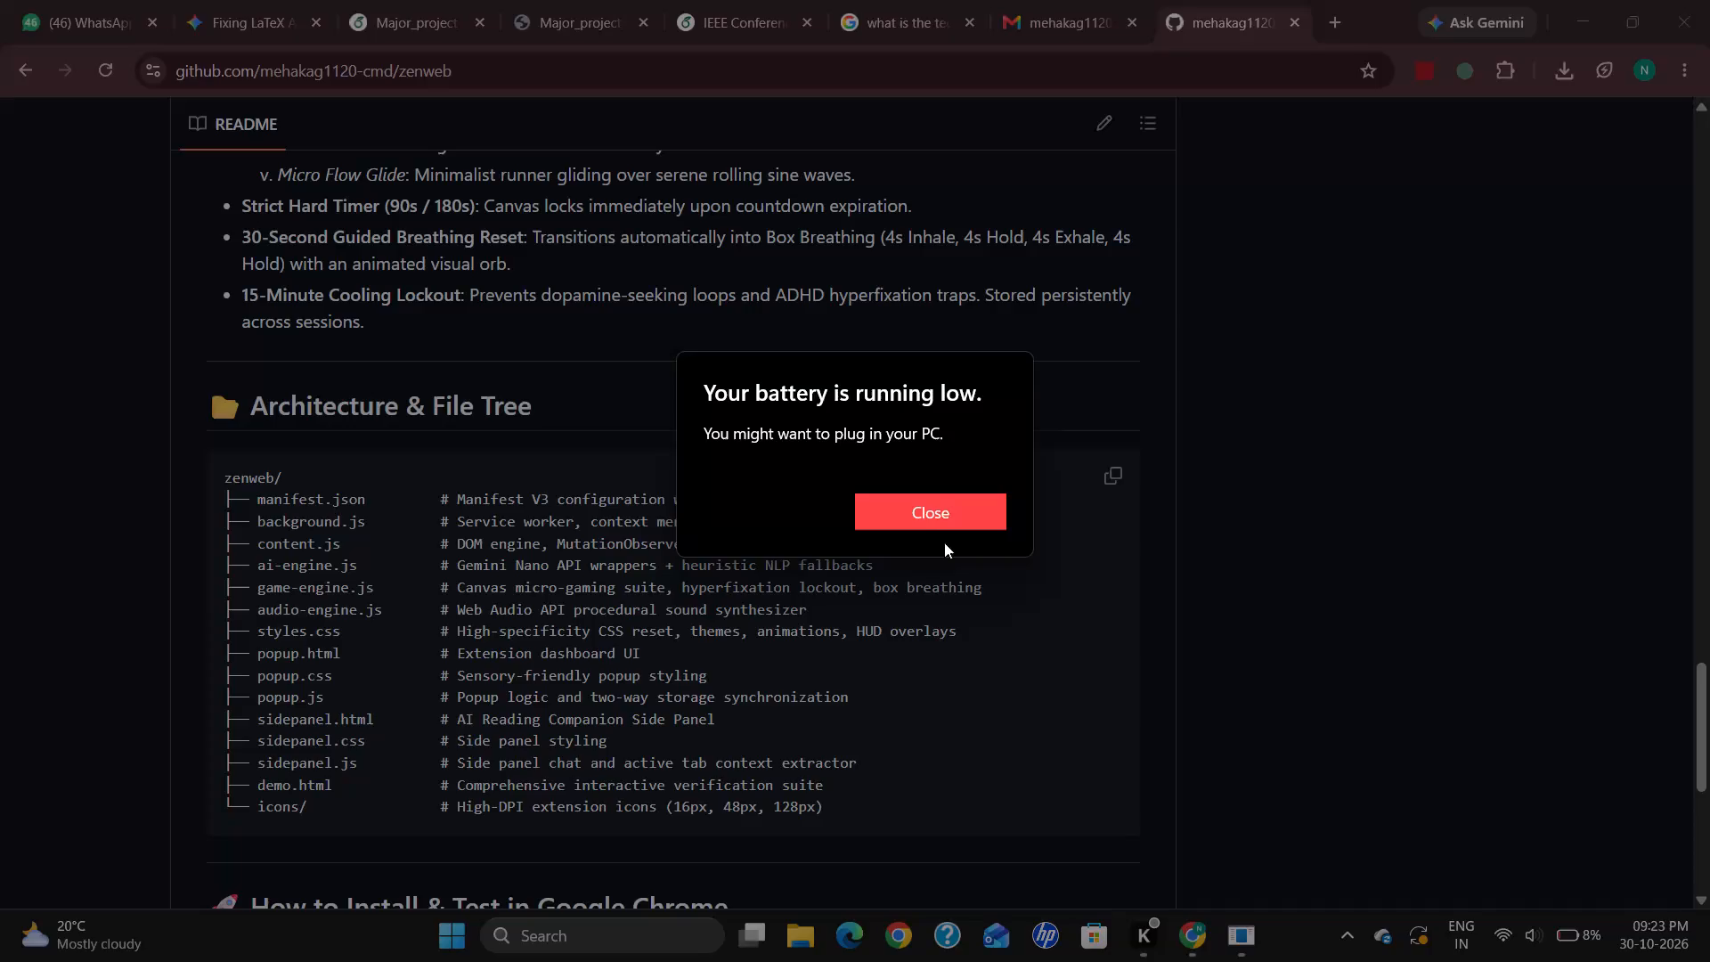
# Dismiss the low battery warning covering the zenweb repository's README.
pyautogui.click(940, 488)
pyautogui.click(920, 533)
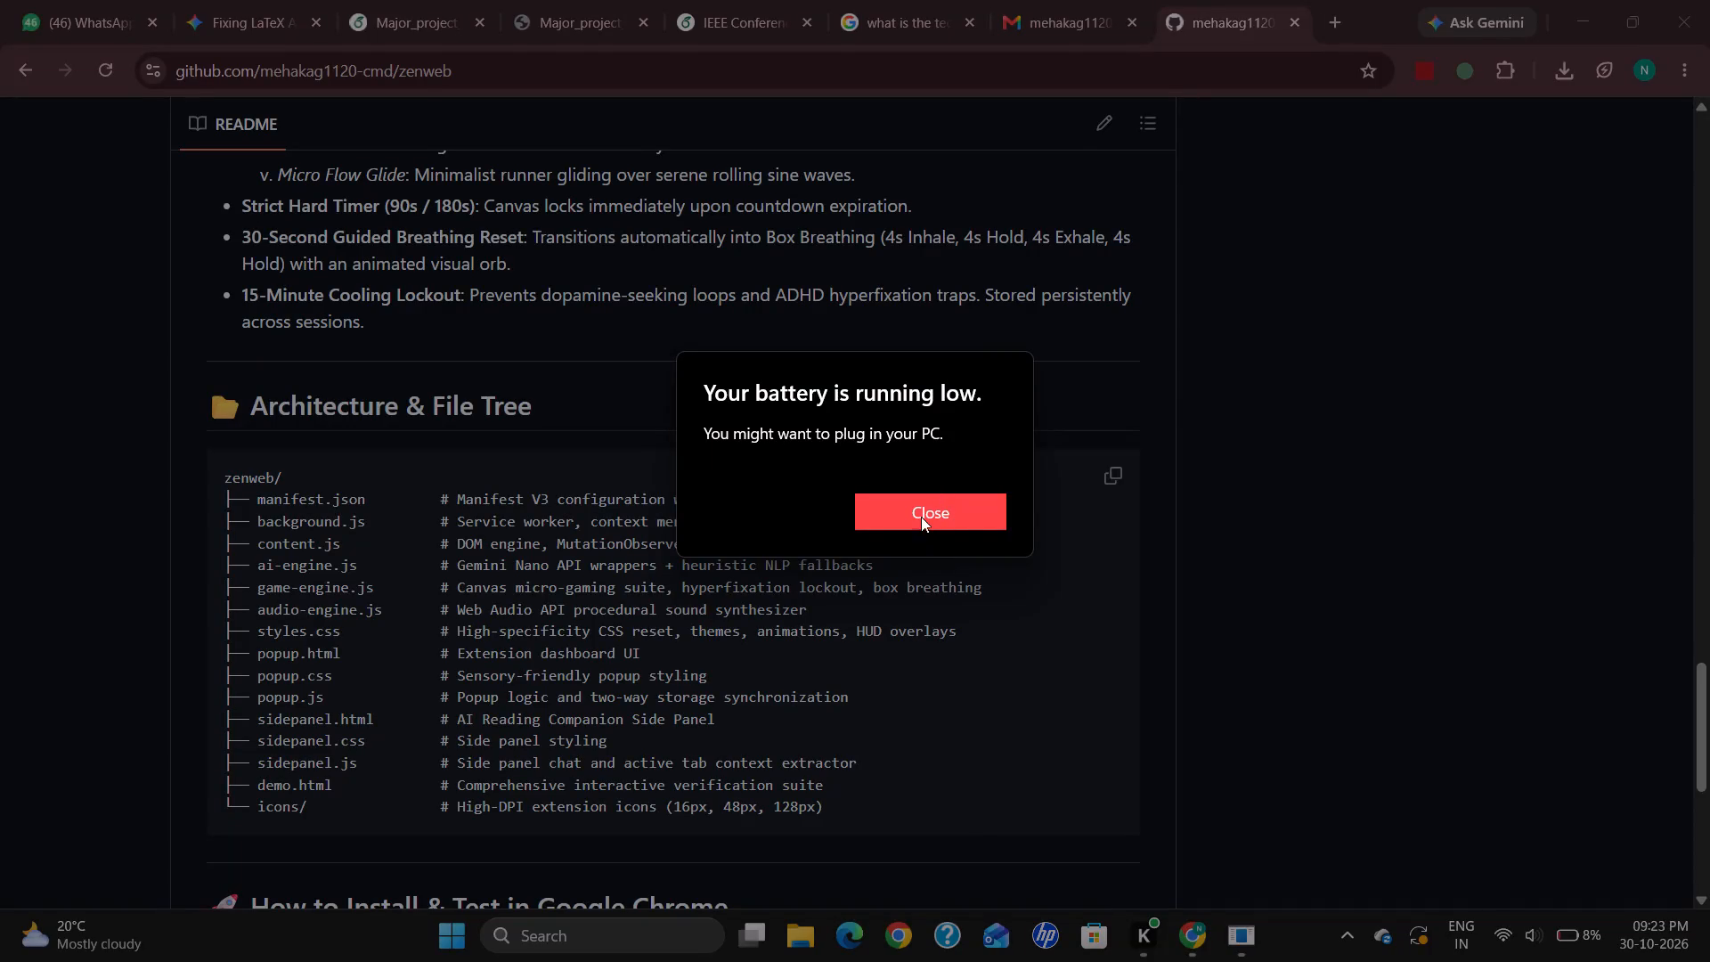
pyautogui.click(921, 516)
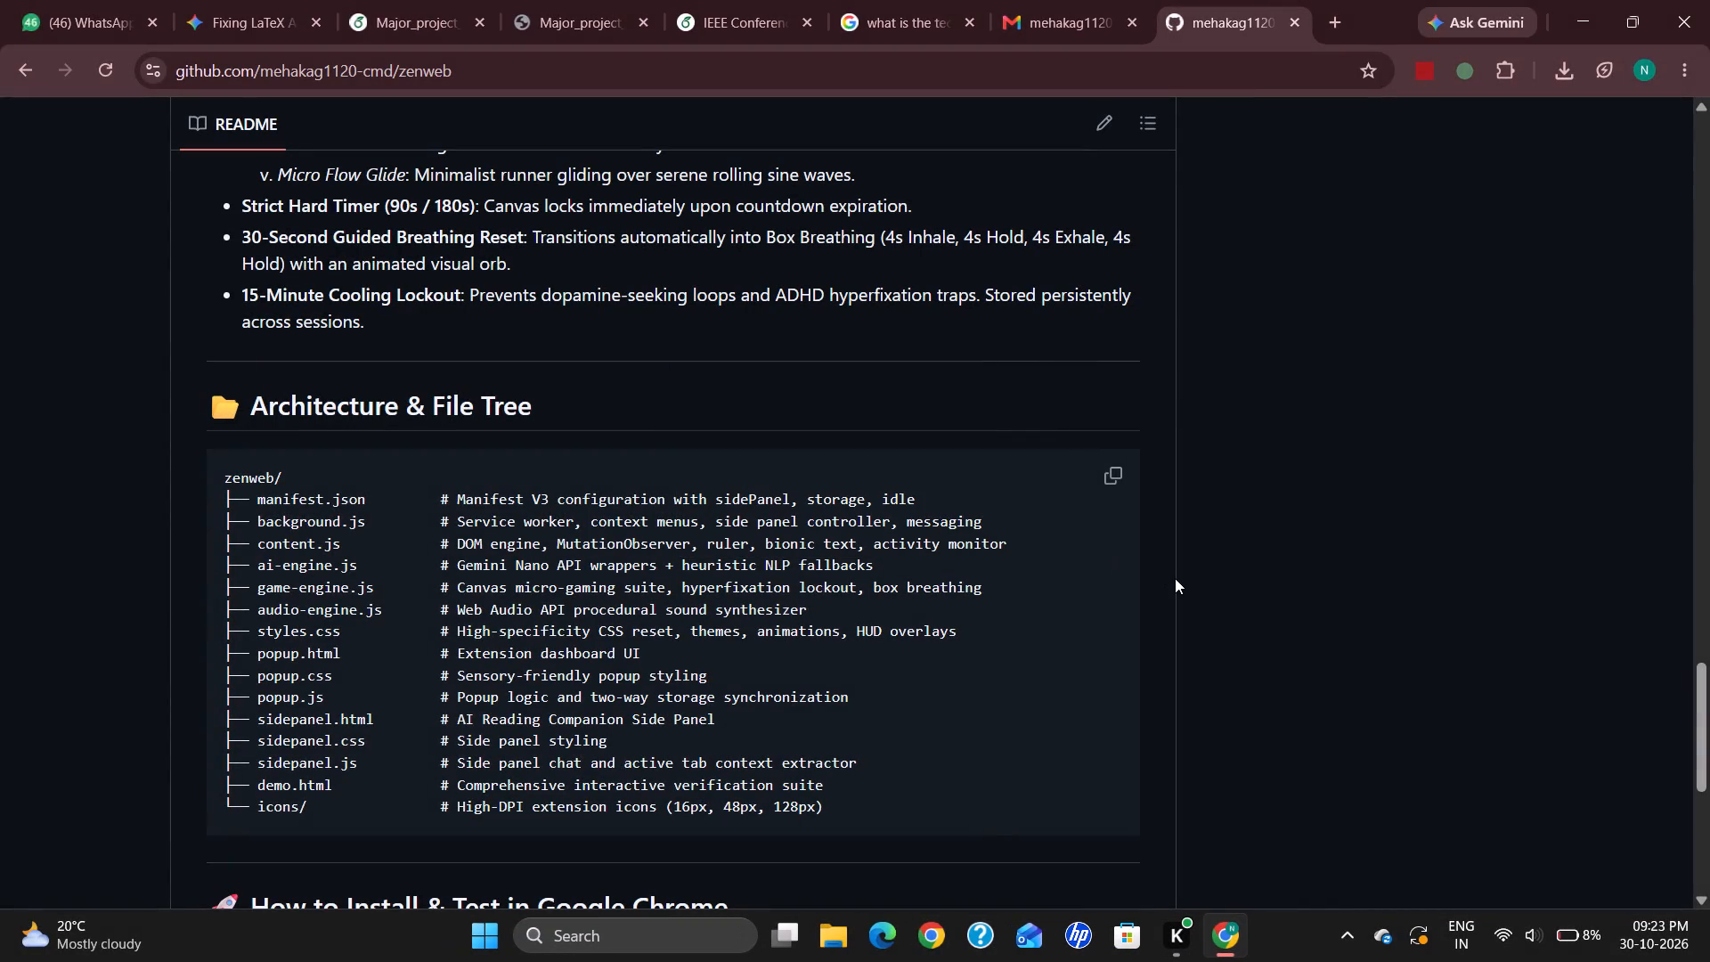
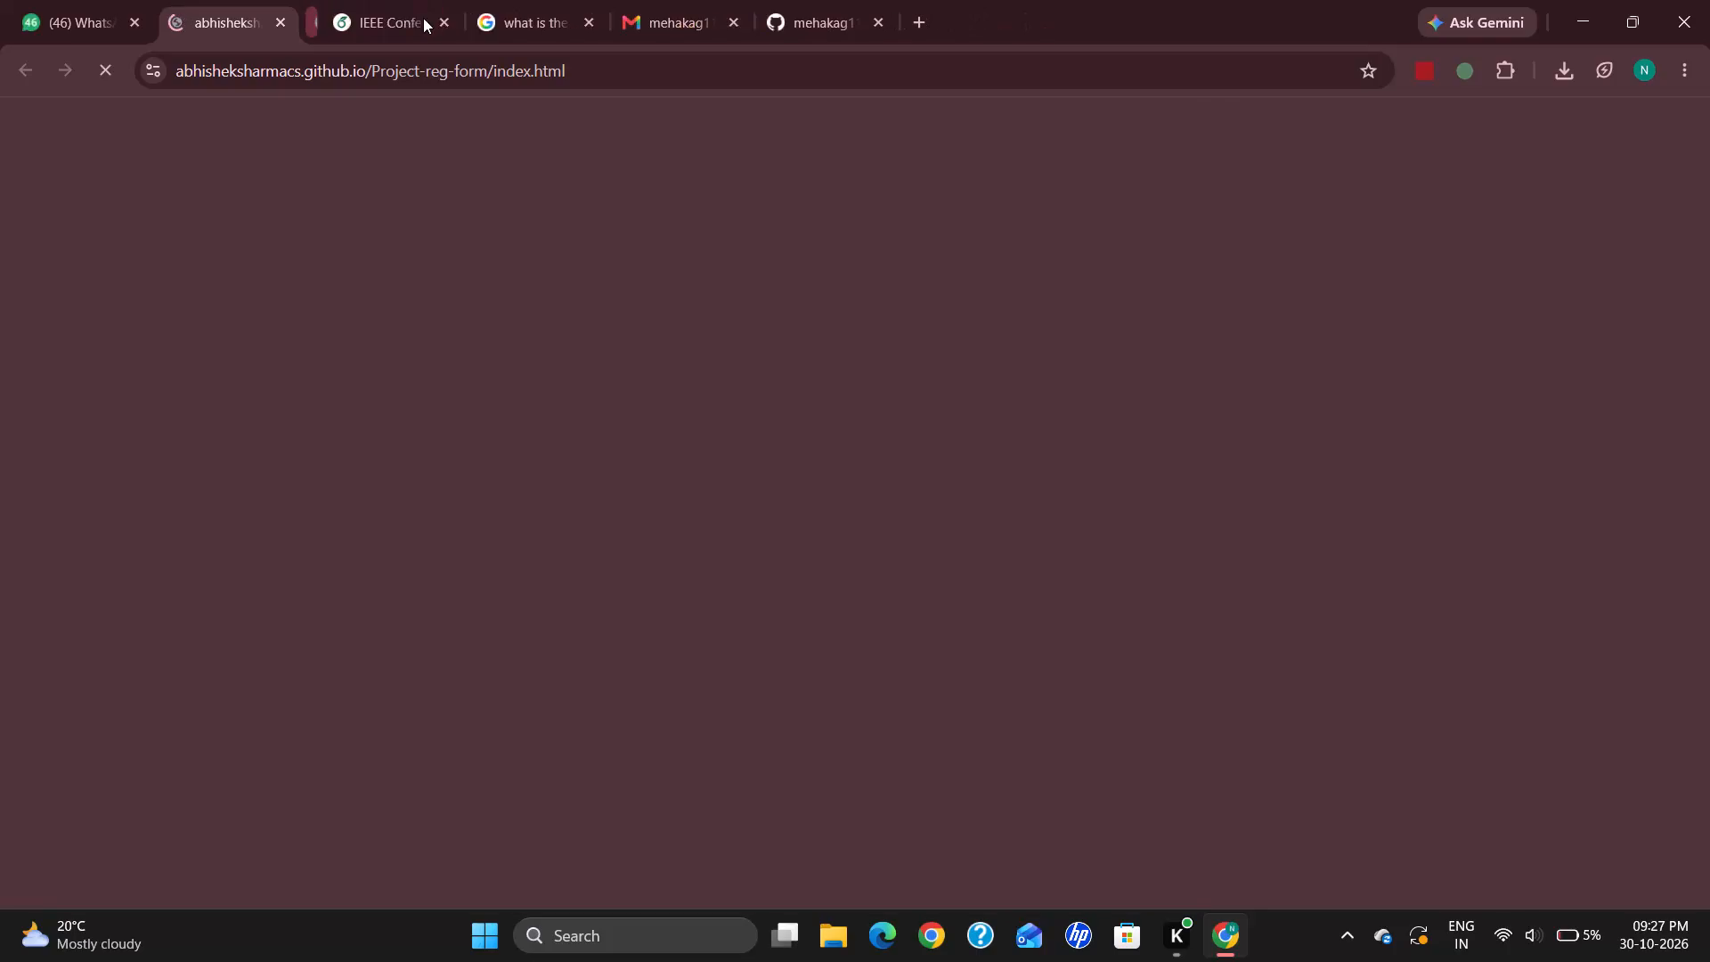
# Close the IEEE conference, Google search and Gmail tabs, keeping WhatsApp, the project registration form and the zenweb repository open.
pyautogui.click(423, 18)
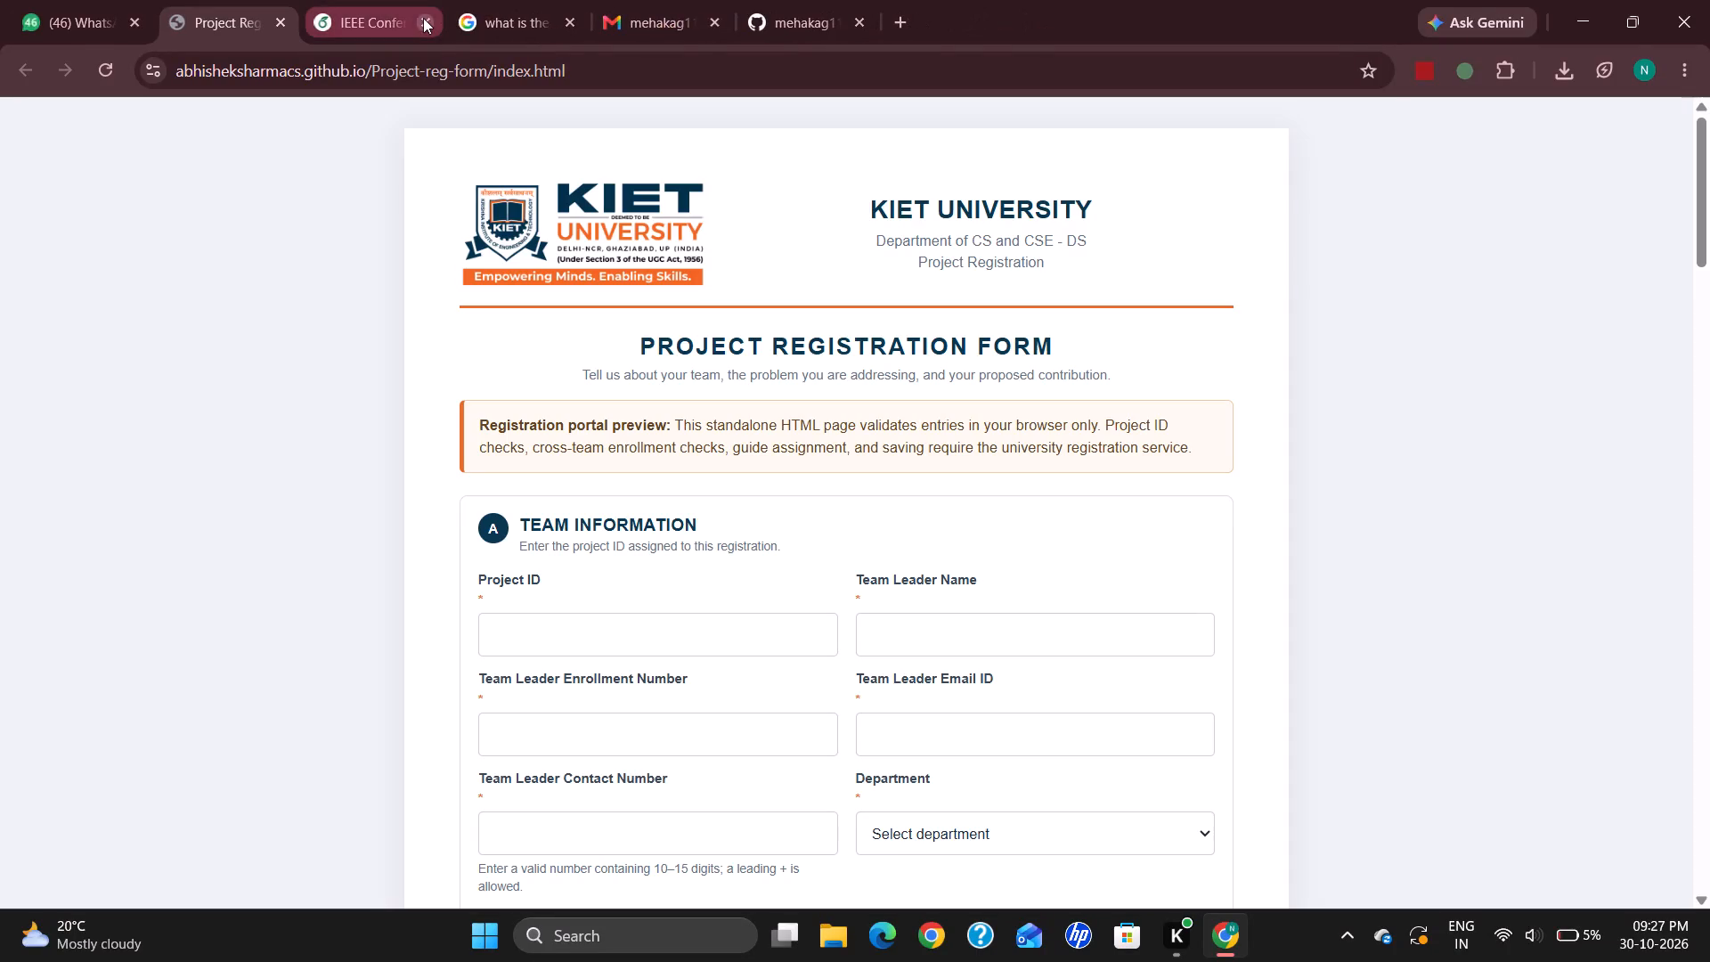
pyautogui.click(423, 18)
pyautogui.click(423, 18)
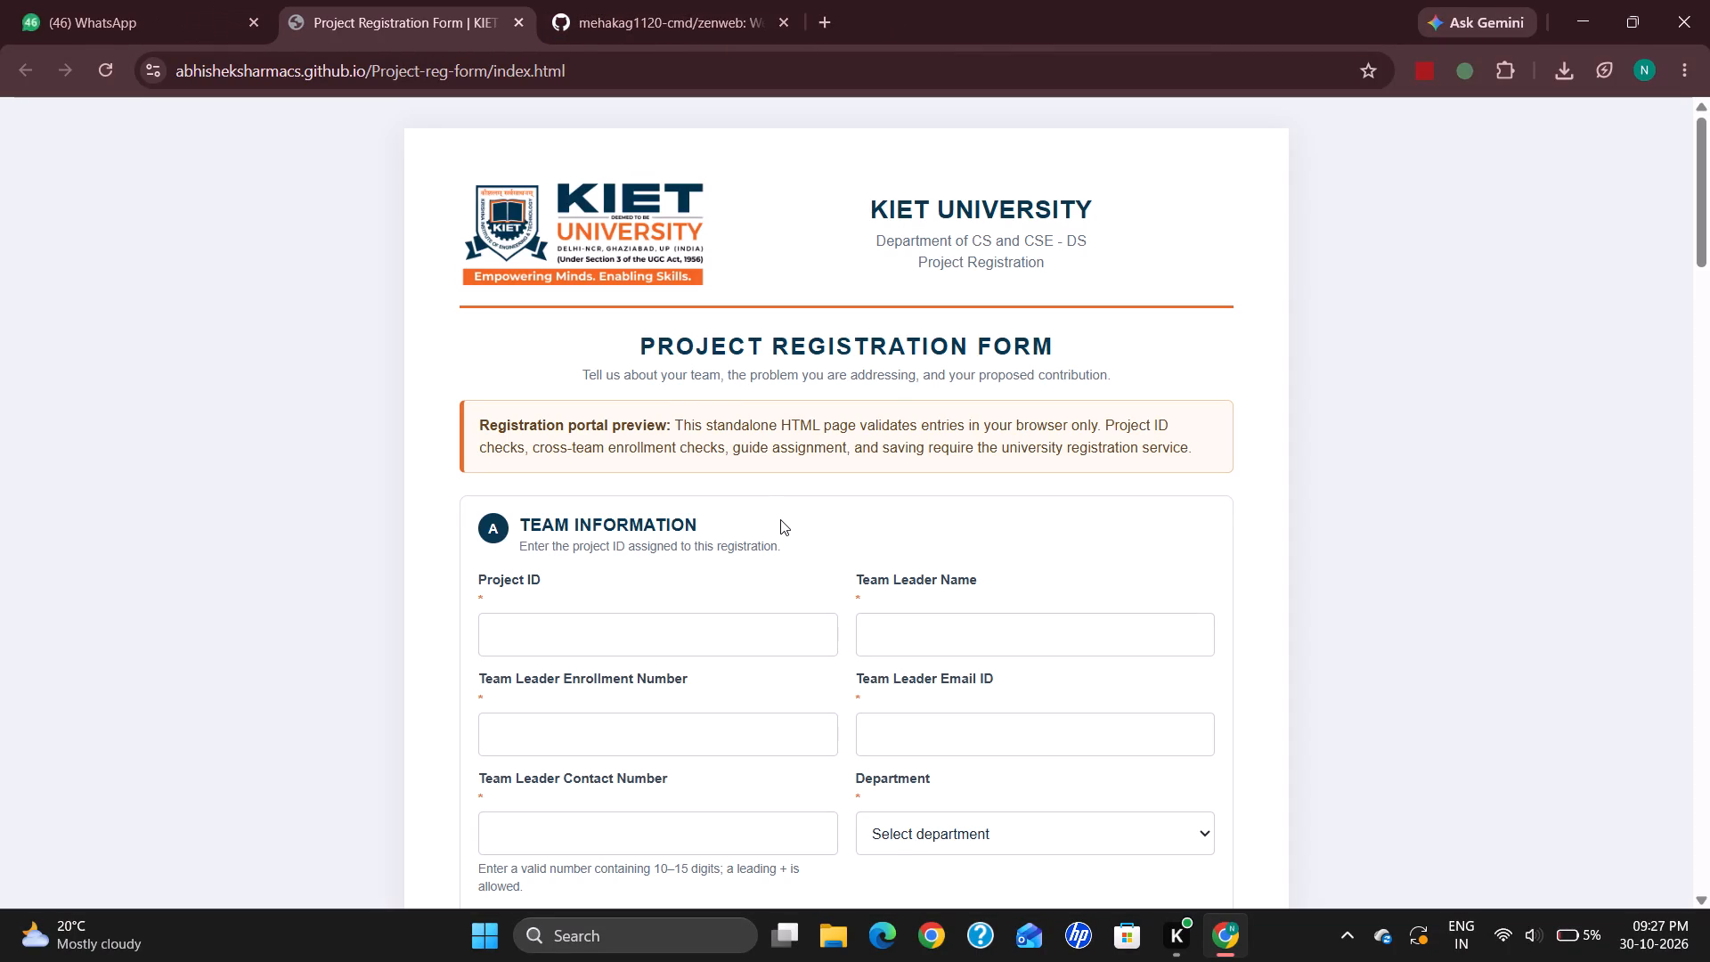
# Enter the project ID in the form's Team Information section, starting with the prefix MP-.
pyautogui.click(736, 626)
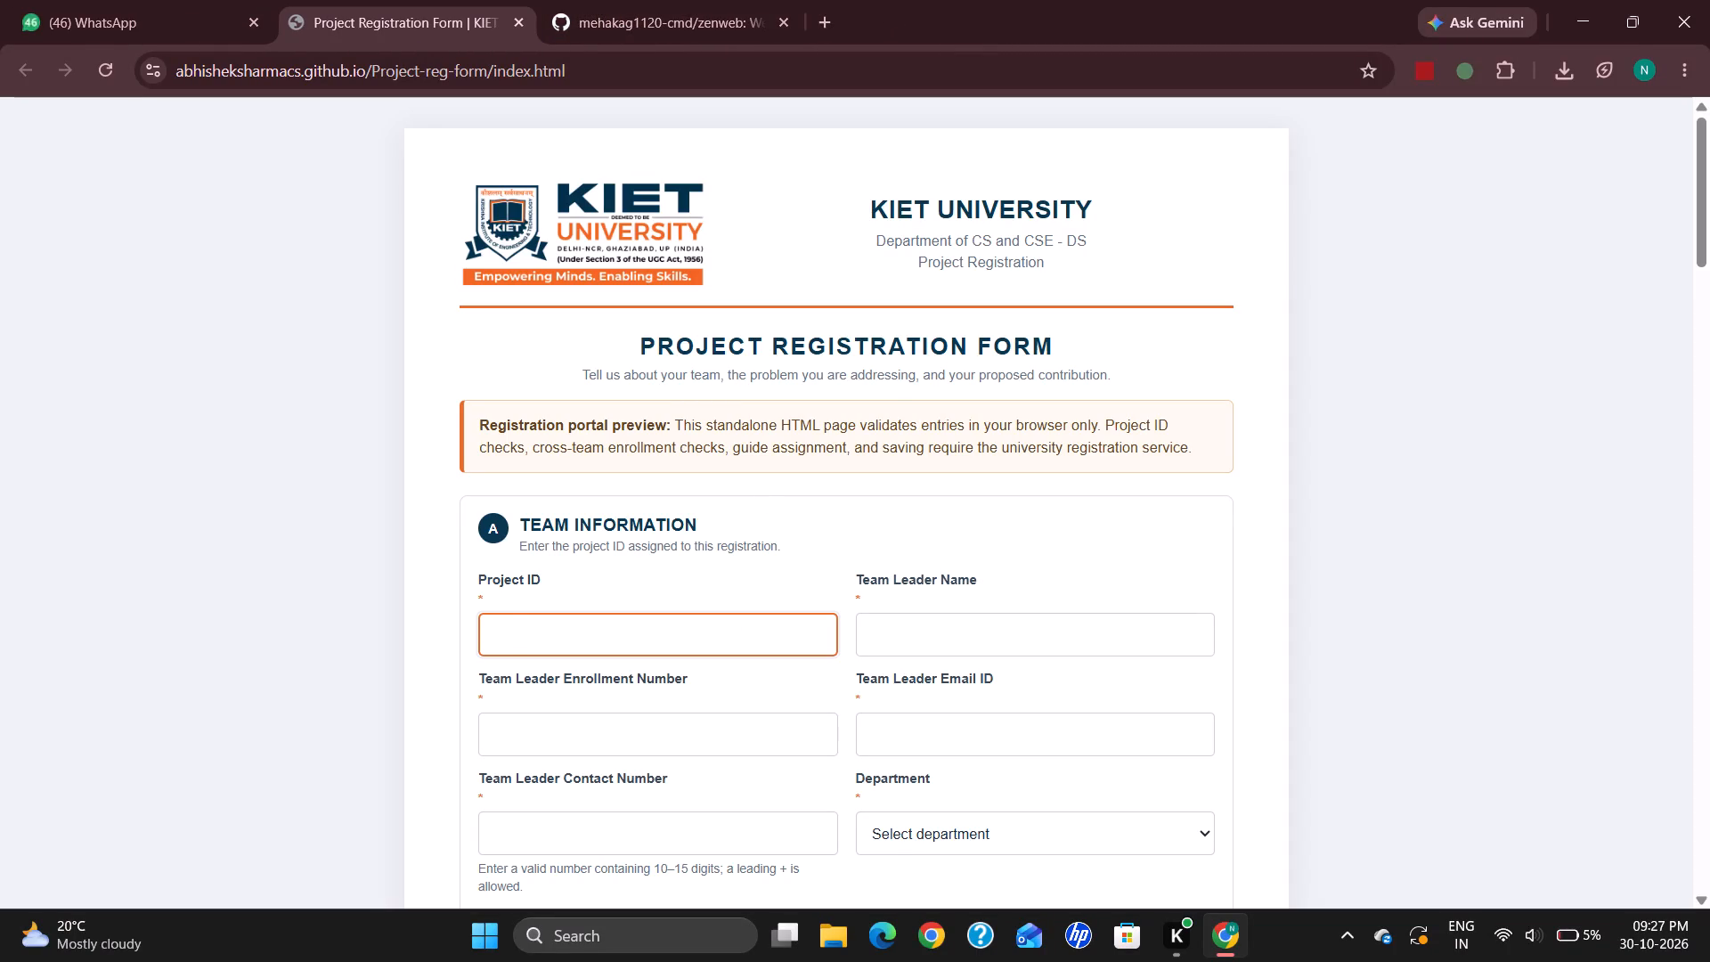
pyautogui.write('MP-')
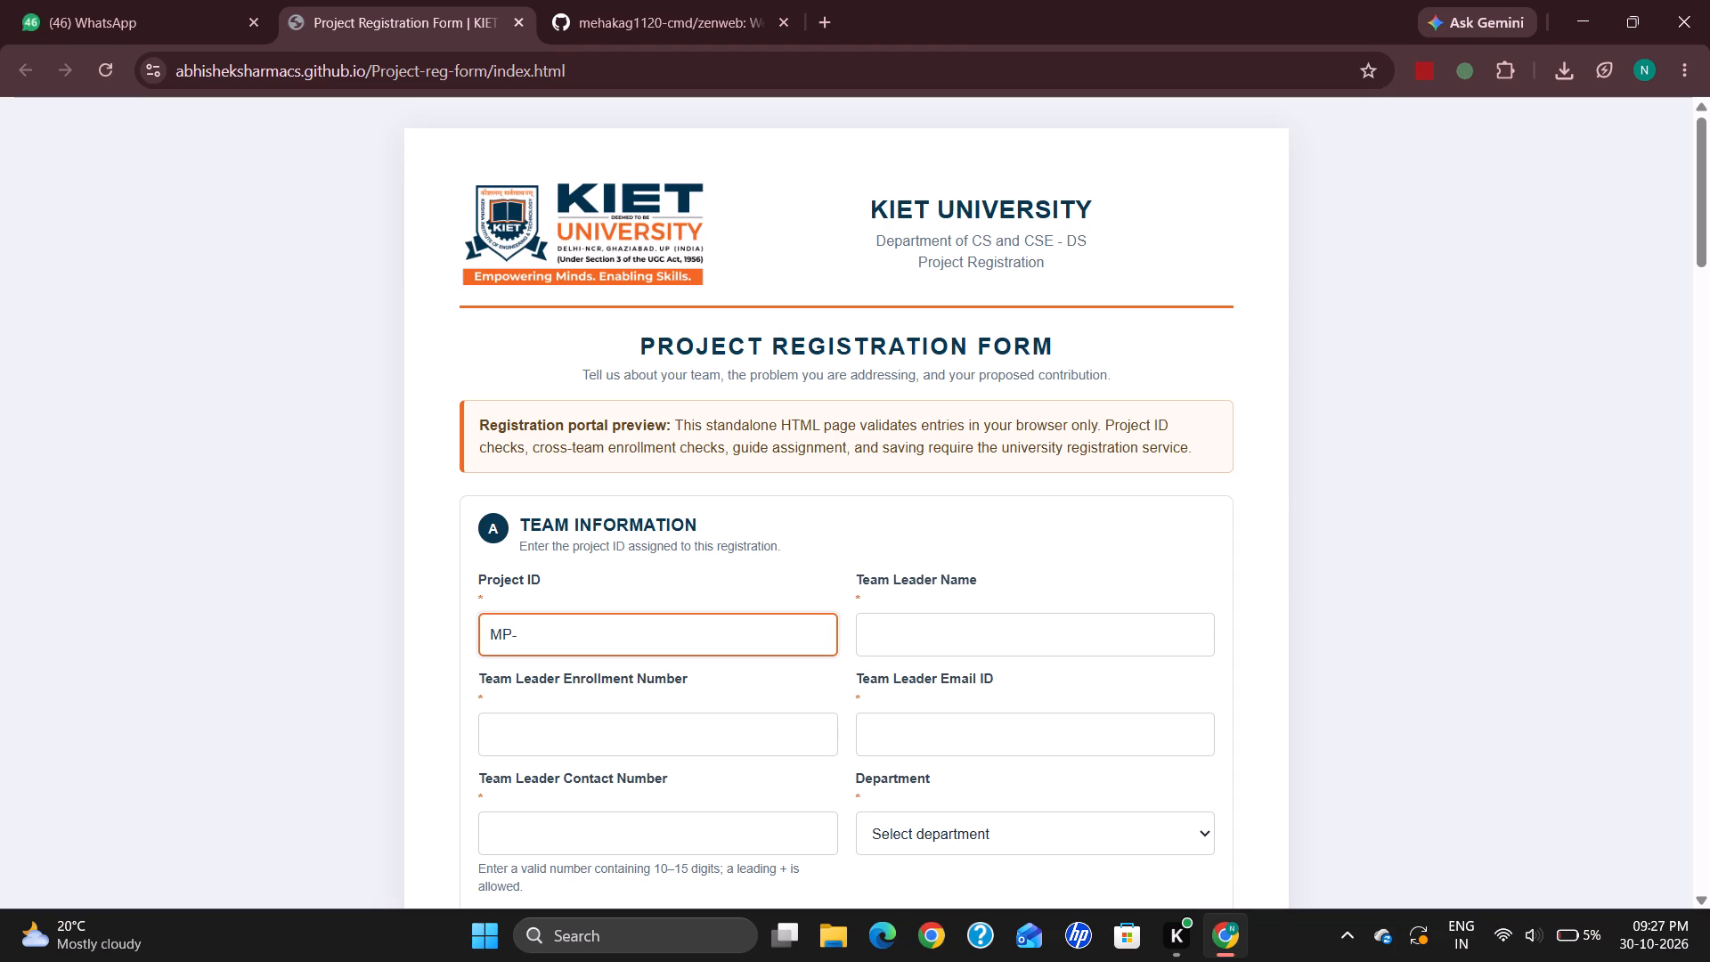
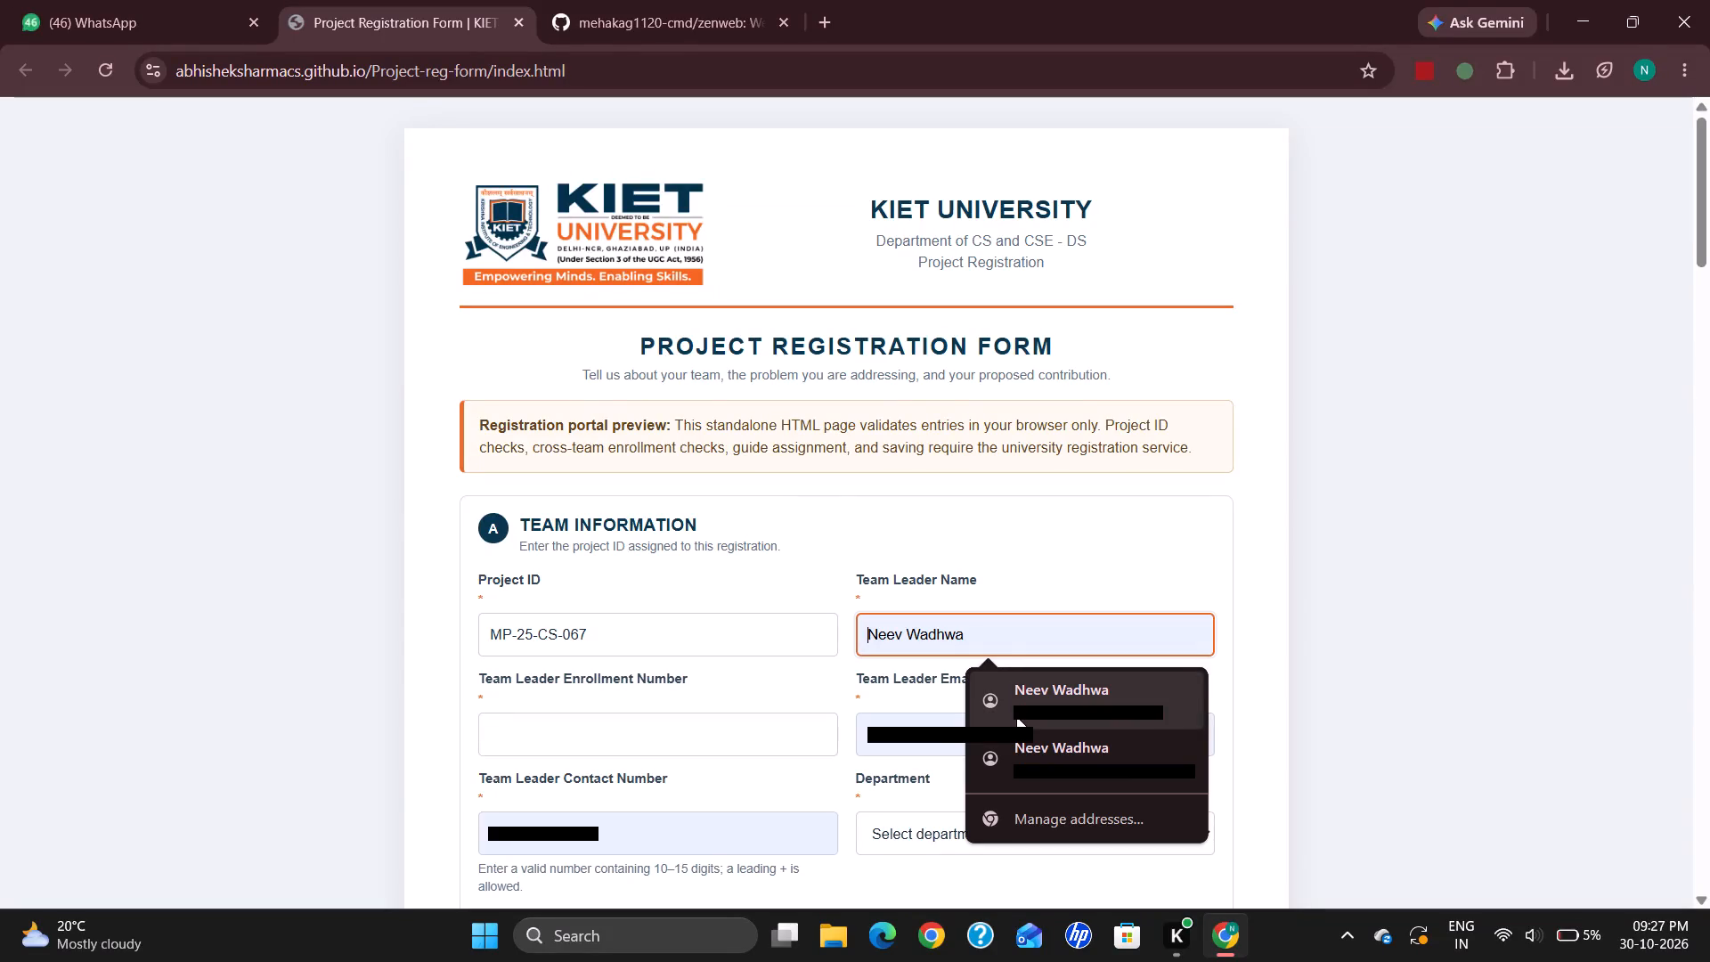
# Enter the team leader's enrollment number in the Team Information section.
pyautogui.click(646, 727)
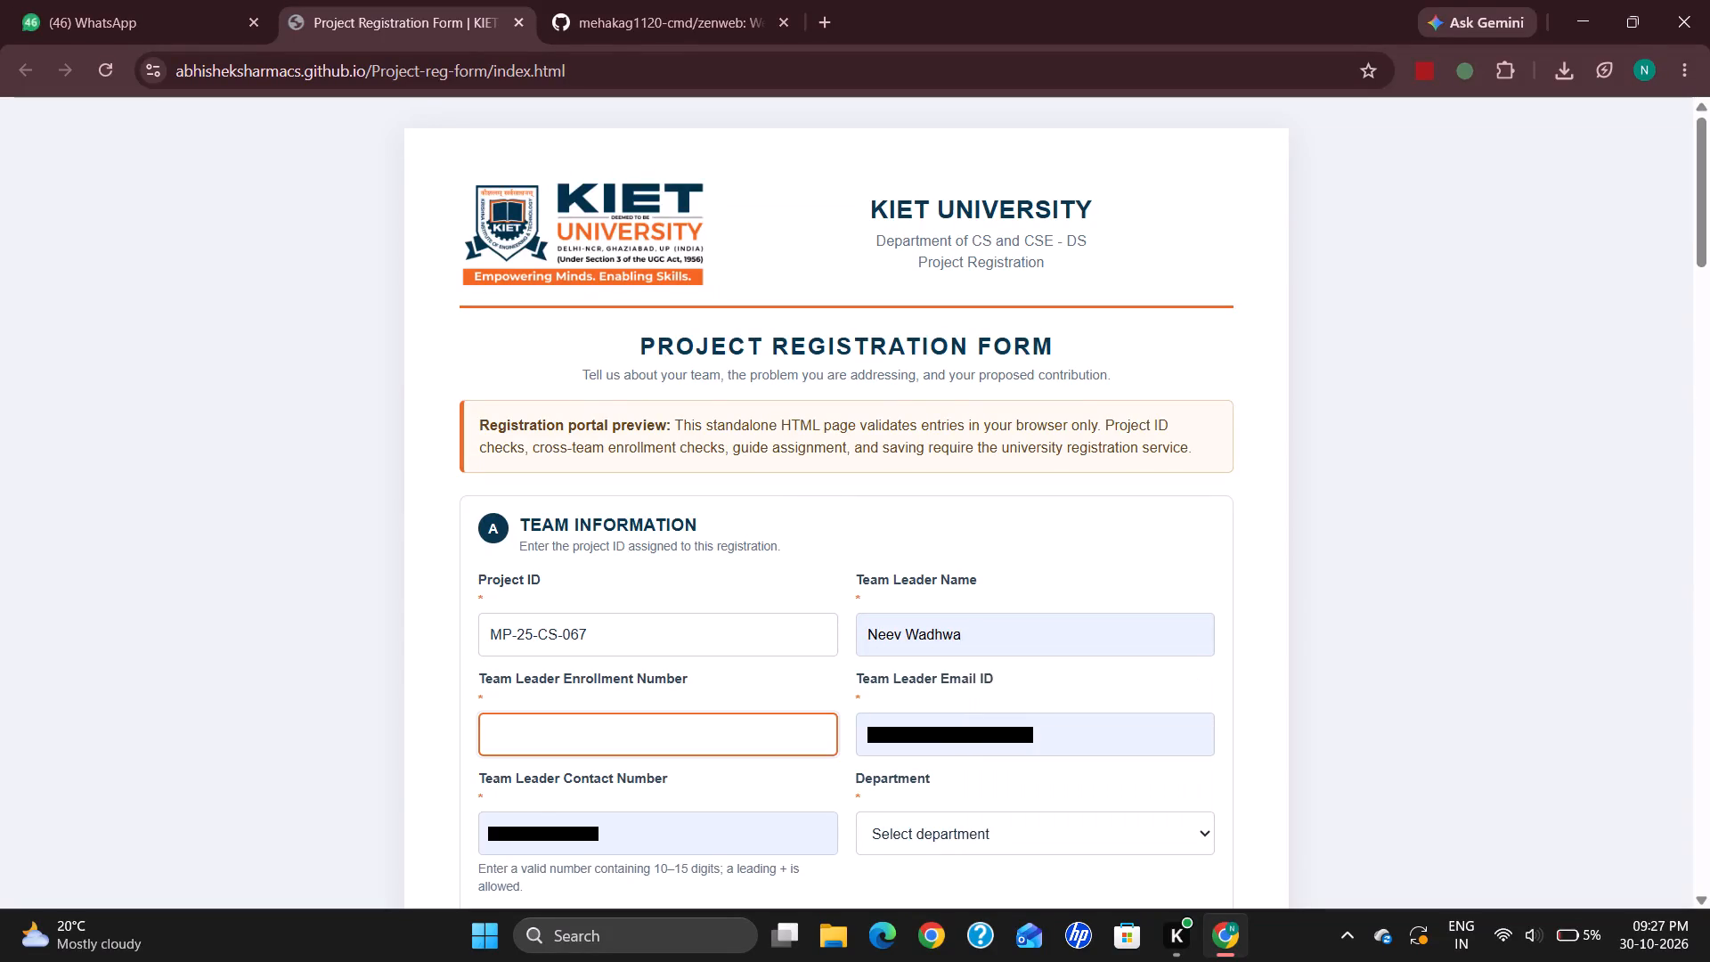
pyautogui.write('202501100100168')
# Set the team leader's department to Computer Science in the Team Information section.
pyautogui.scroll(-1, 815, 793)
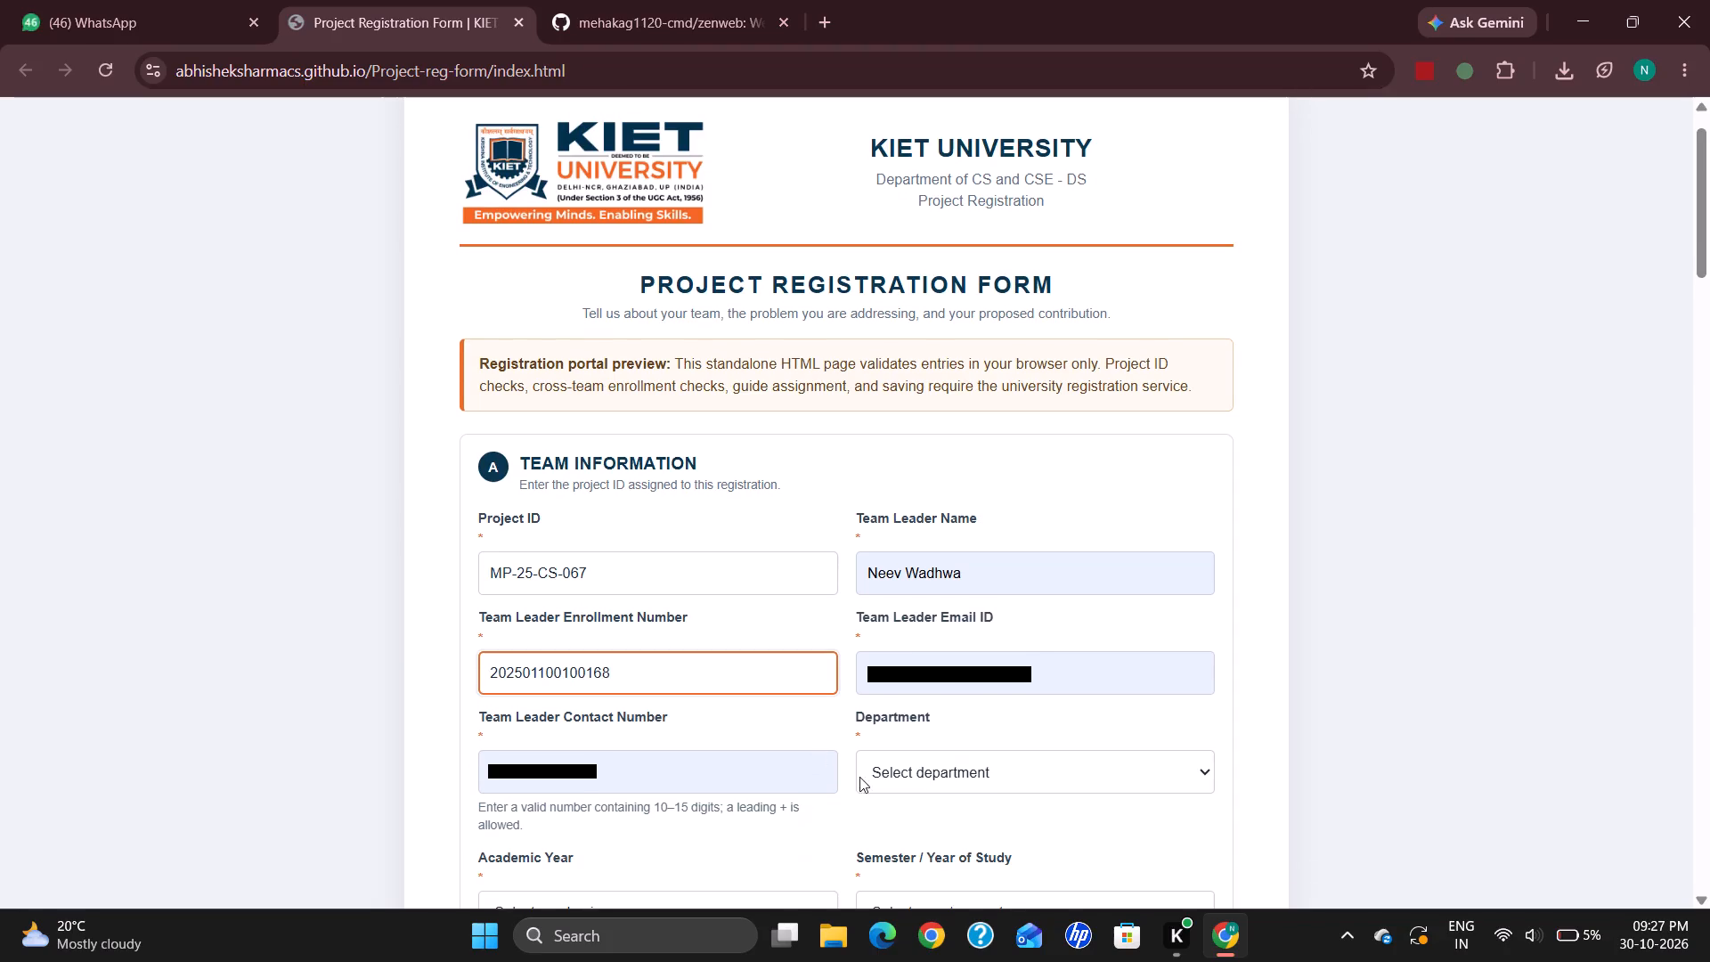
pyautogui.click(954, 767)
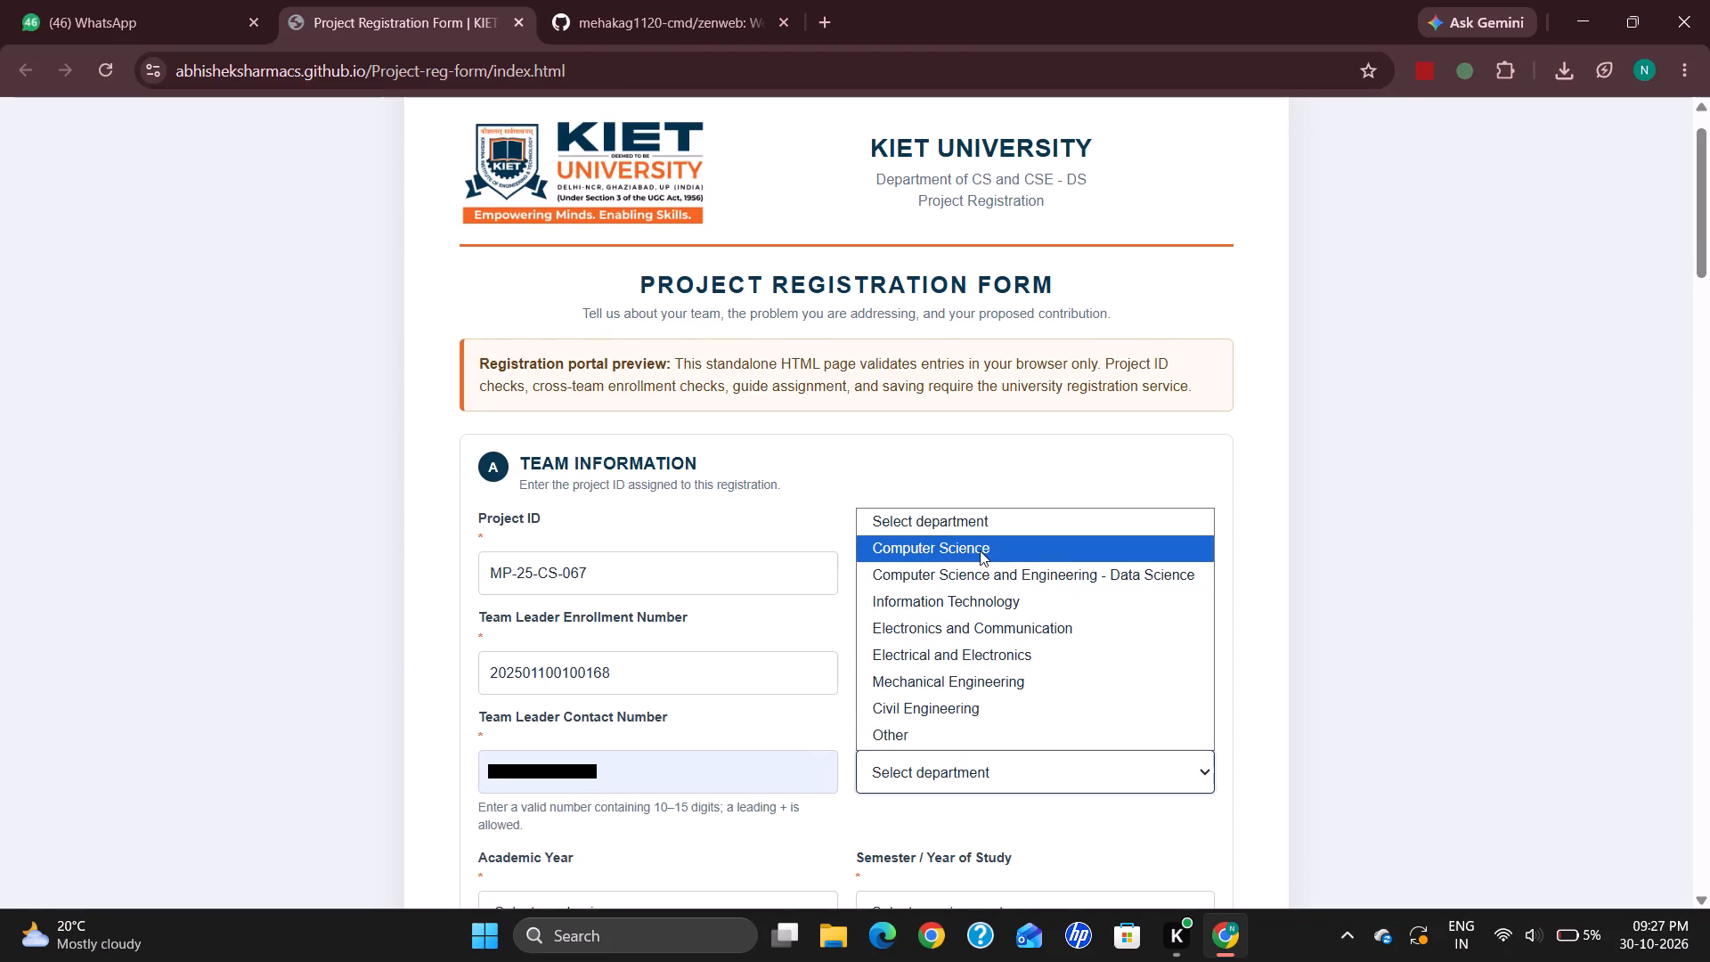
pyautogui.click(949, 559)
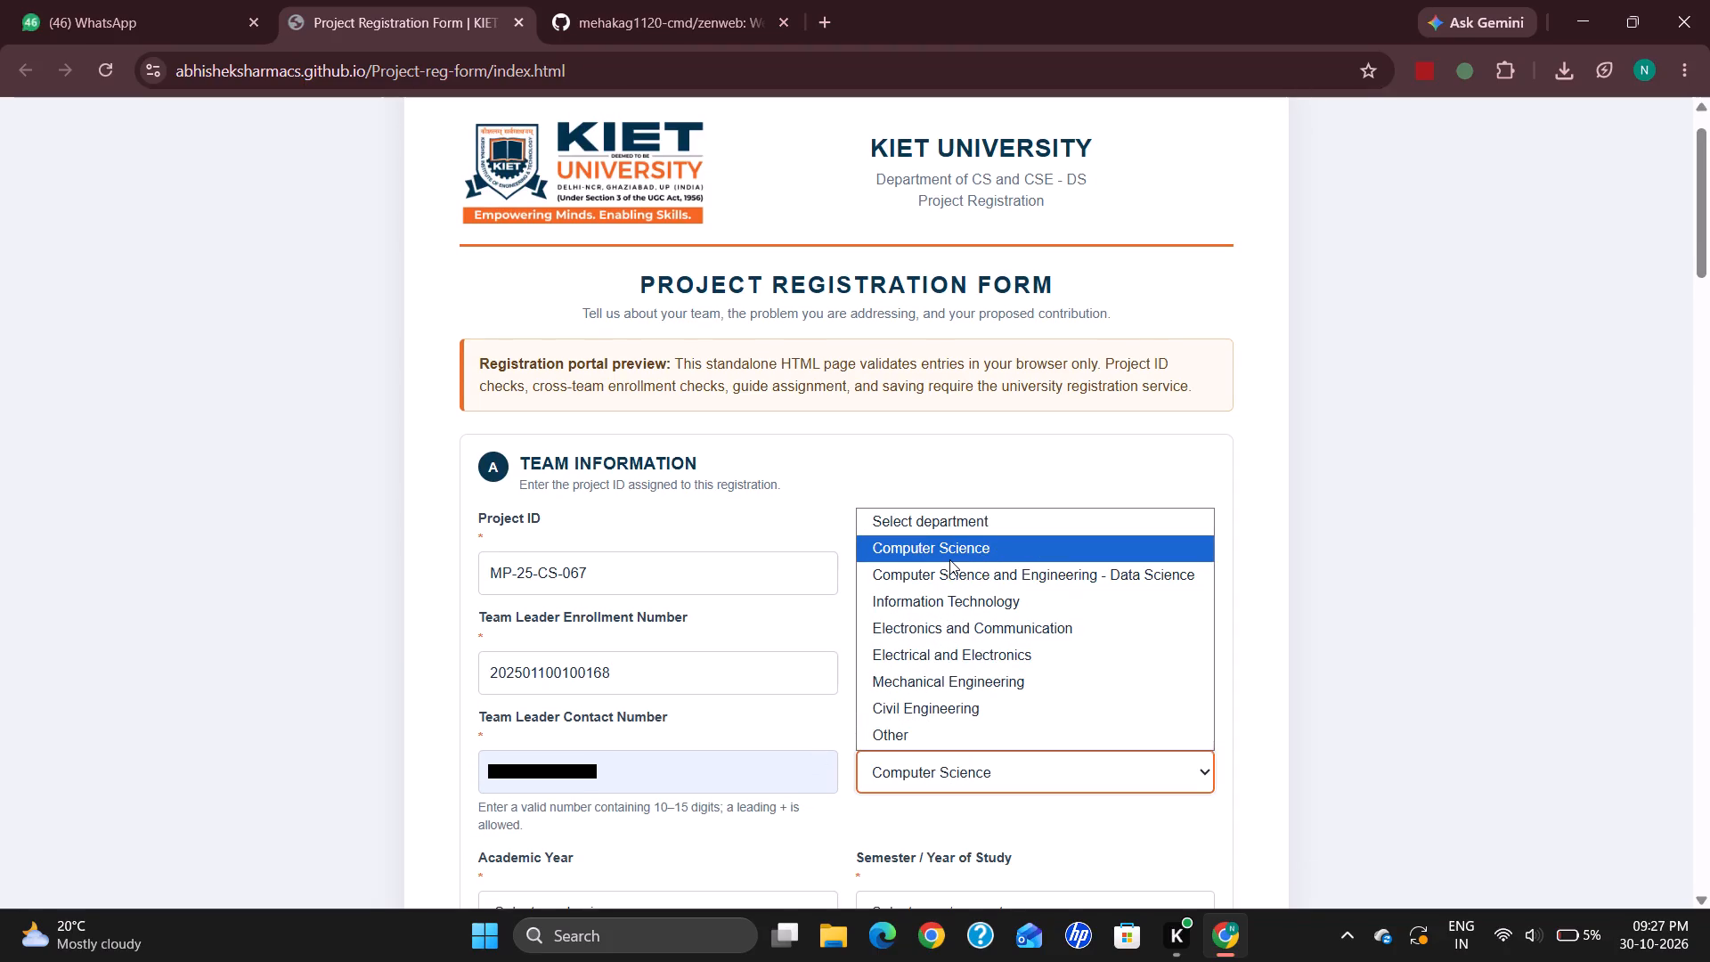
# Set the academic year to 2026-27 in the Team Information section.
pyautogui.scroll(-2, 952, 697)
pyautogui.click(722, 741)
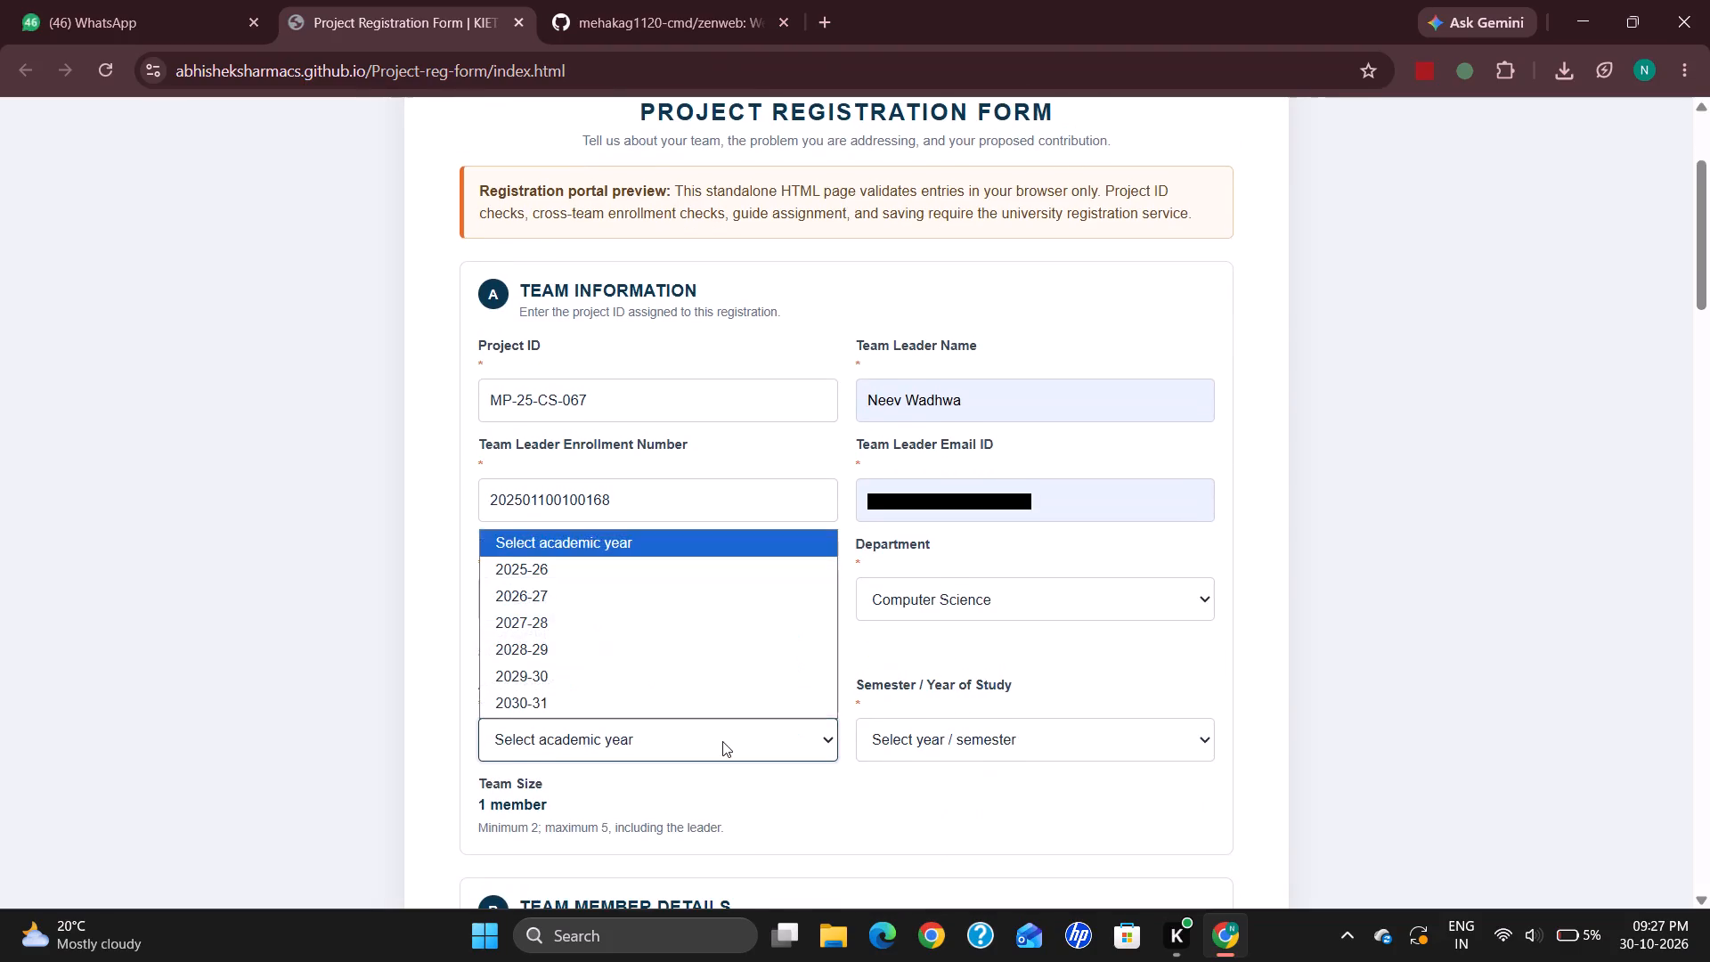
pyautogui.scroll(-1, 722, 741)
pyautogui.click(660, 715)
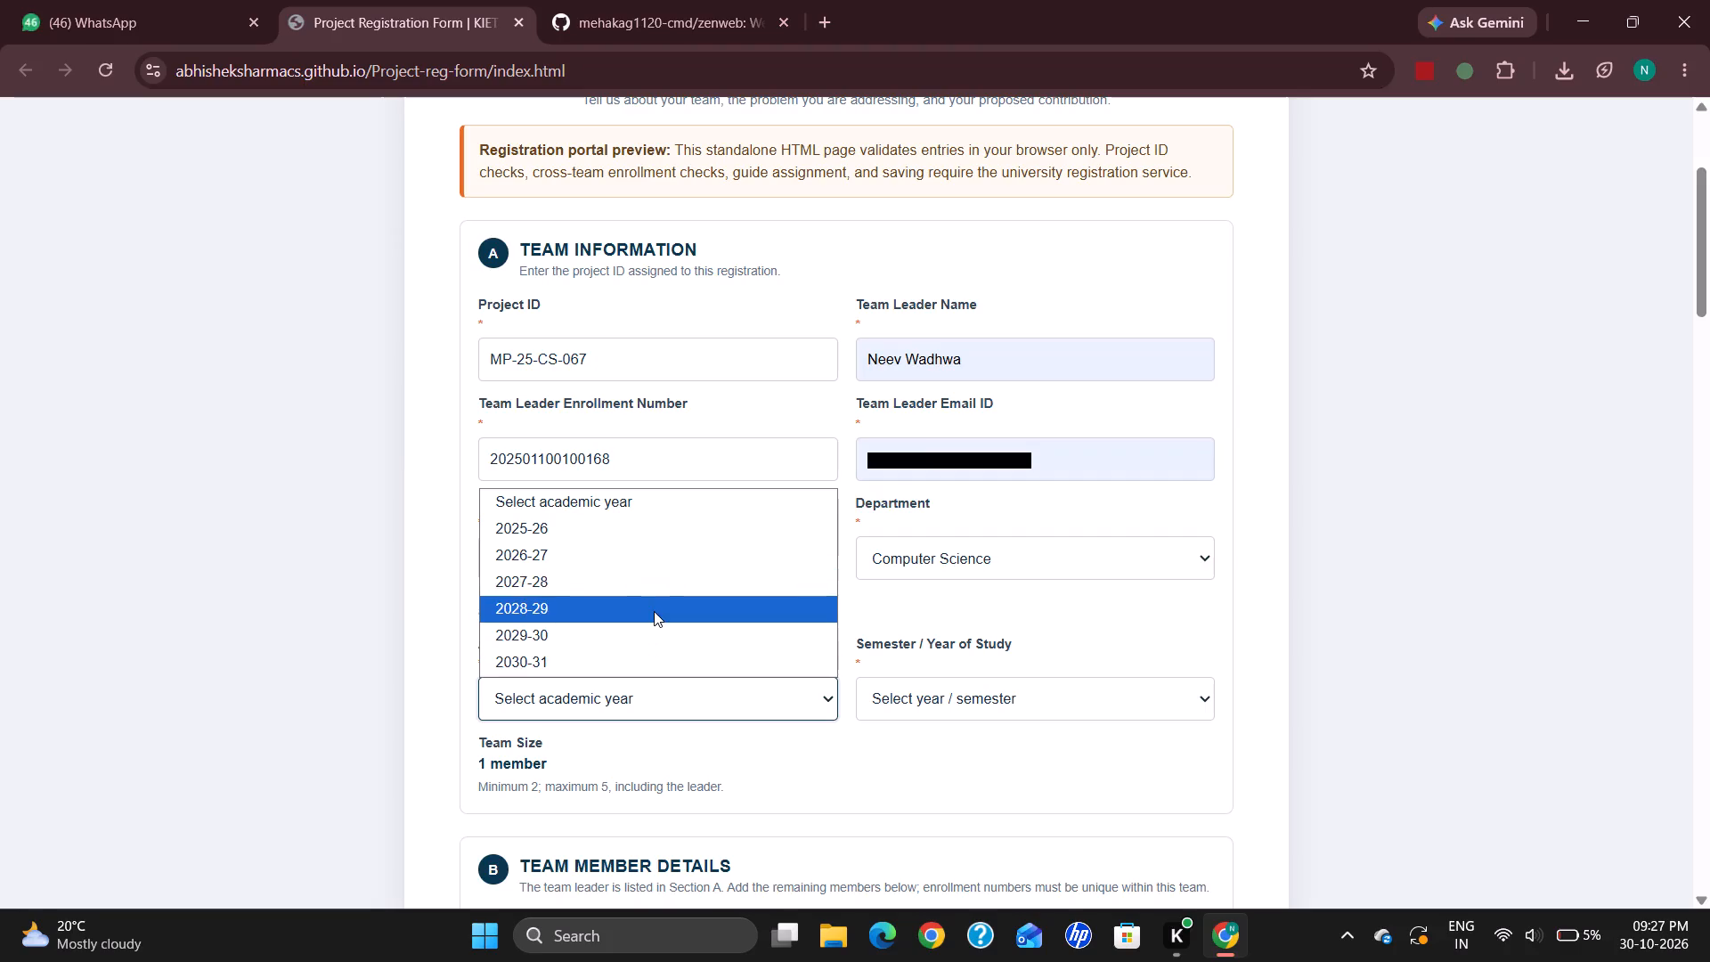
pyautogui.click(592, 557)
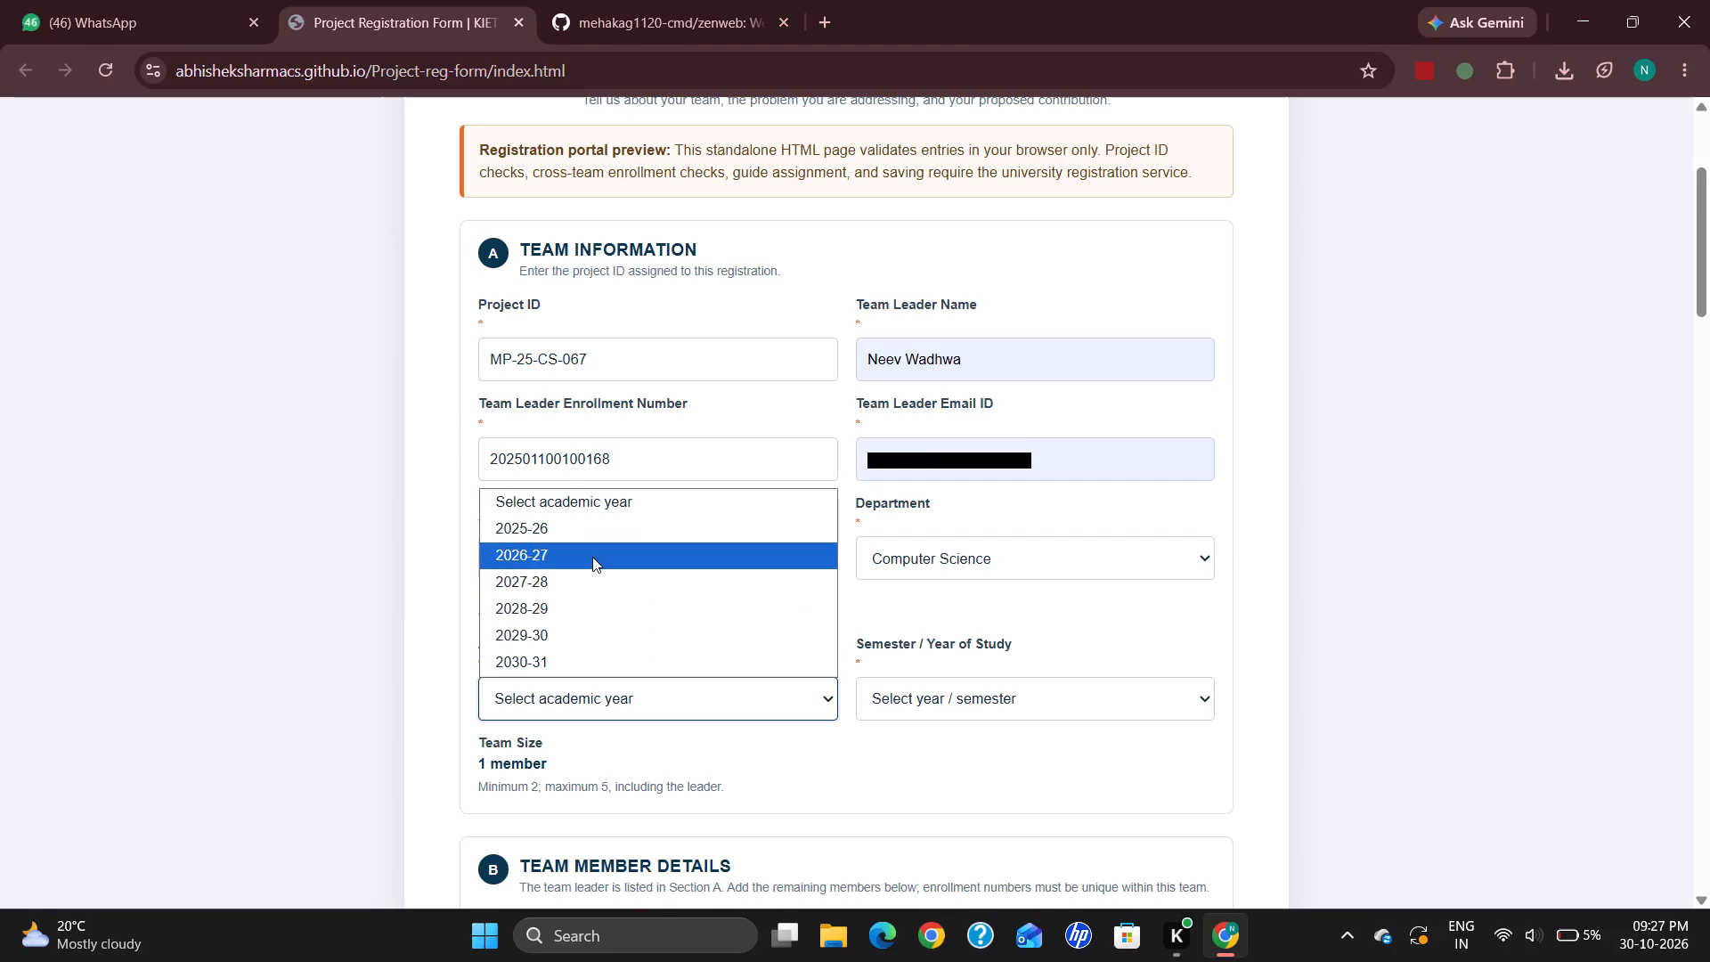
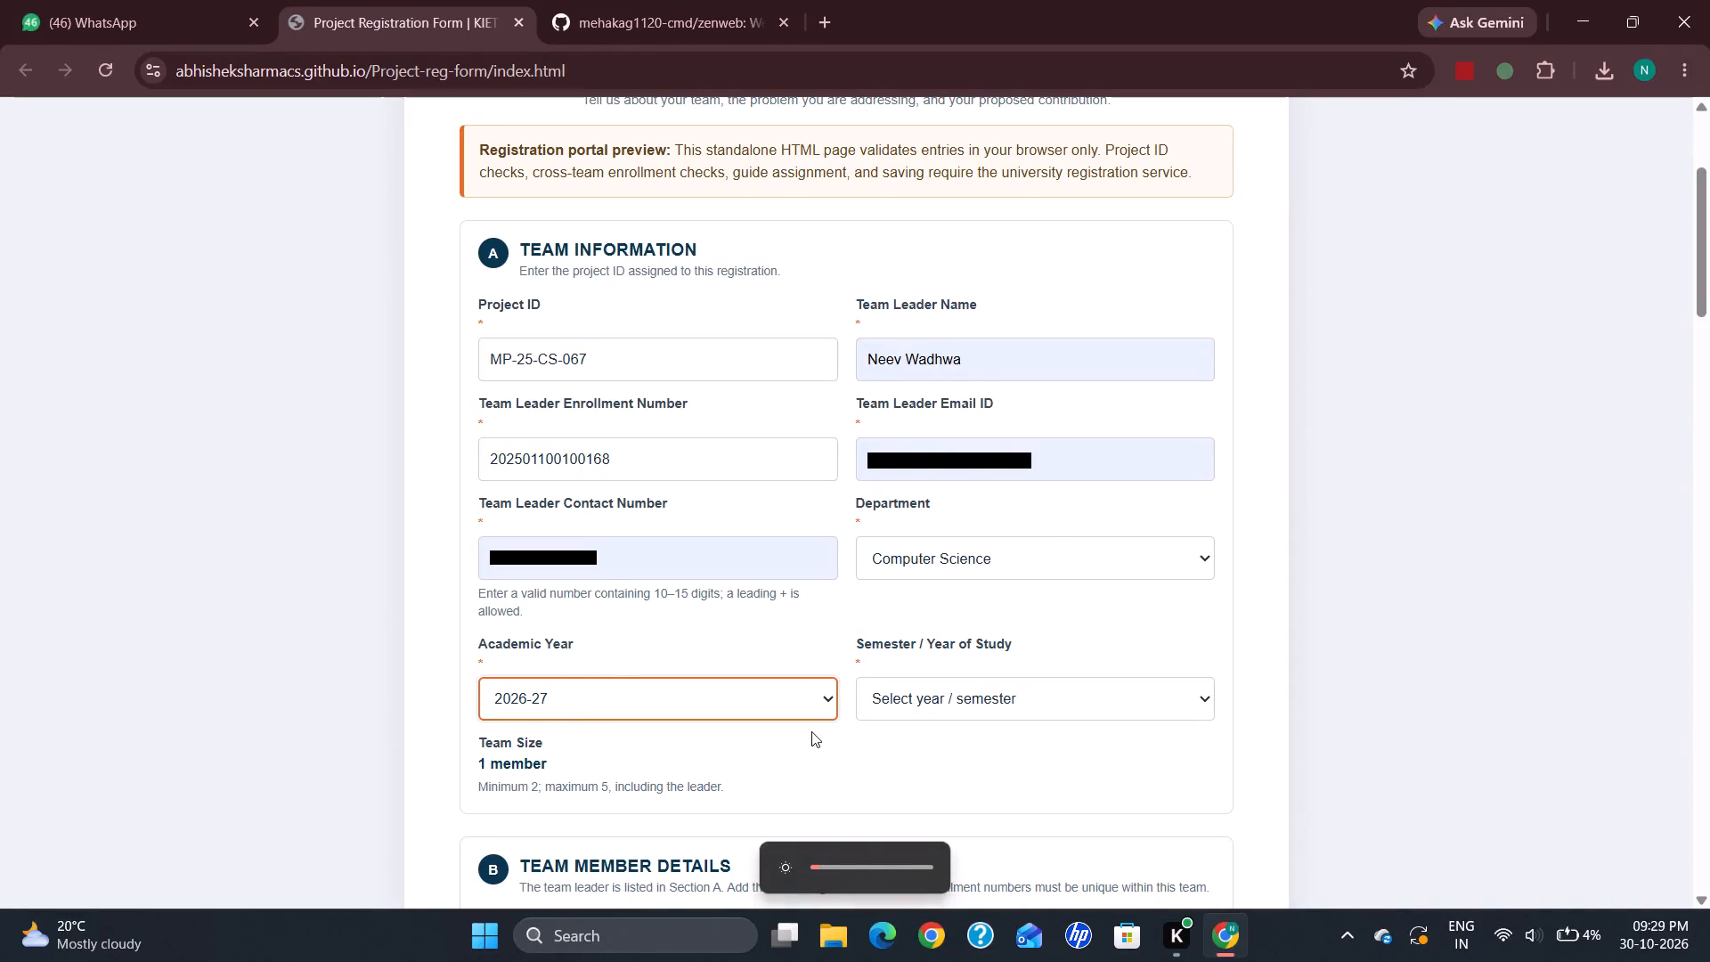
# Set the team leader's semester/year of study to Year 2 - Semester 3 in the Team Information section.
pyautogui.click(952, 705)
pyautogui.click(1023, 779)
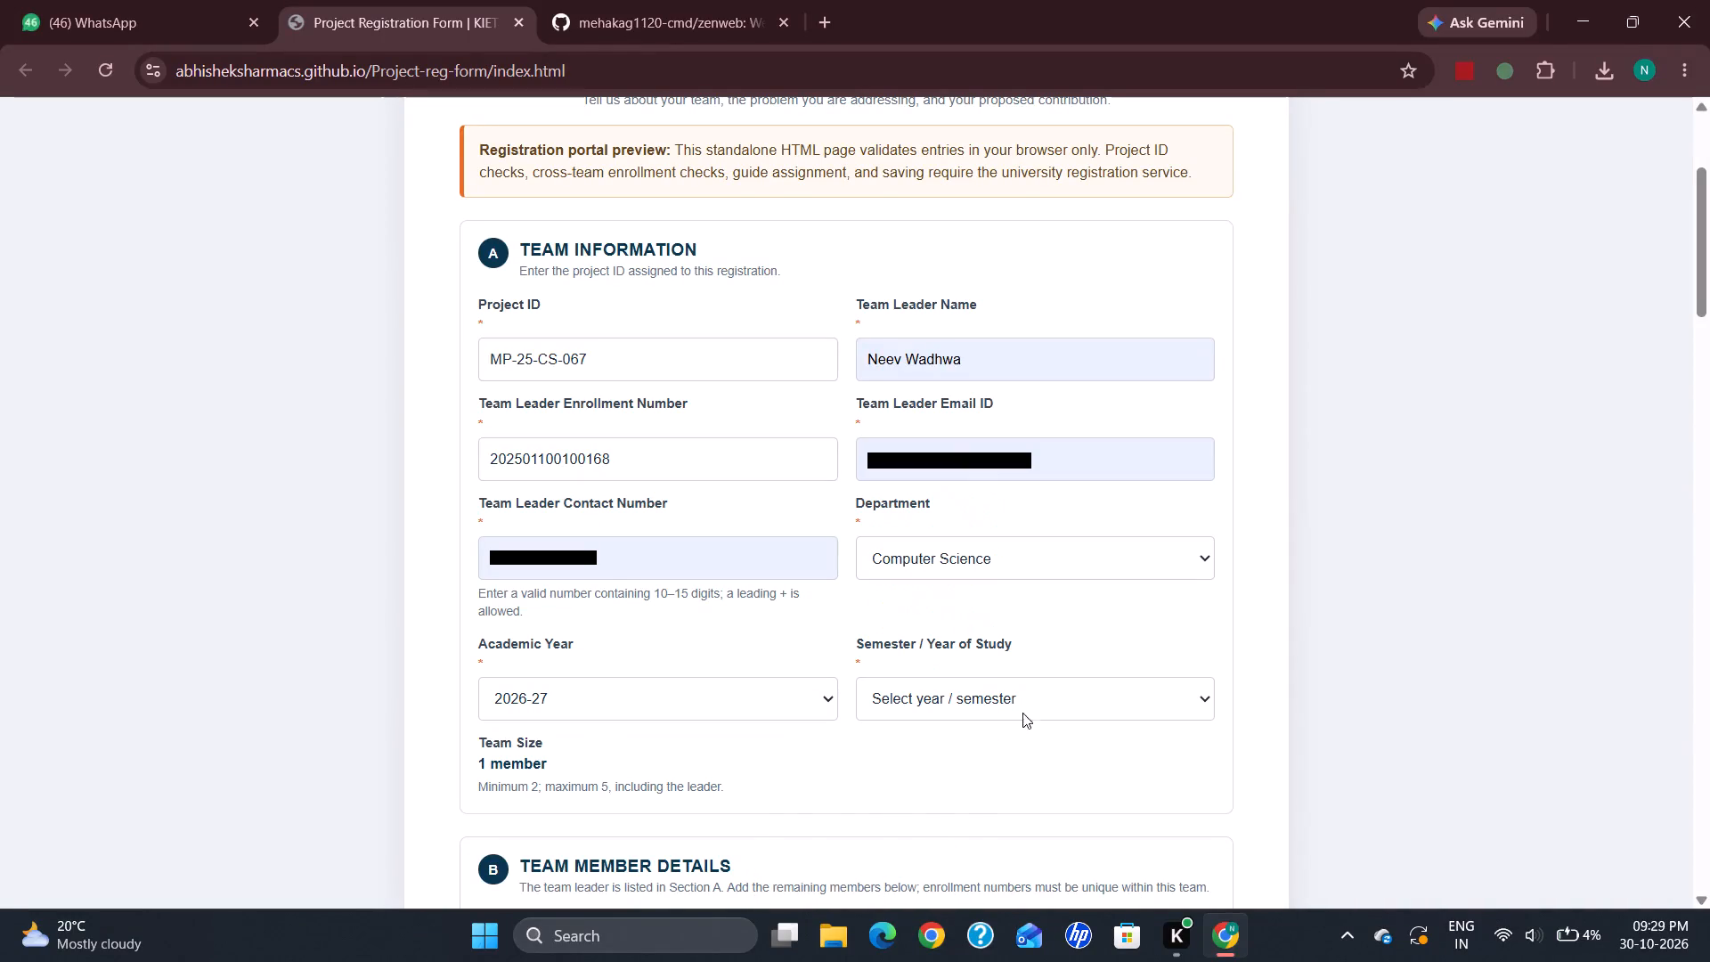
pyautogui.click(1015, 691)
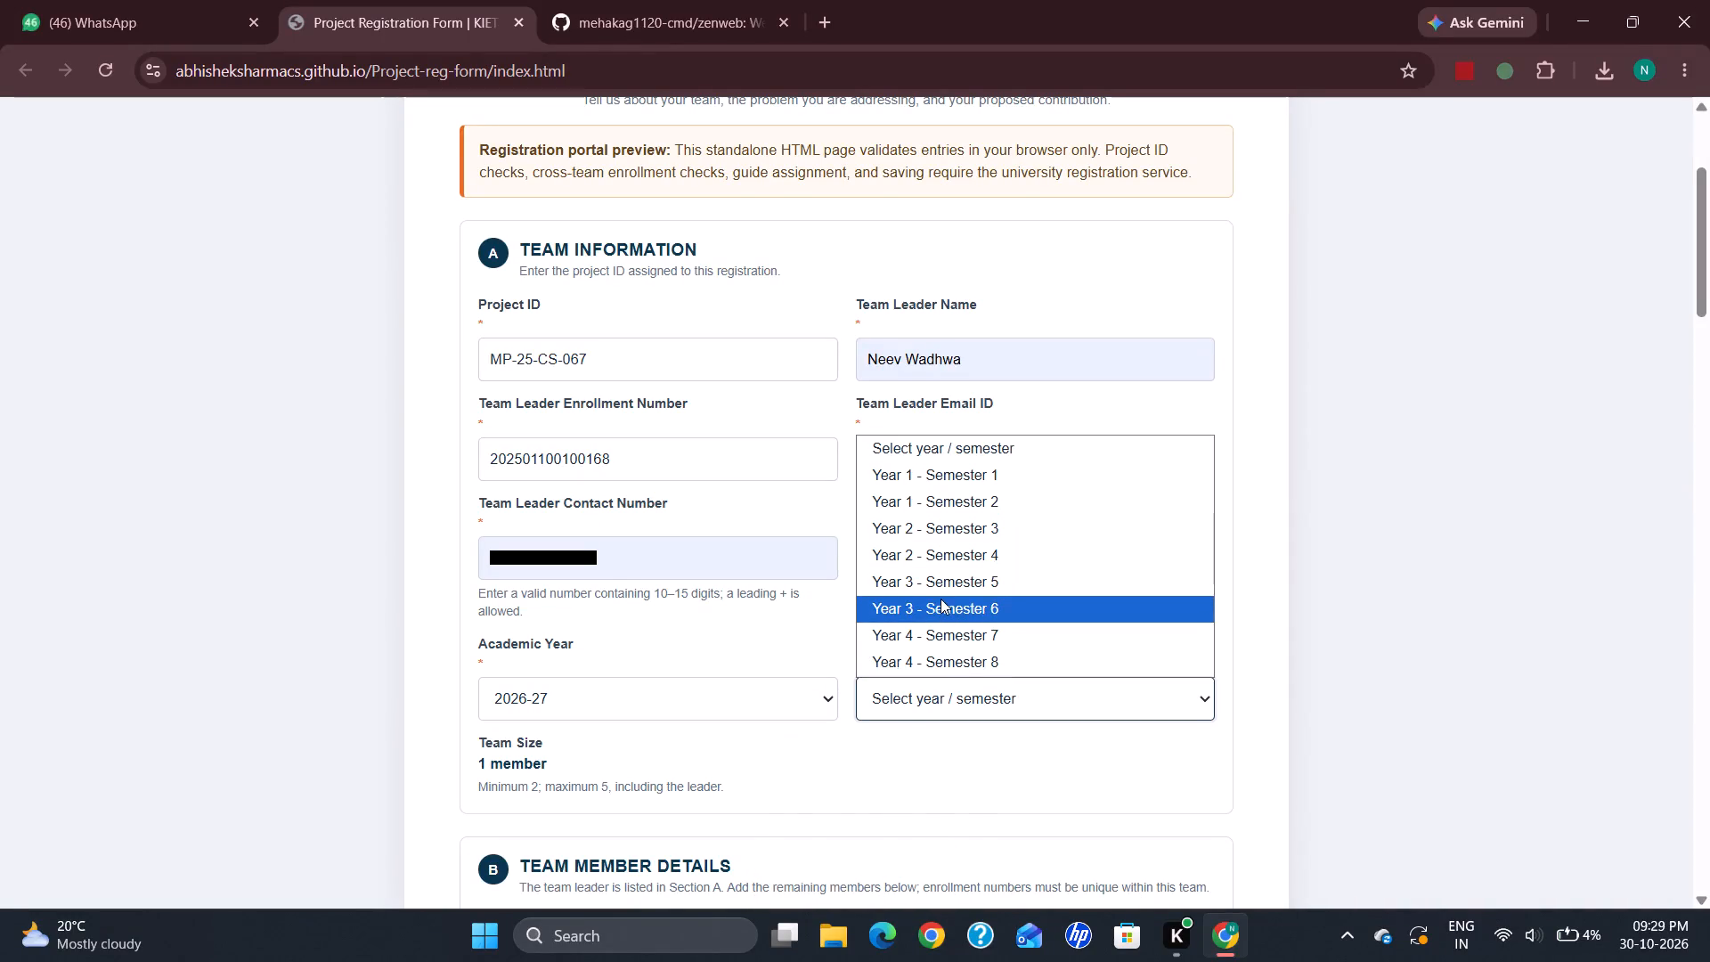
pyautogui.click(964, 524)
# Add a team member entry in Team Member Details and enter Member 2's full name.
pyautogui.scroll(-1, 948, 696)
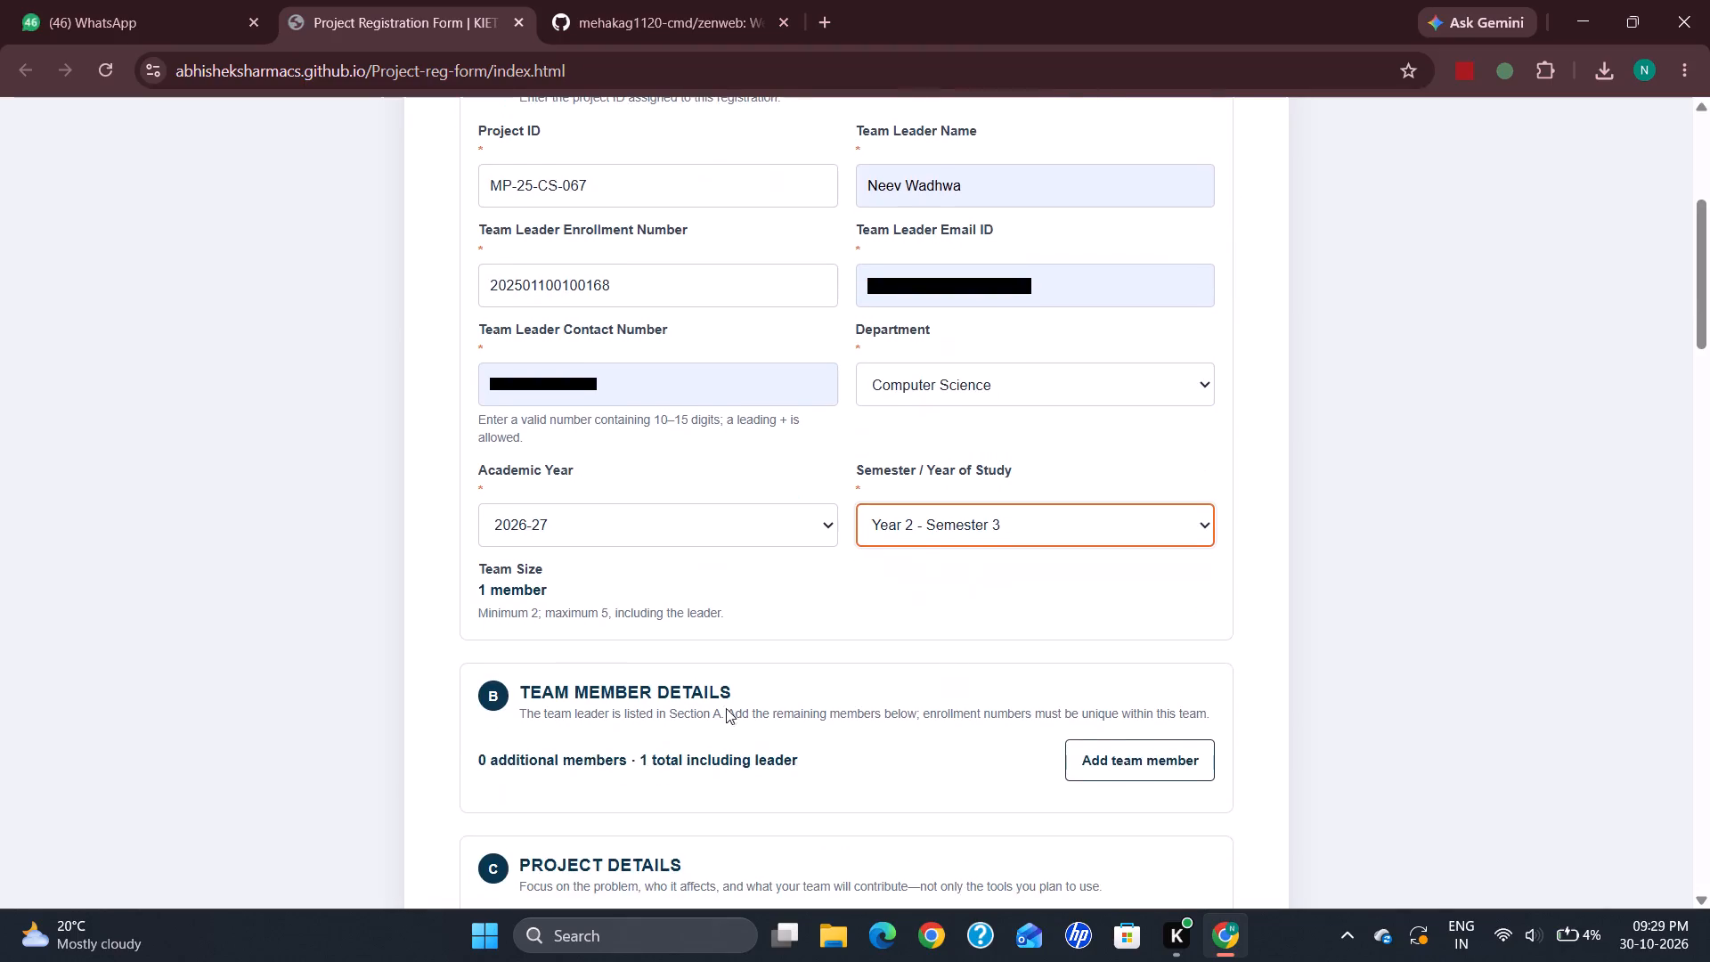
pyautogui.scroll(-1, 660, 713)
pyautogui.scroll(-1, 720, 647)
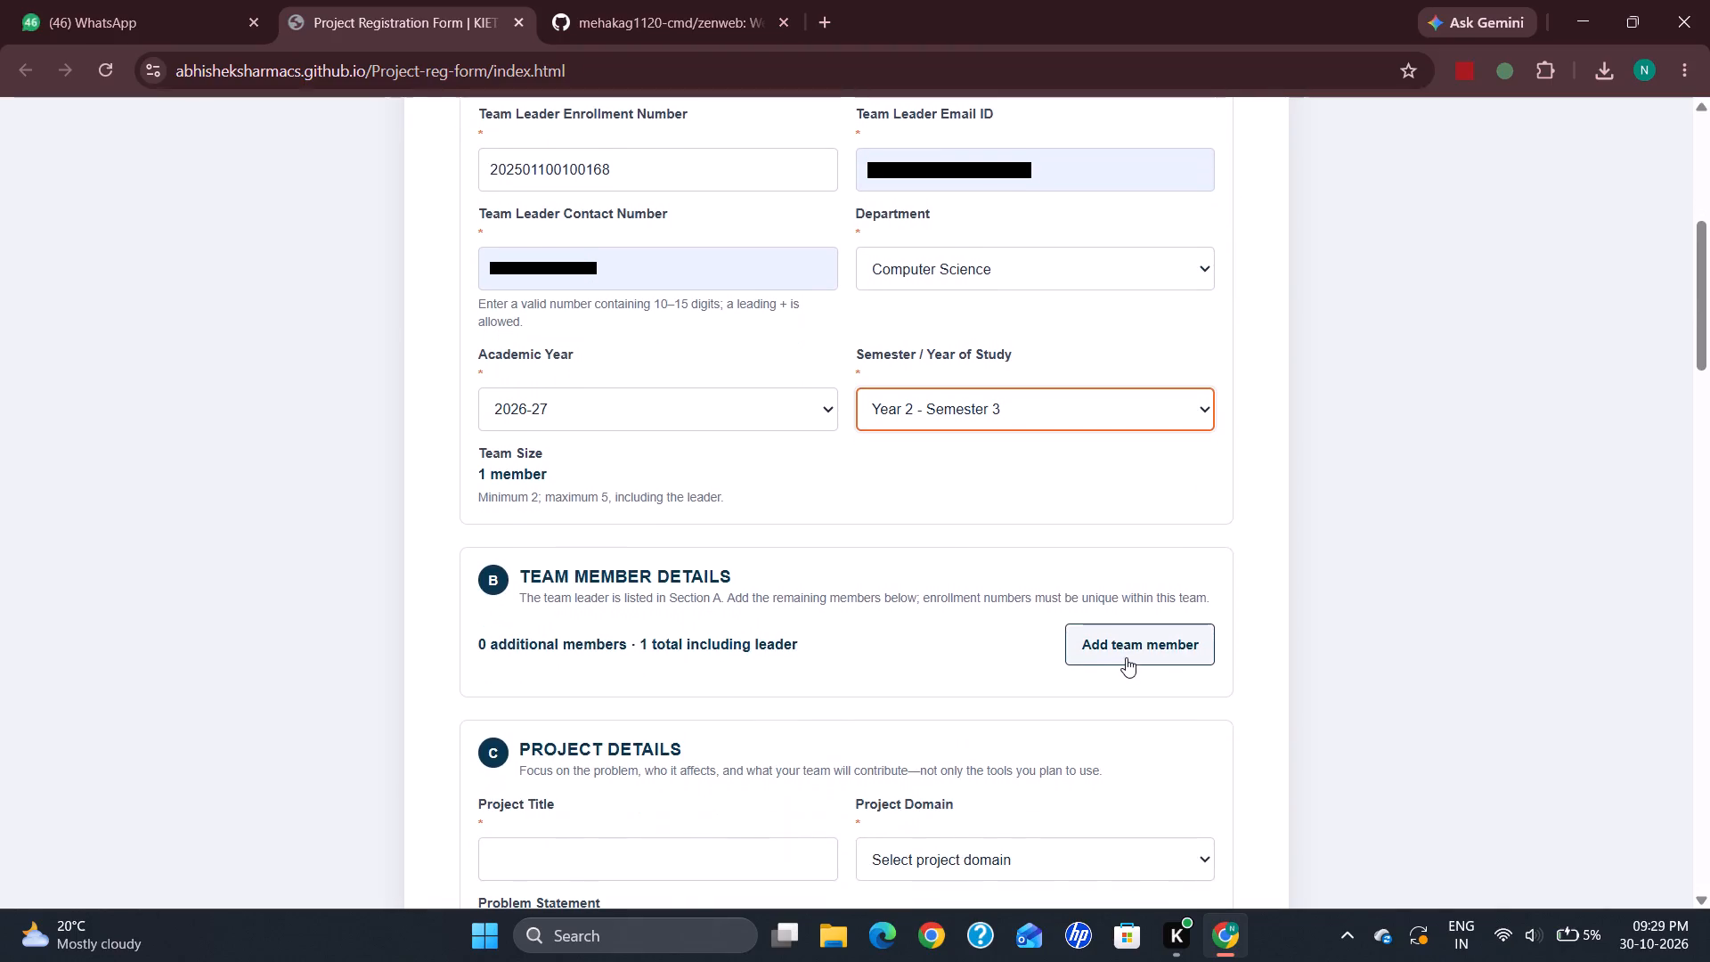
pyautogui.click(1126, 657)
pyautogui.scroll(-2, 851, 656)
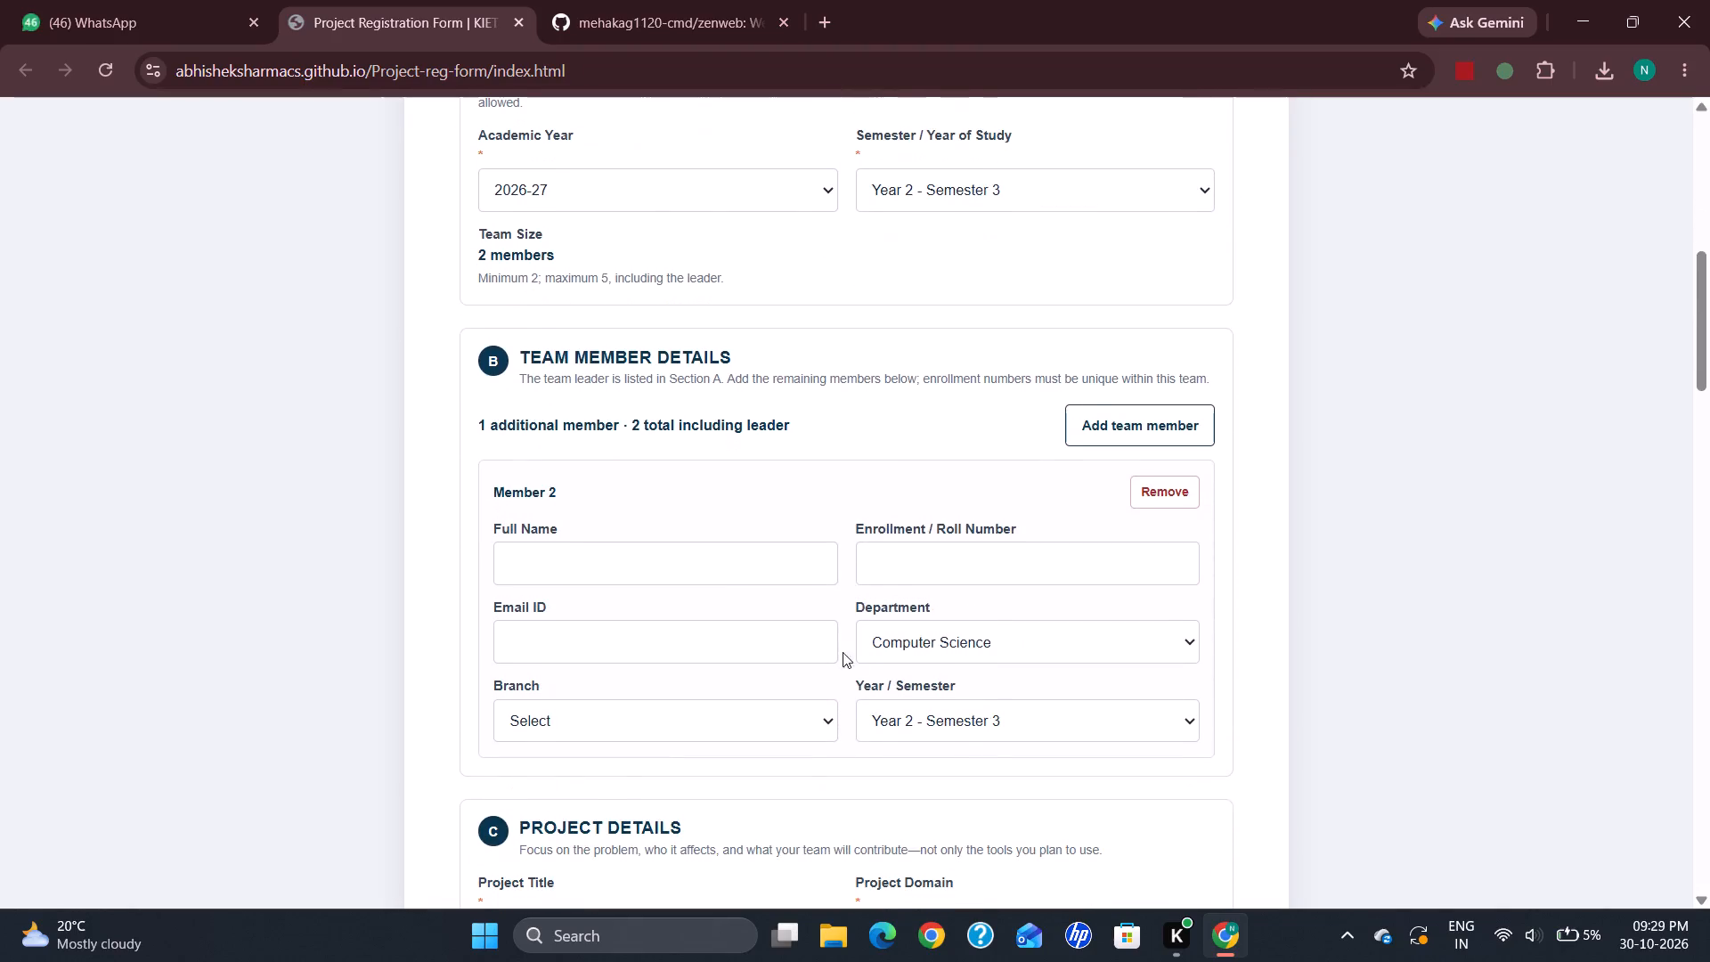
pyautogui.click(673, 574)
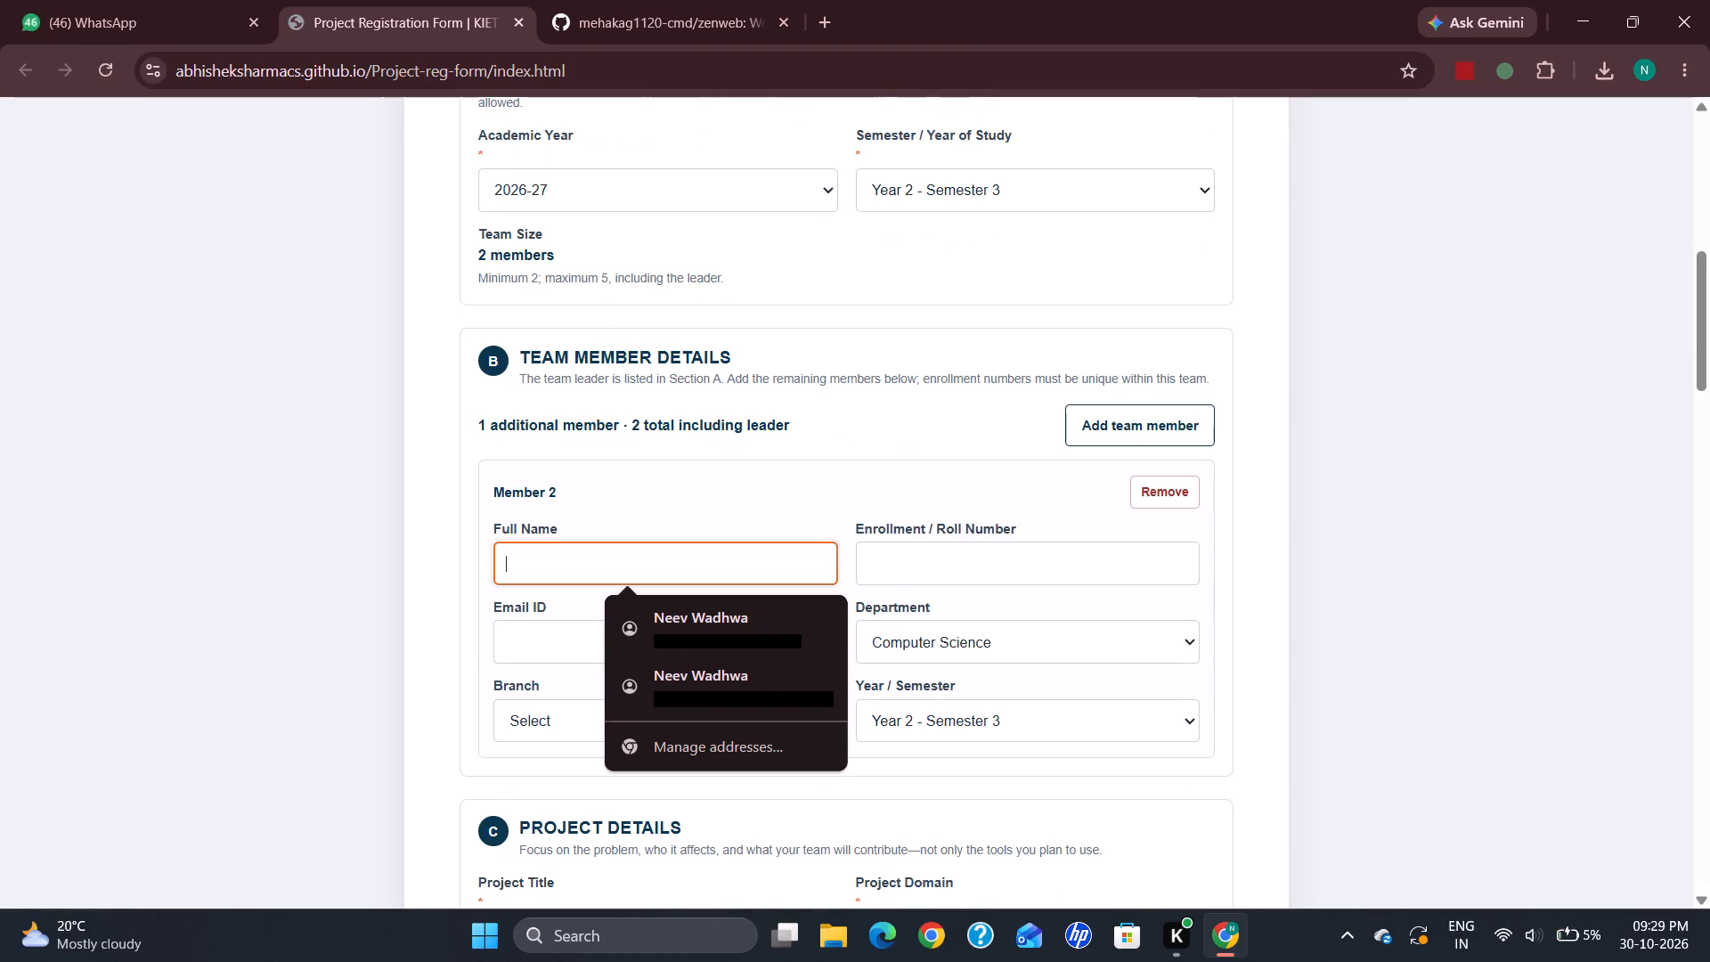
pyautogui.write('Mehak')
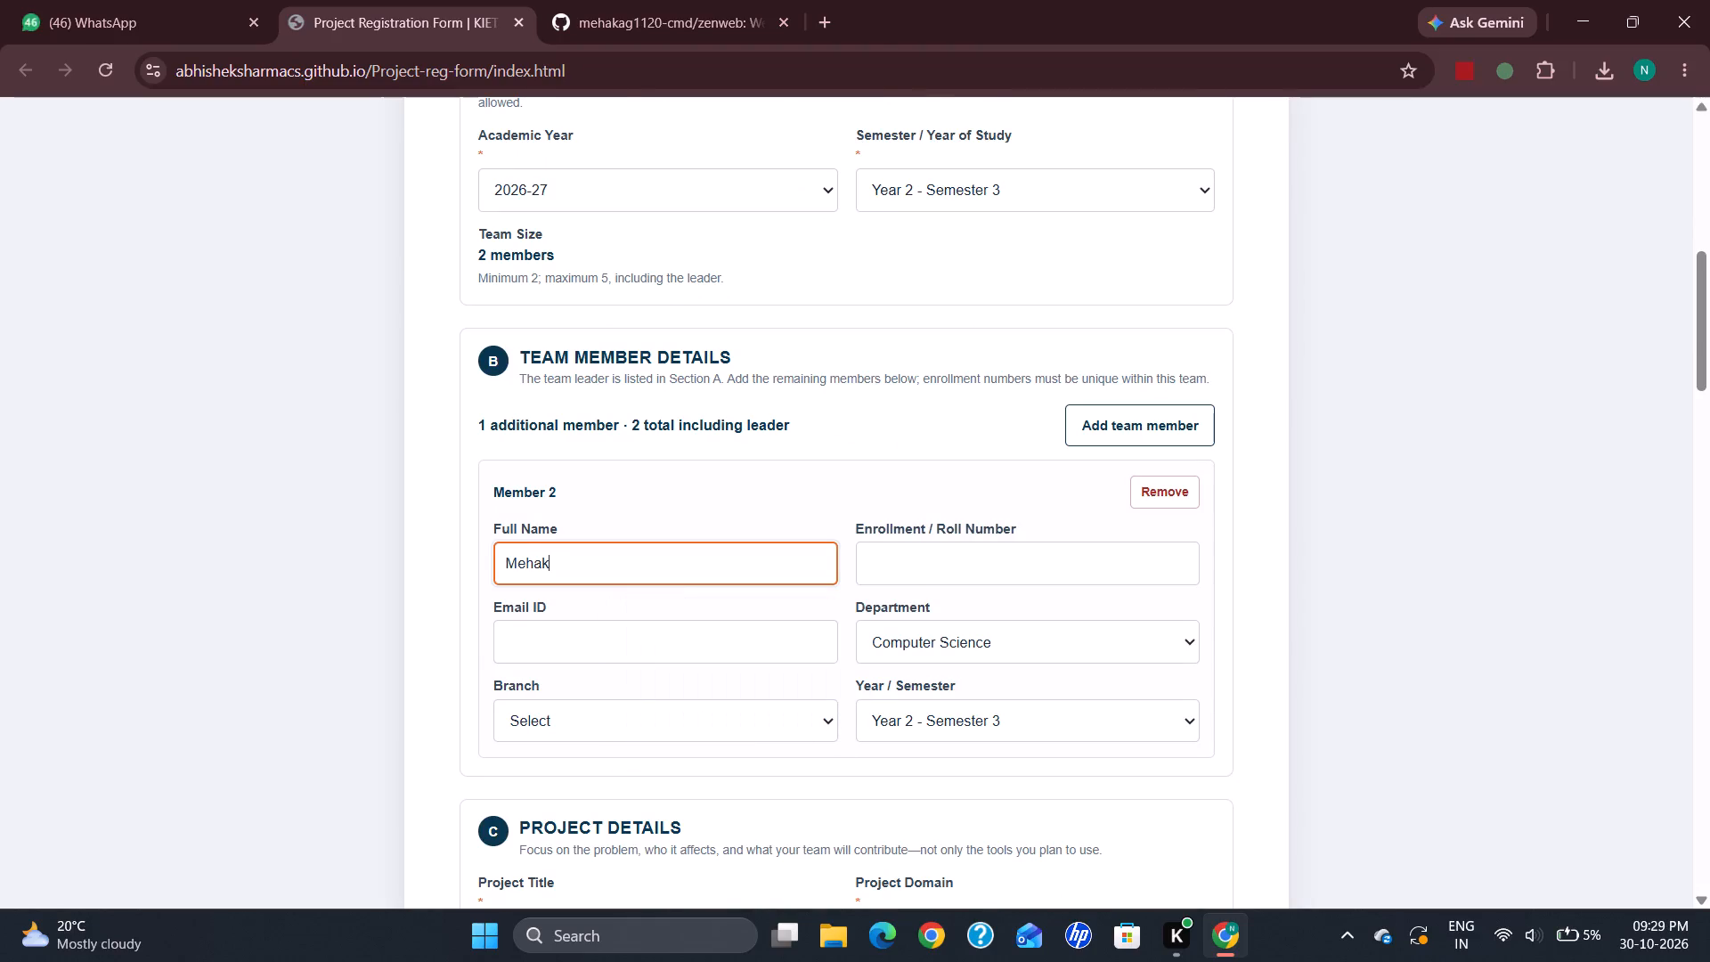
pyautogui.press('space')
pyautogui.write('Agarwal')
# Enter Member 2's enrollment/roll number, leaving the email ID blank.
pyautogui.click(928, 564)
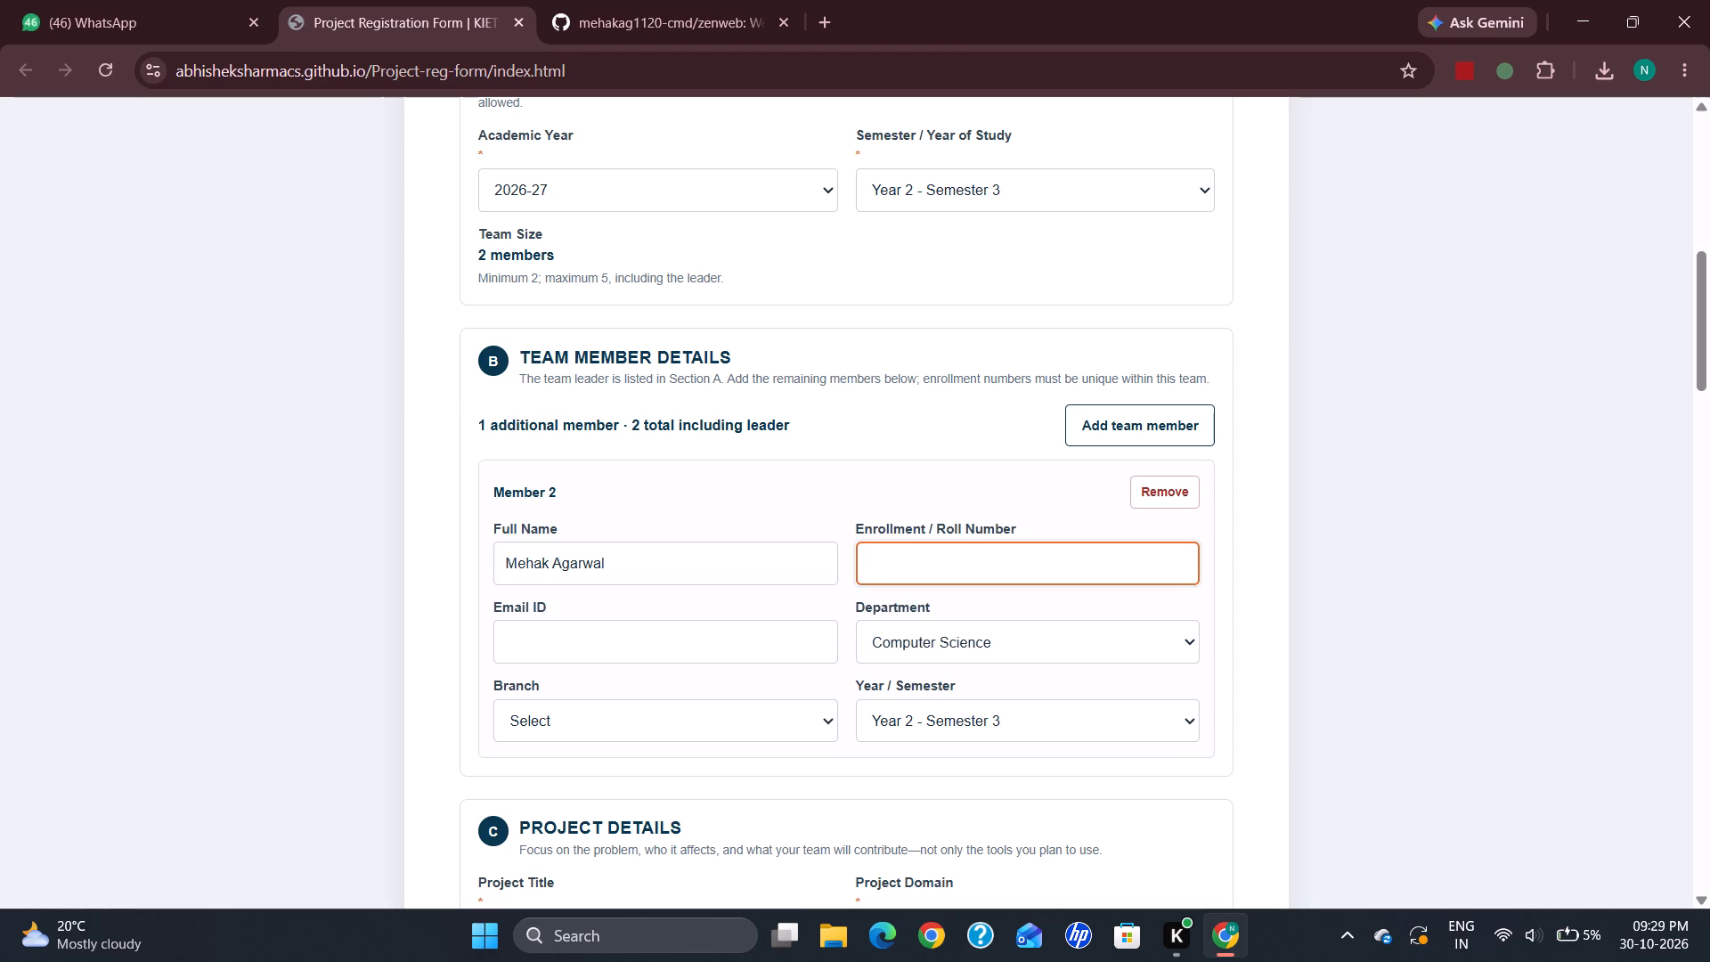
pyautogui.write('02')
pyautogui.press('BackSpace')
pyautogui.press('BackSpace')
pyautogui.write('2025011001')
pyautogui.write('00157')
pyautogui.click(735, 646)
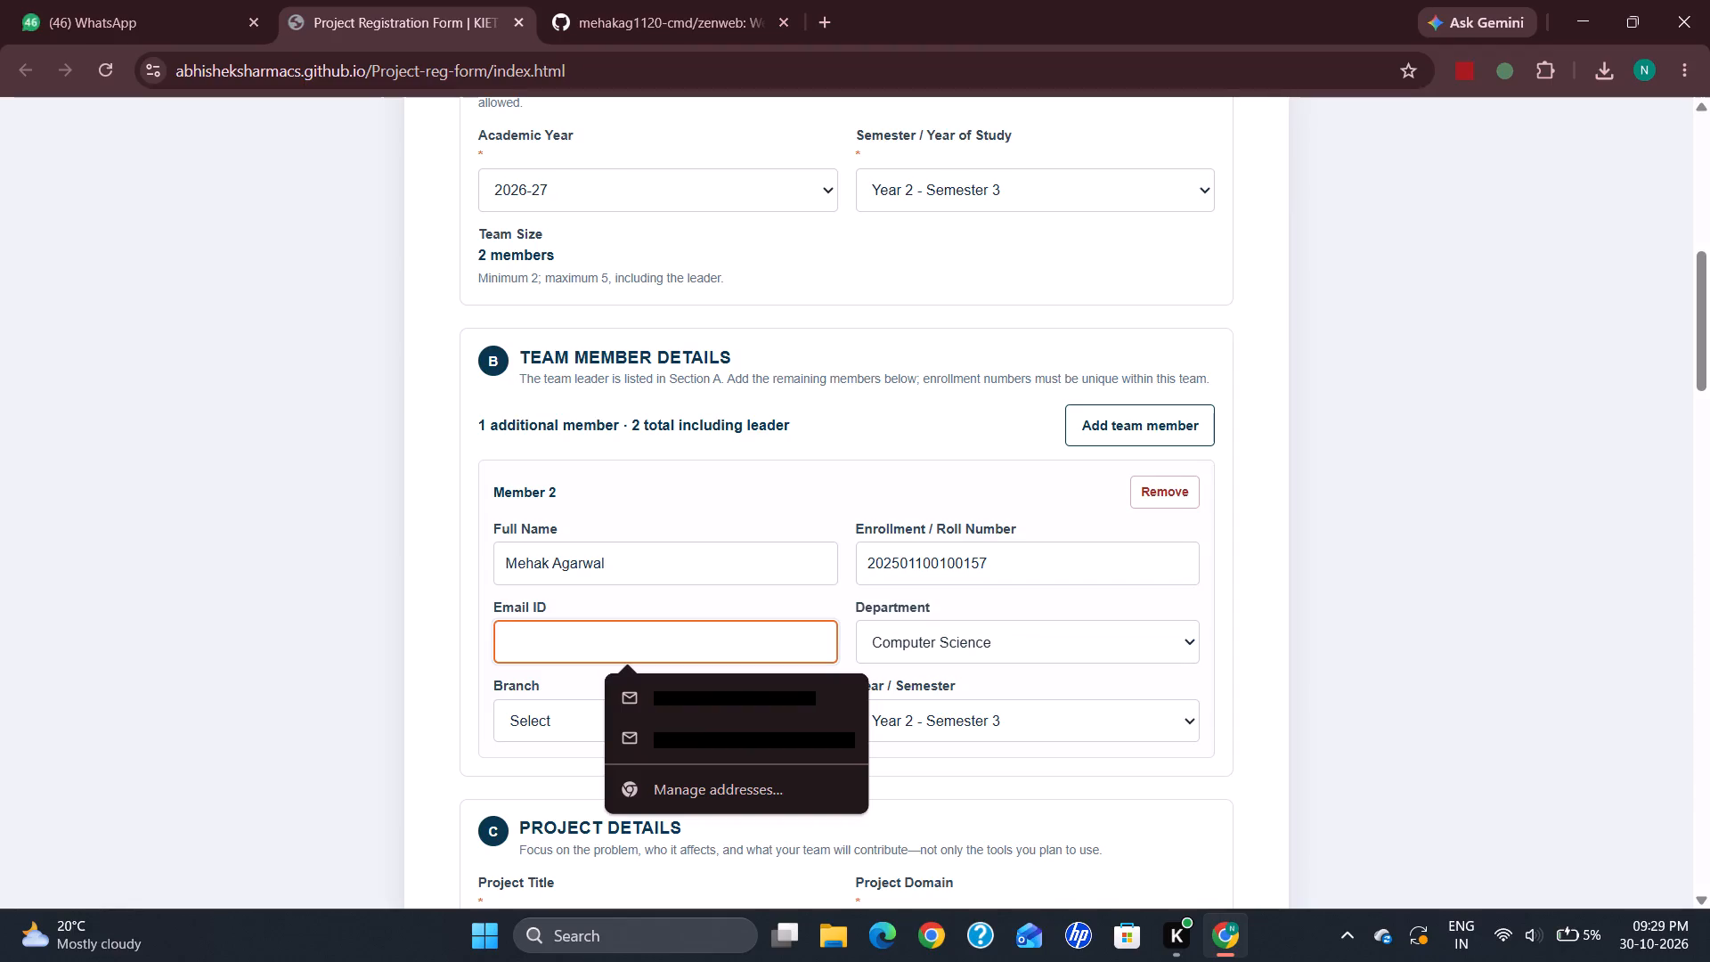
pyautogui.click(1312, 652)
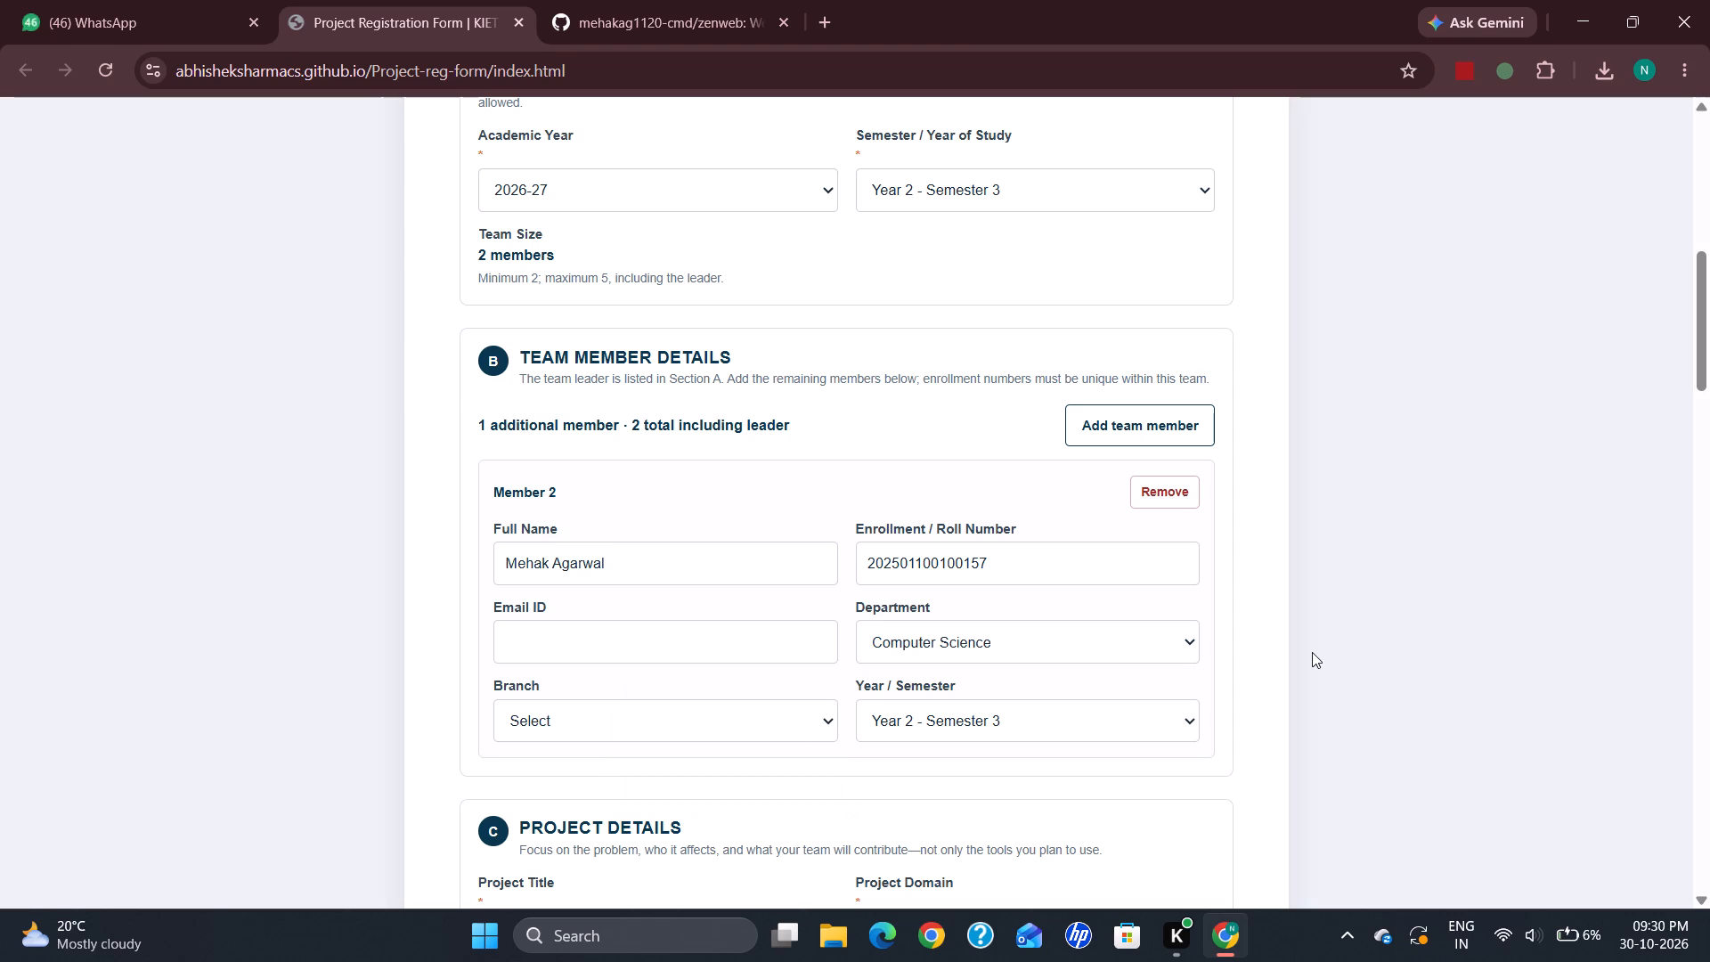
# Add another team member entry in Team Member Details and enter Member 3's full name.
pyautogui.scroll(-3, 1312, 652)
pyautogui.click(673, 703)
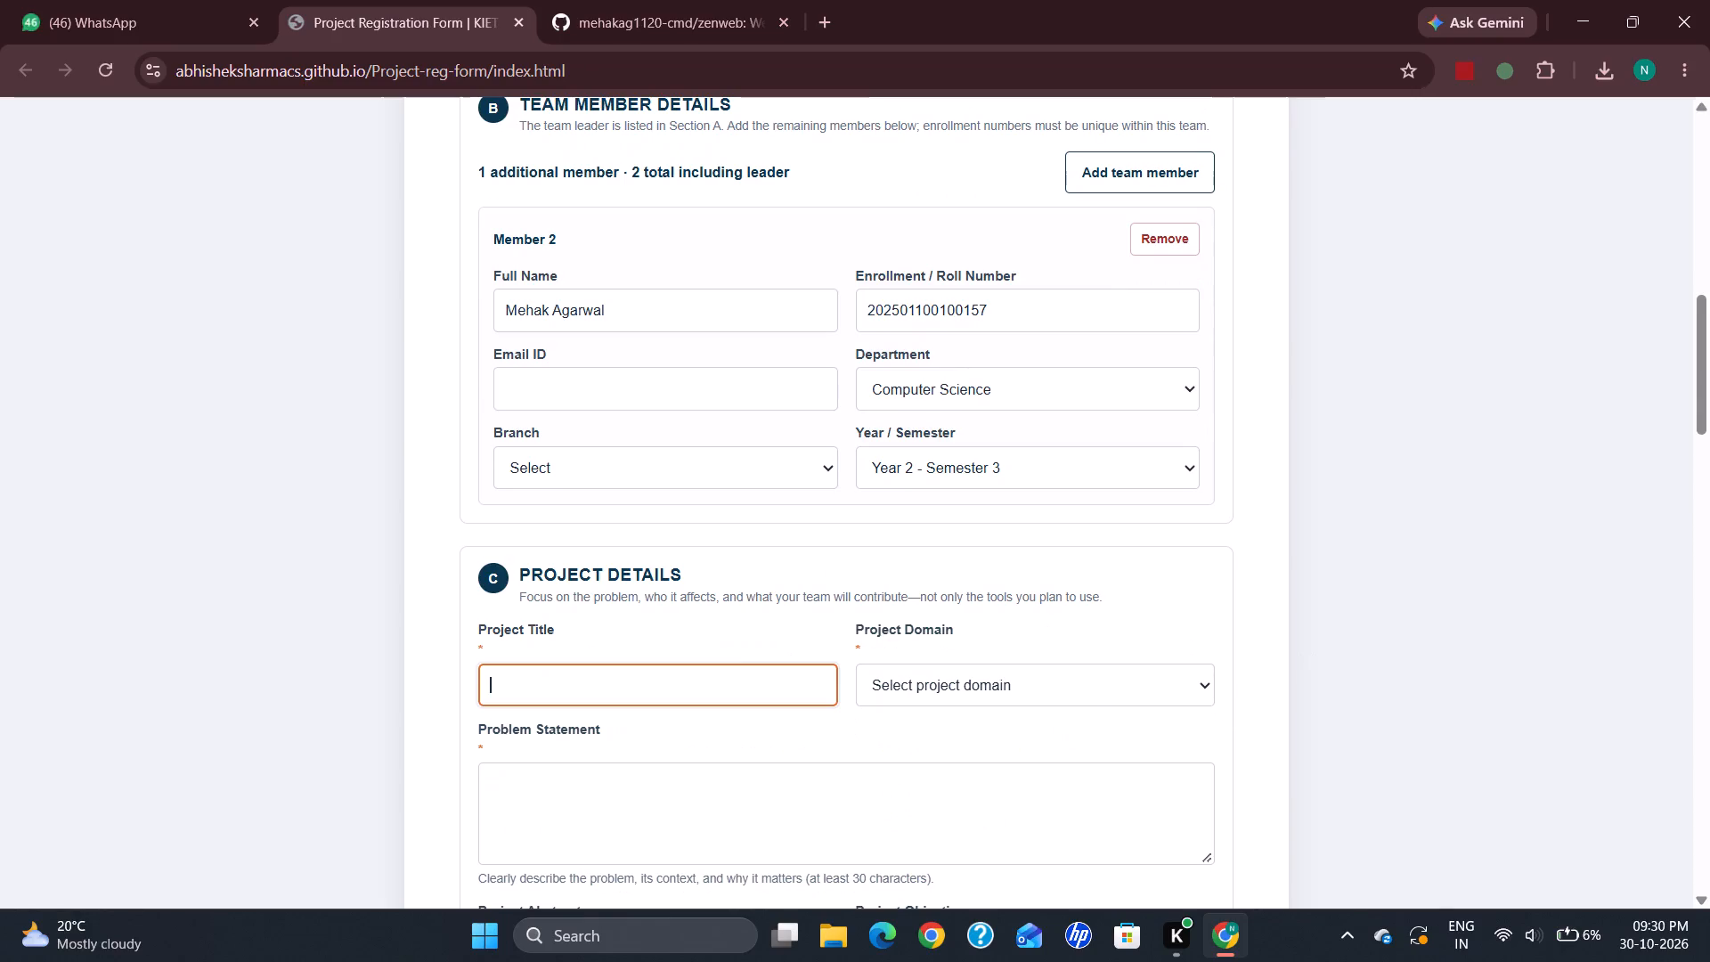
pyautogui.click(1108, 163)
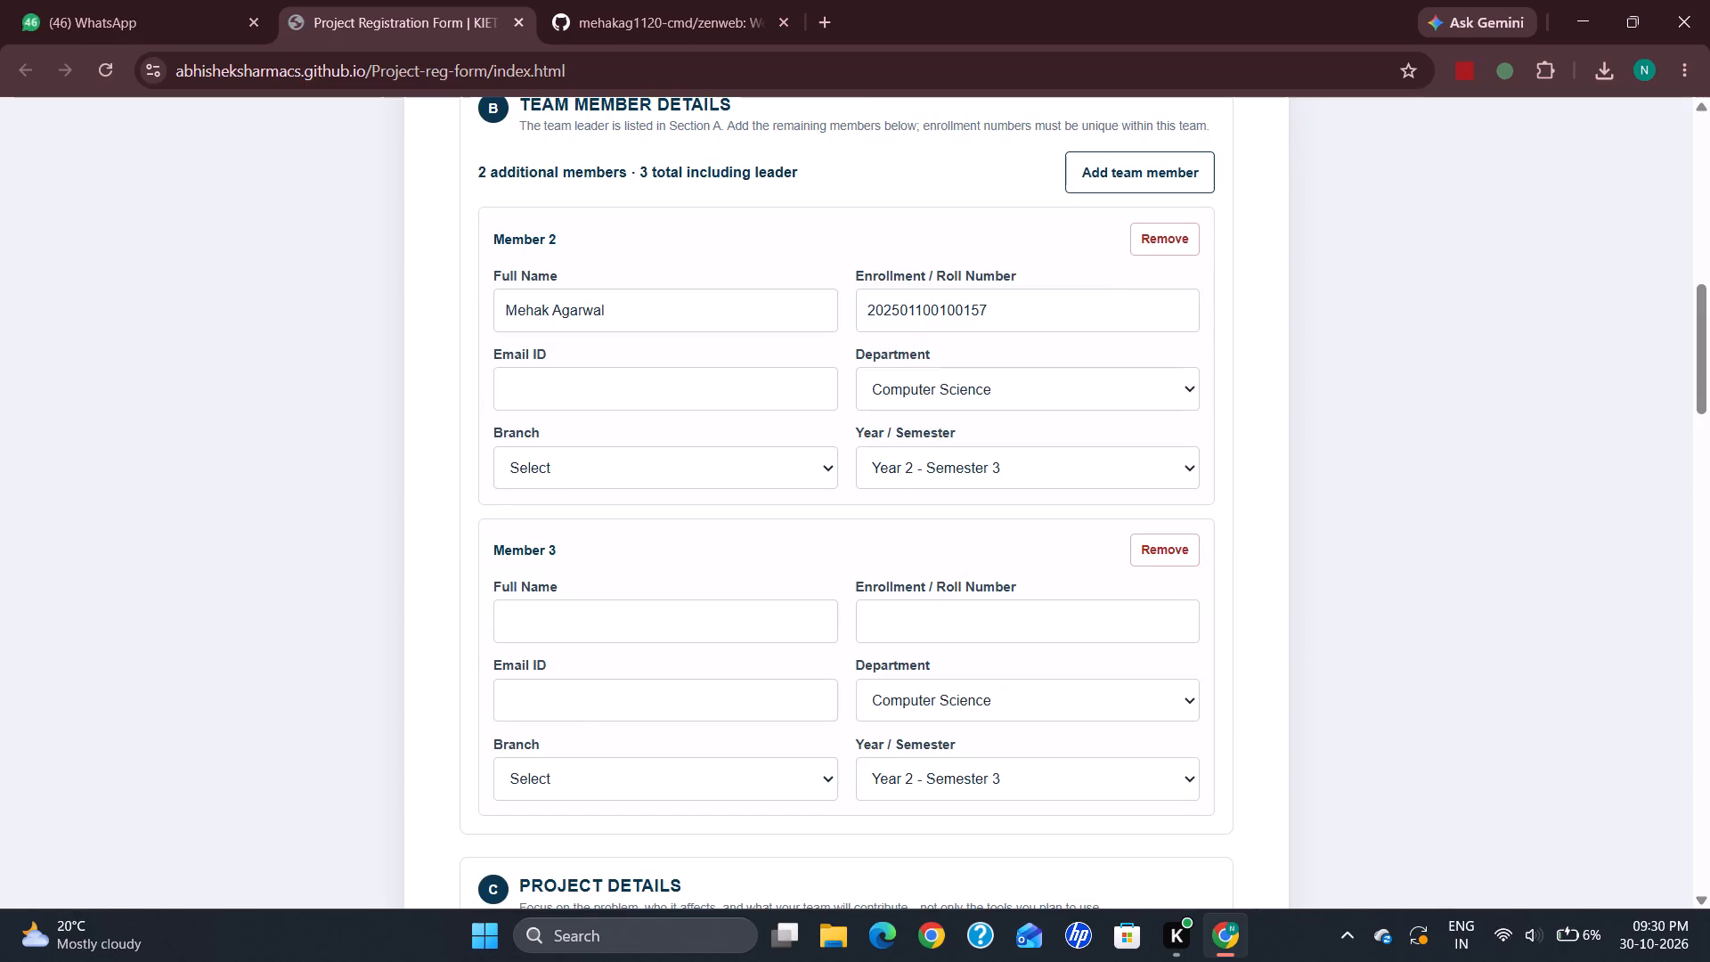
pyautogui.click(628, 630)
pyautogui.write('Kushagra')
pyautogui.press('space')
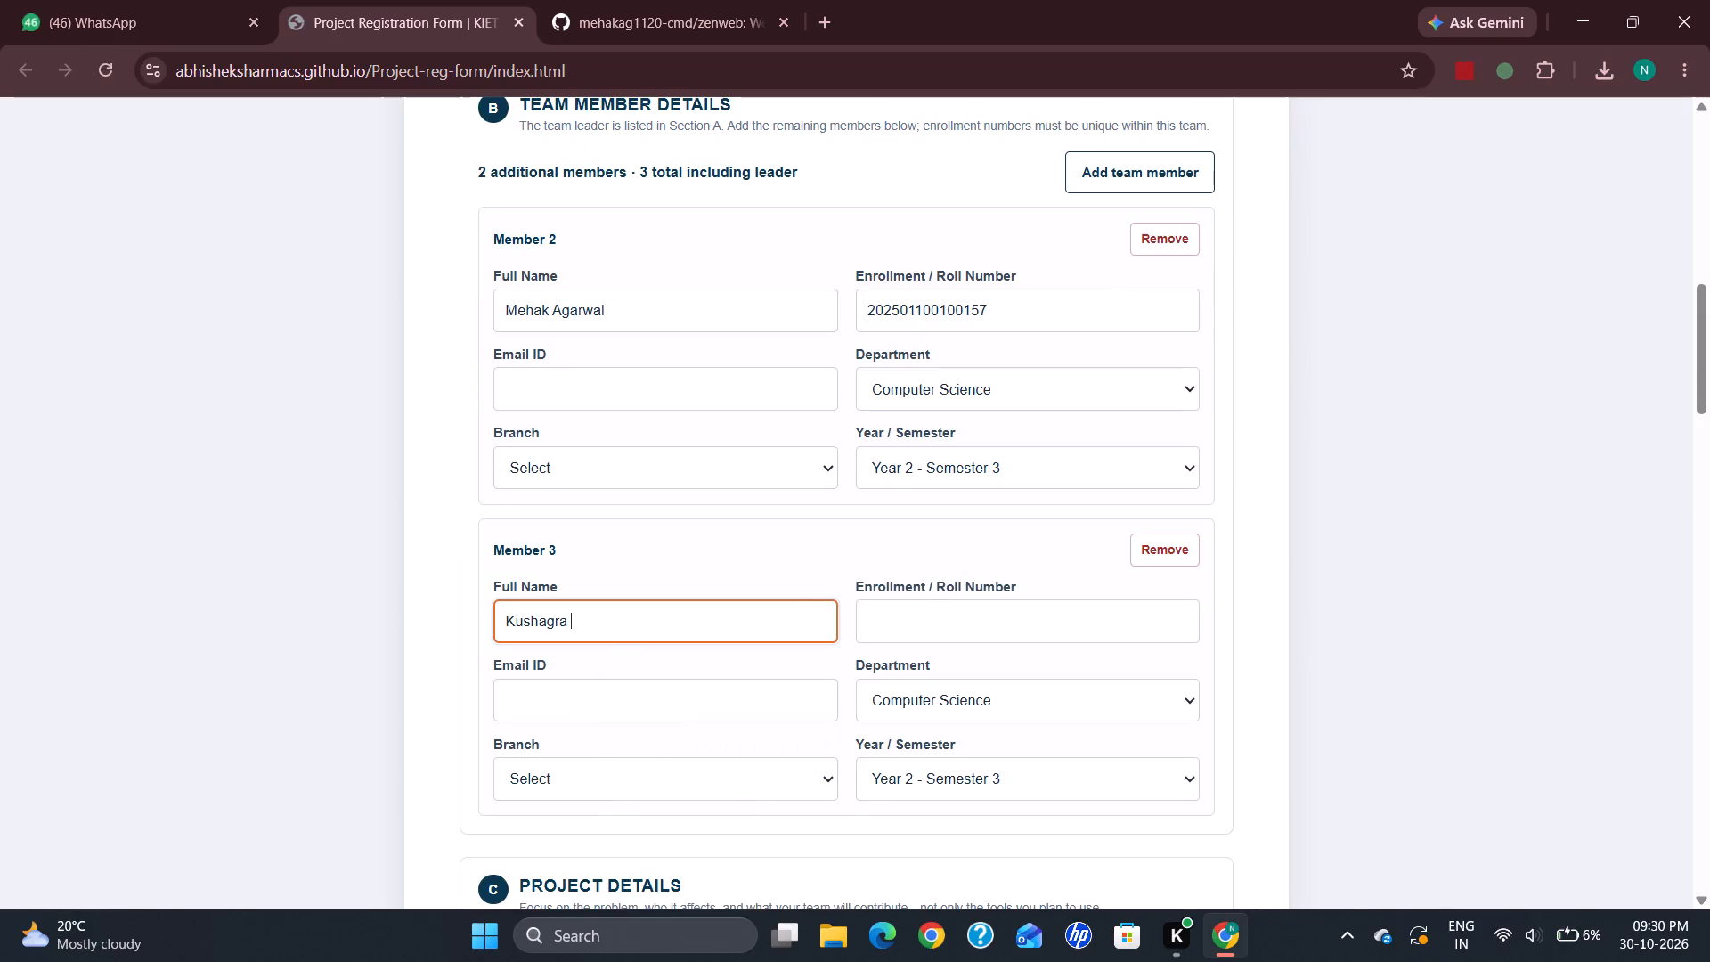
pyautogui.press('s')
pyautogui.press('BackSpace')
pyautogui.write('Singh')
# Enter the first ten digits of Member 3's enrollment/roll number.
pyautogui.click(940, 628)
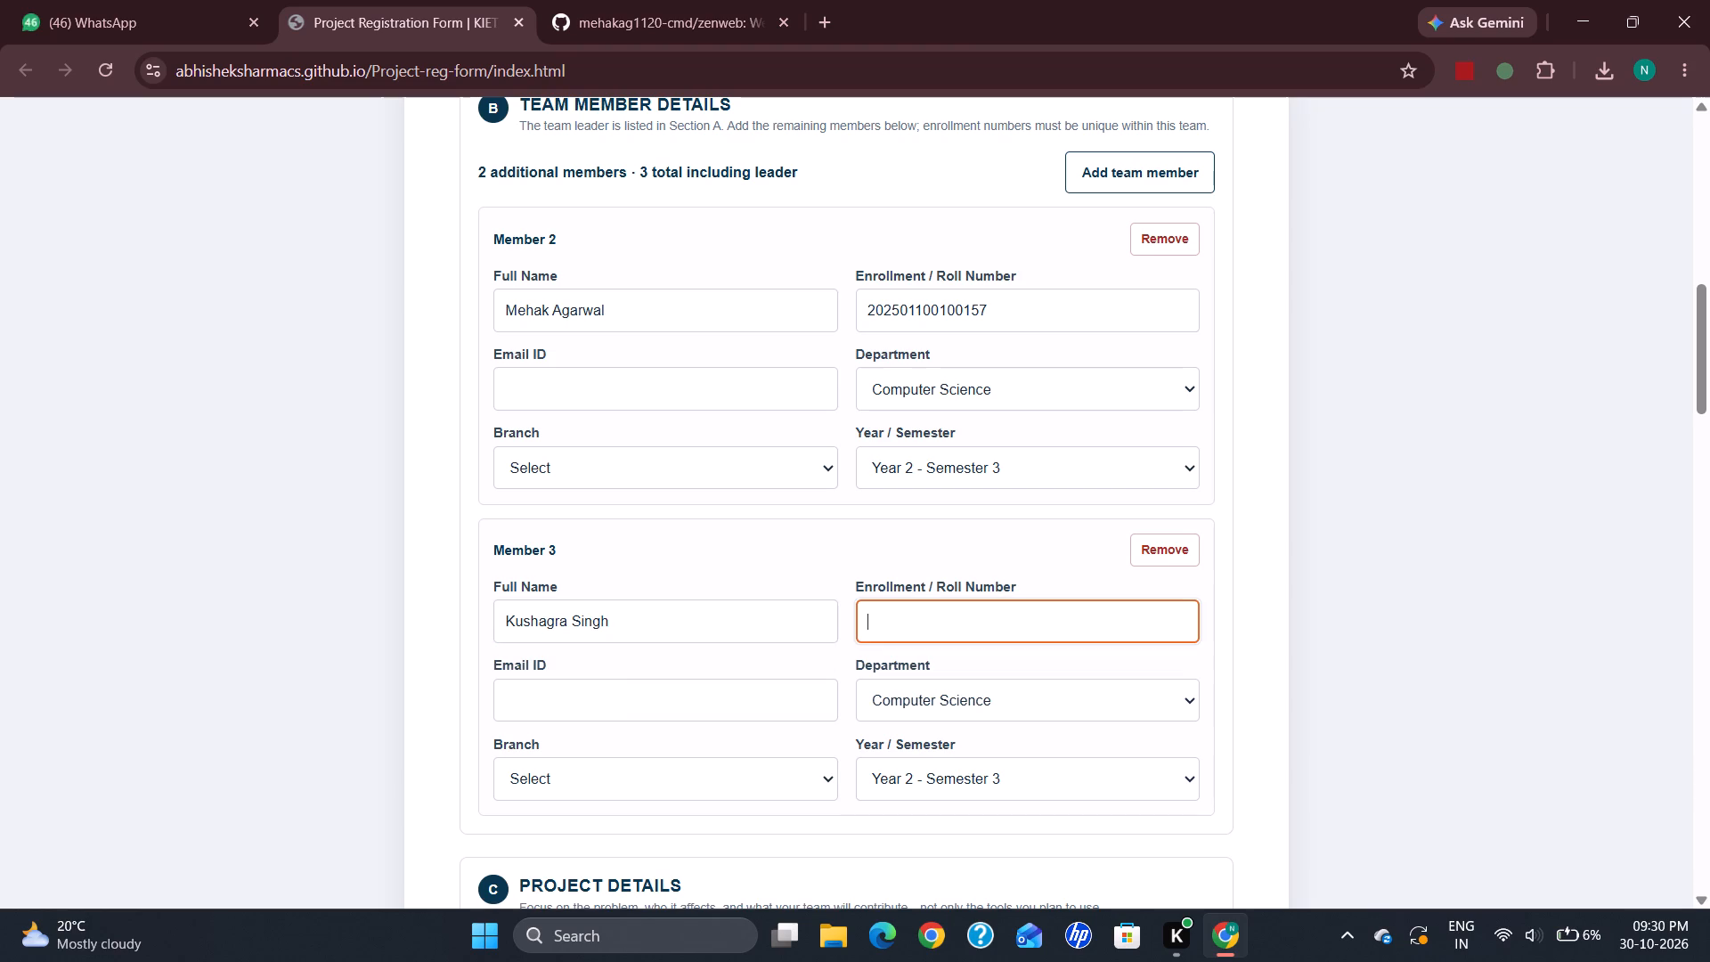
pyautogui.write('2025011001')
# Set Member 2's branch to Computer Science and Engineering.
pyautogui.click(743, 468)
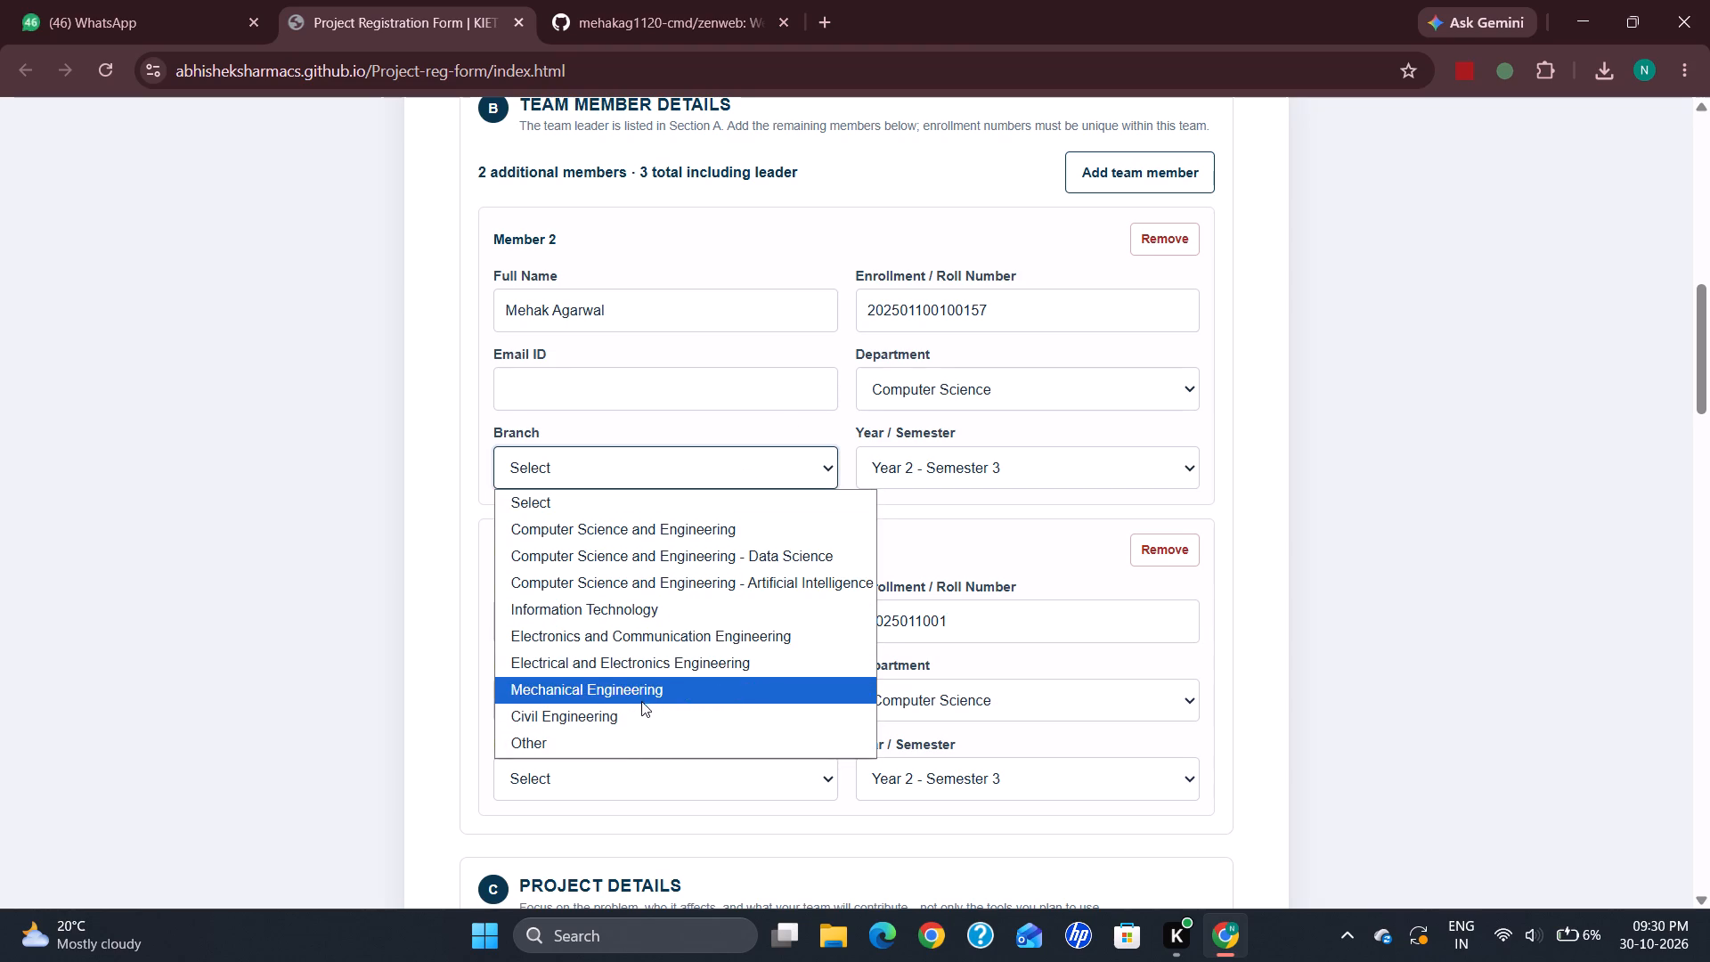
pyautogui.scroll(-1, 658, 658)
pyautogui.scroll(2, 658, 658)
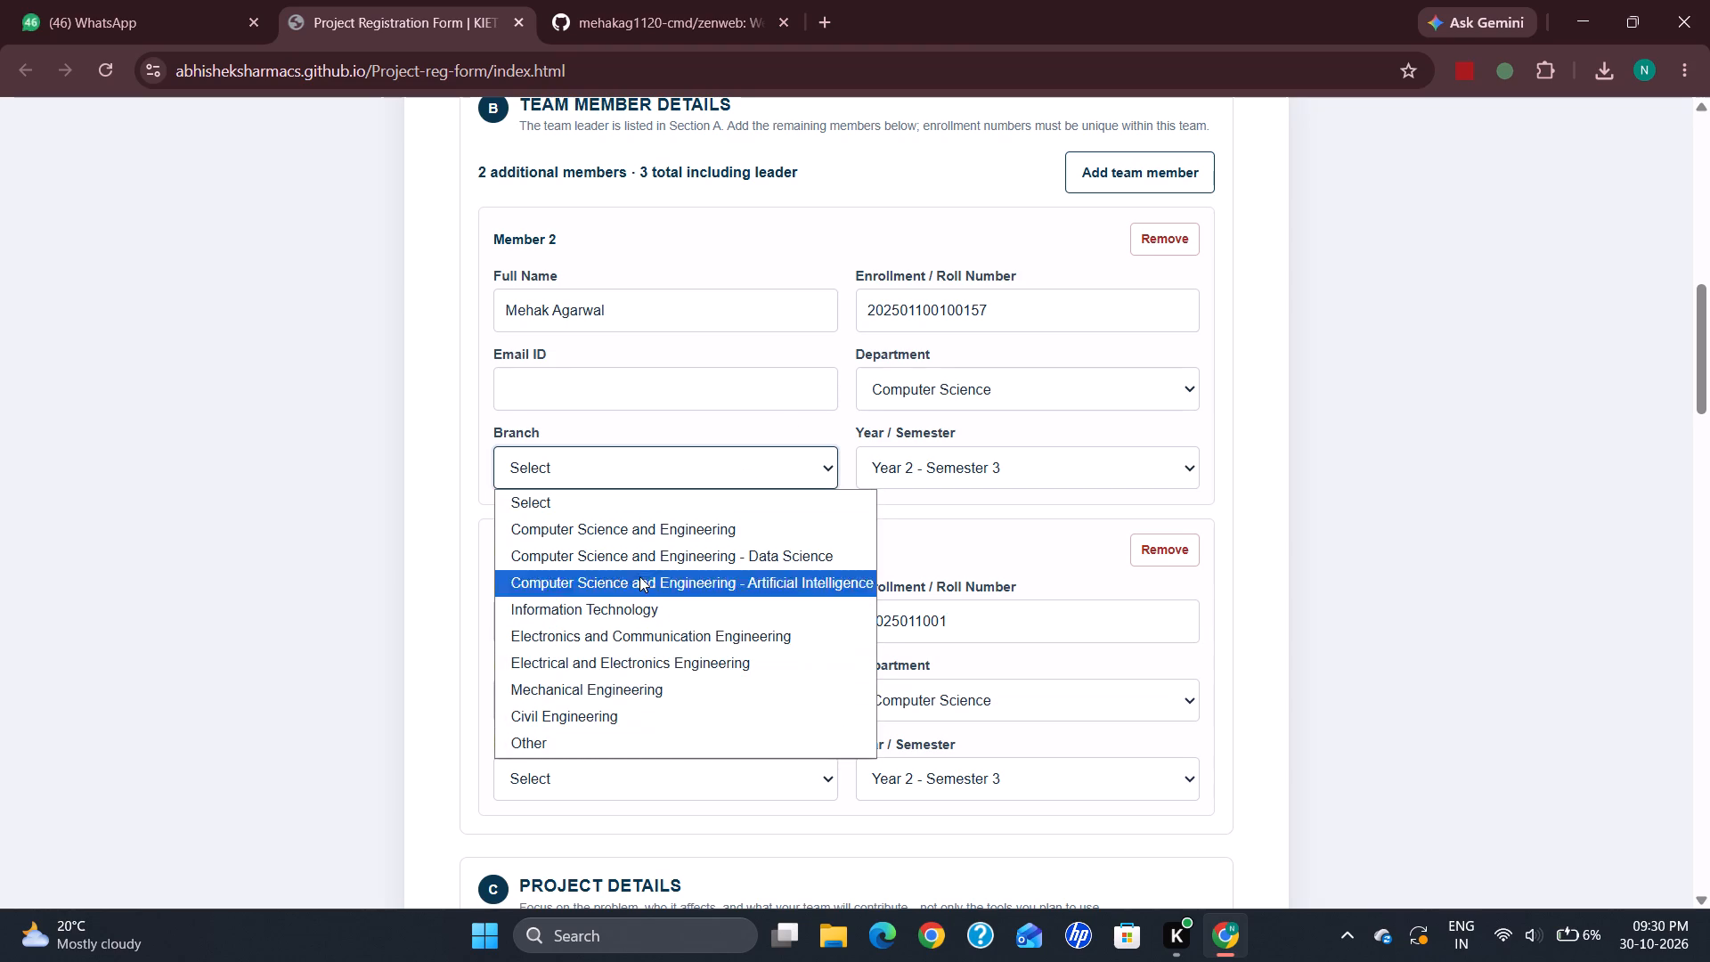
pyautogui.scroll(1, 652, 532)
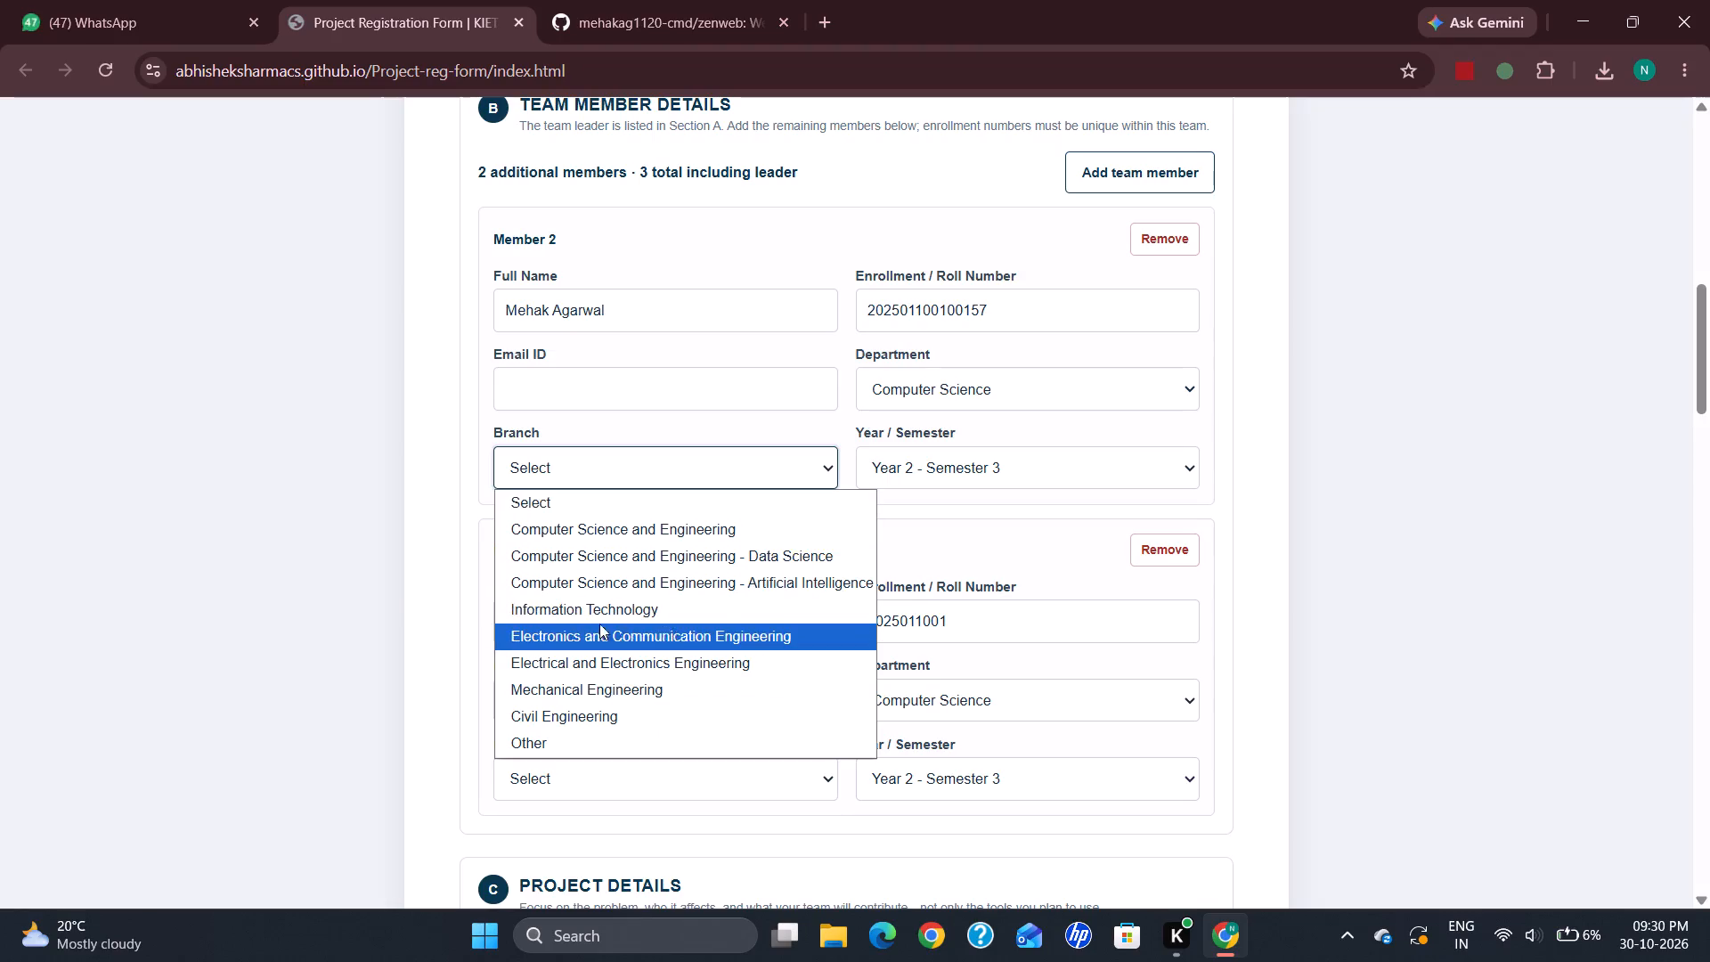
pyautogui.click(357, 559)
pyautogui.scroll(3, 713, 445)
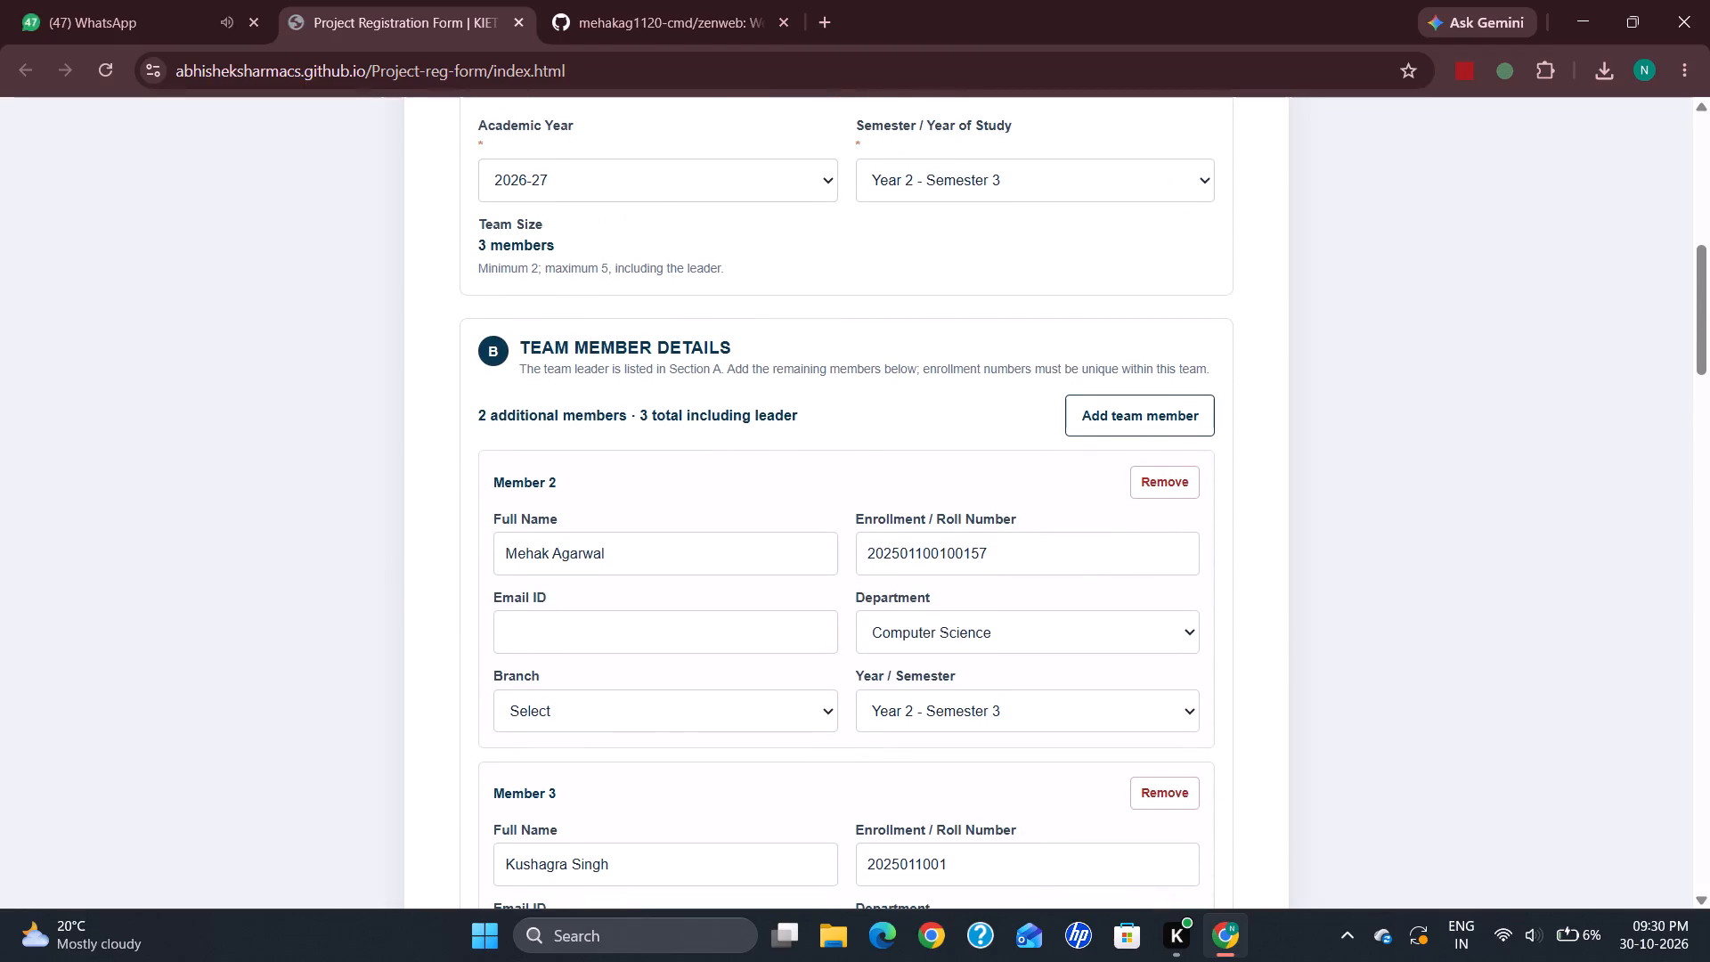
pyautogui.click(672, 716)
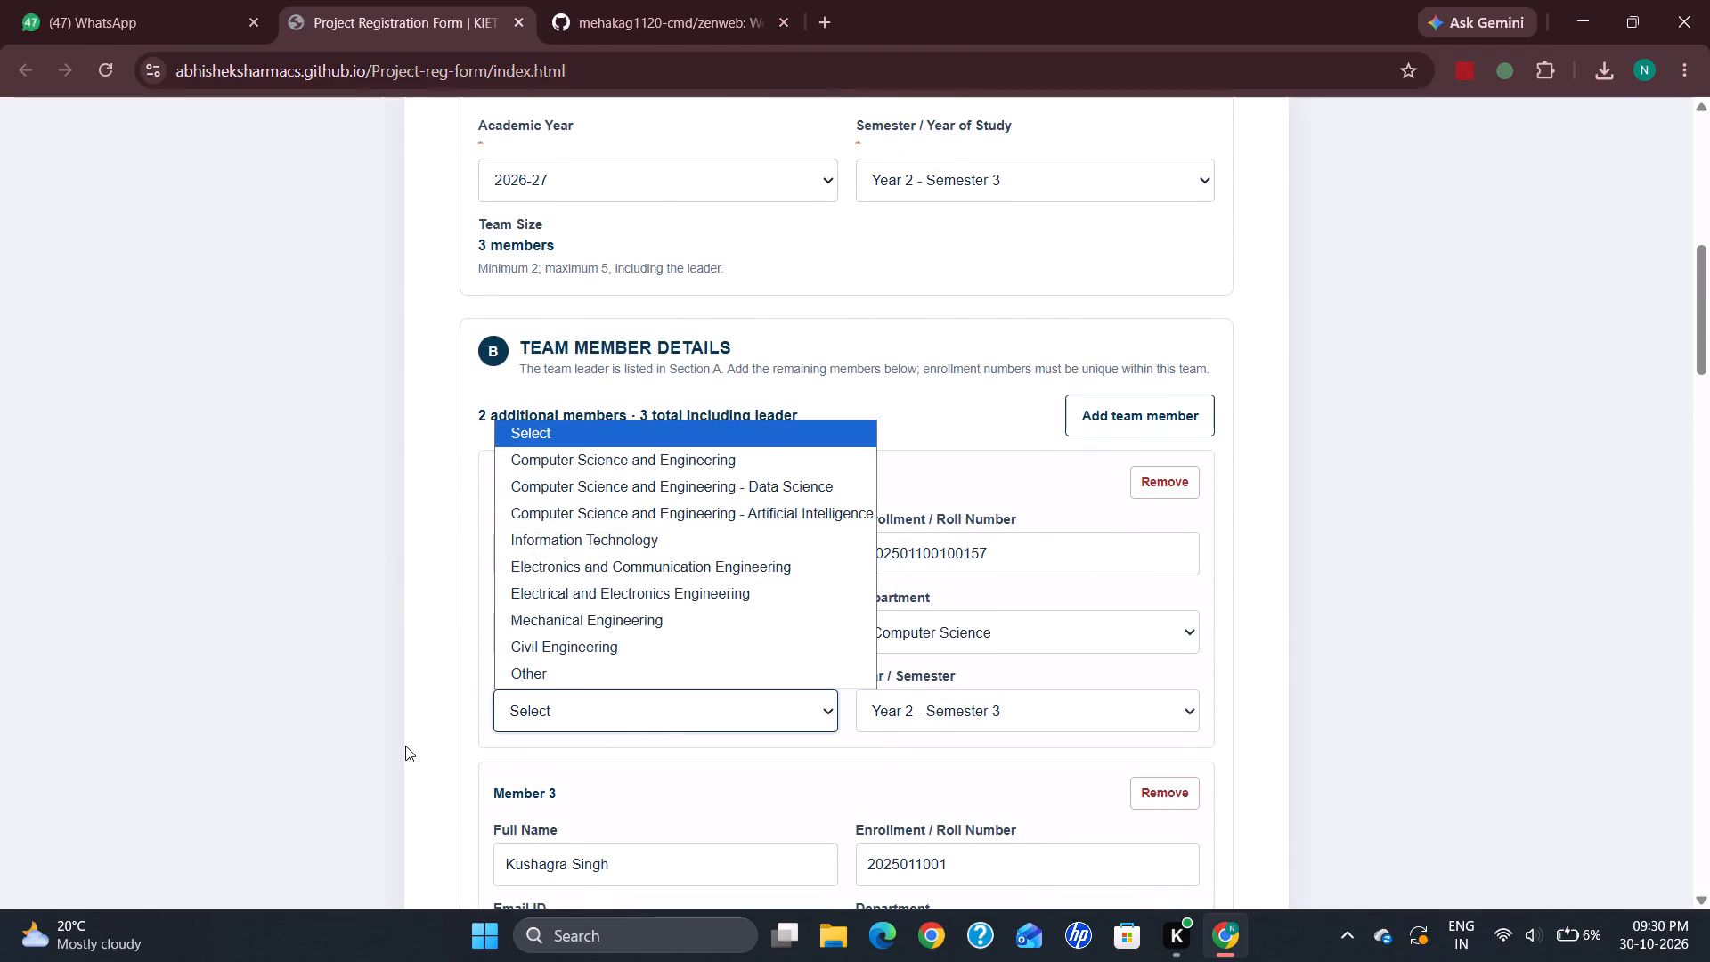
pyautogui.scroll(1, 662, 615)
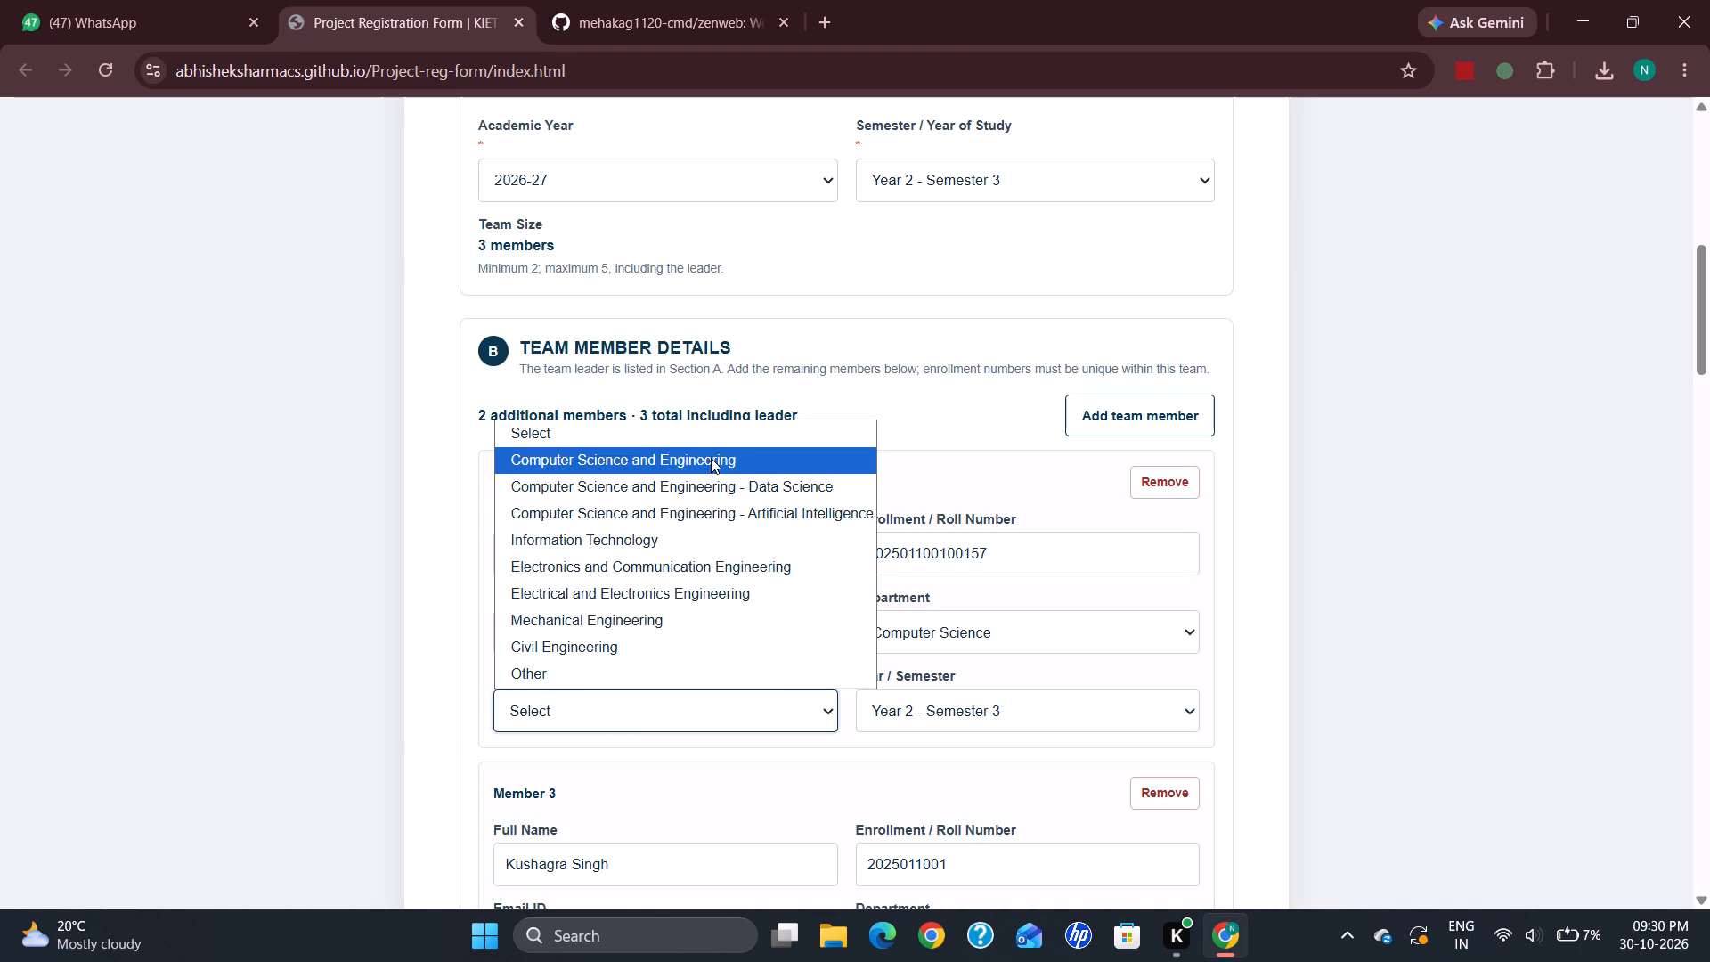
pyautogui.scroll(1, 712, 539)
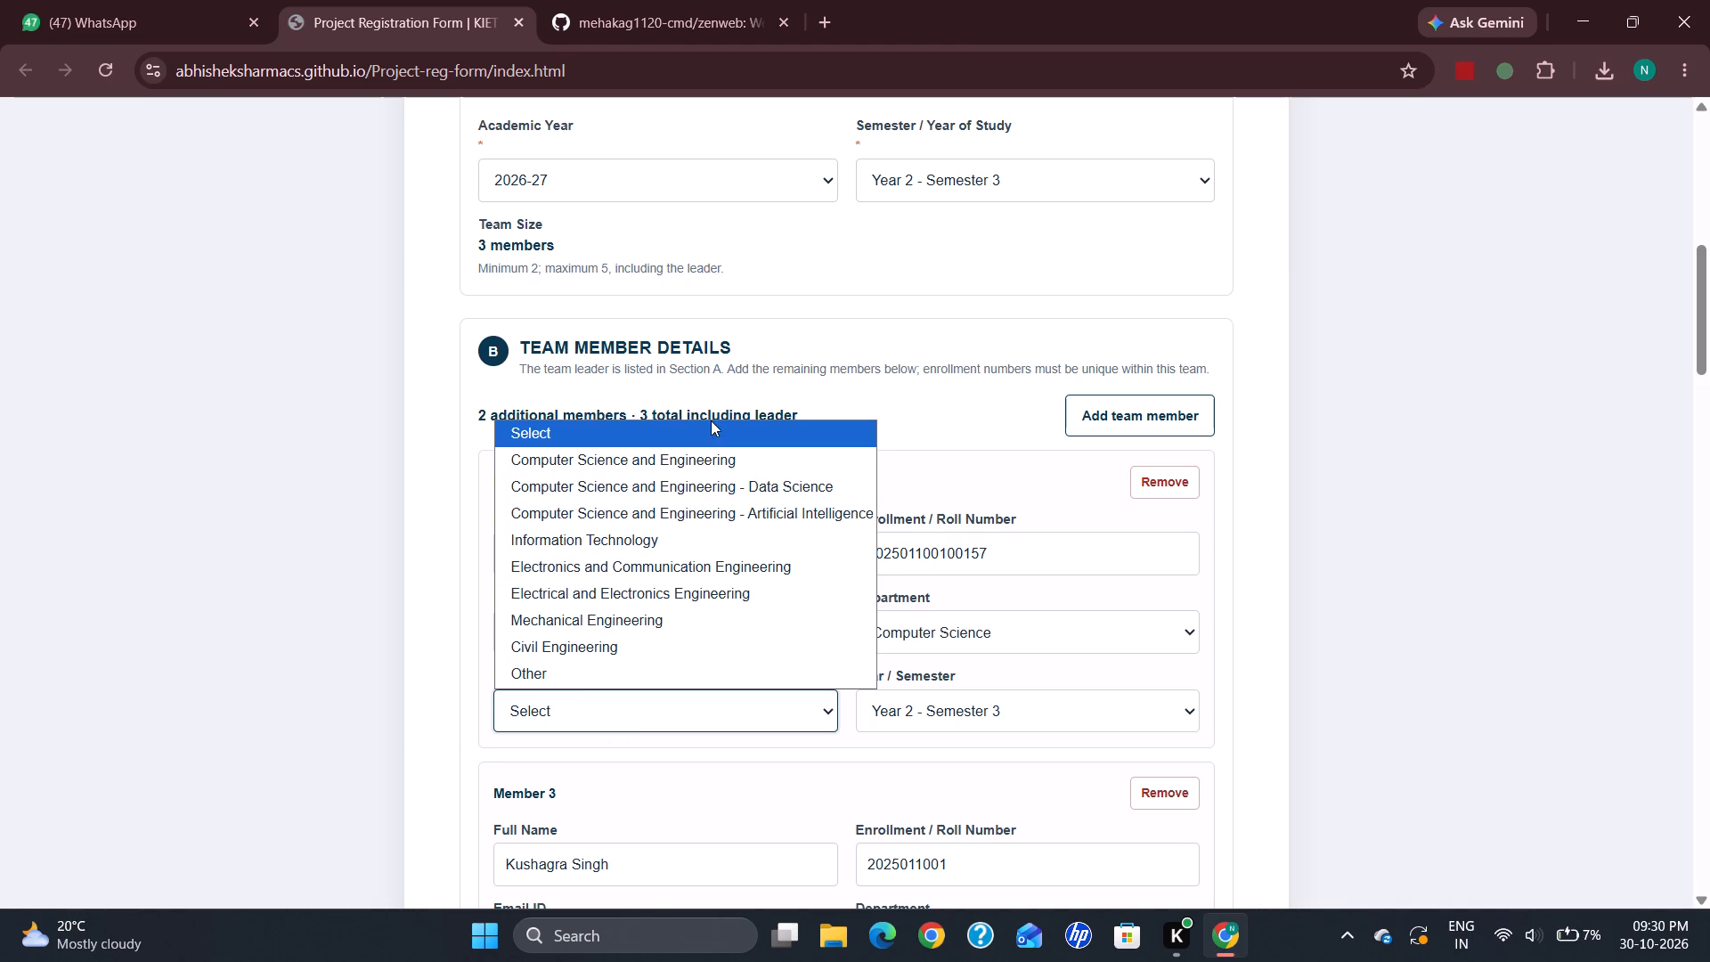
pyautogui.click(707, 451)
# Add an entry for Member 4 in the Team Member Details section.
pyautogui.scroll(1, 655, 524)
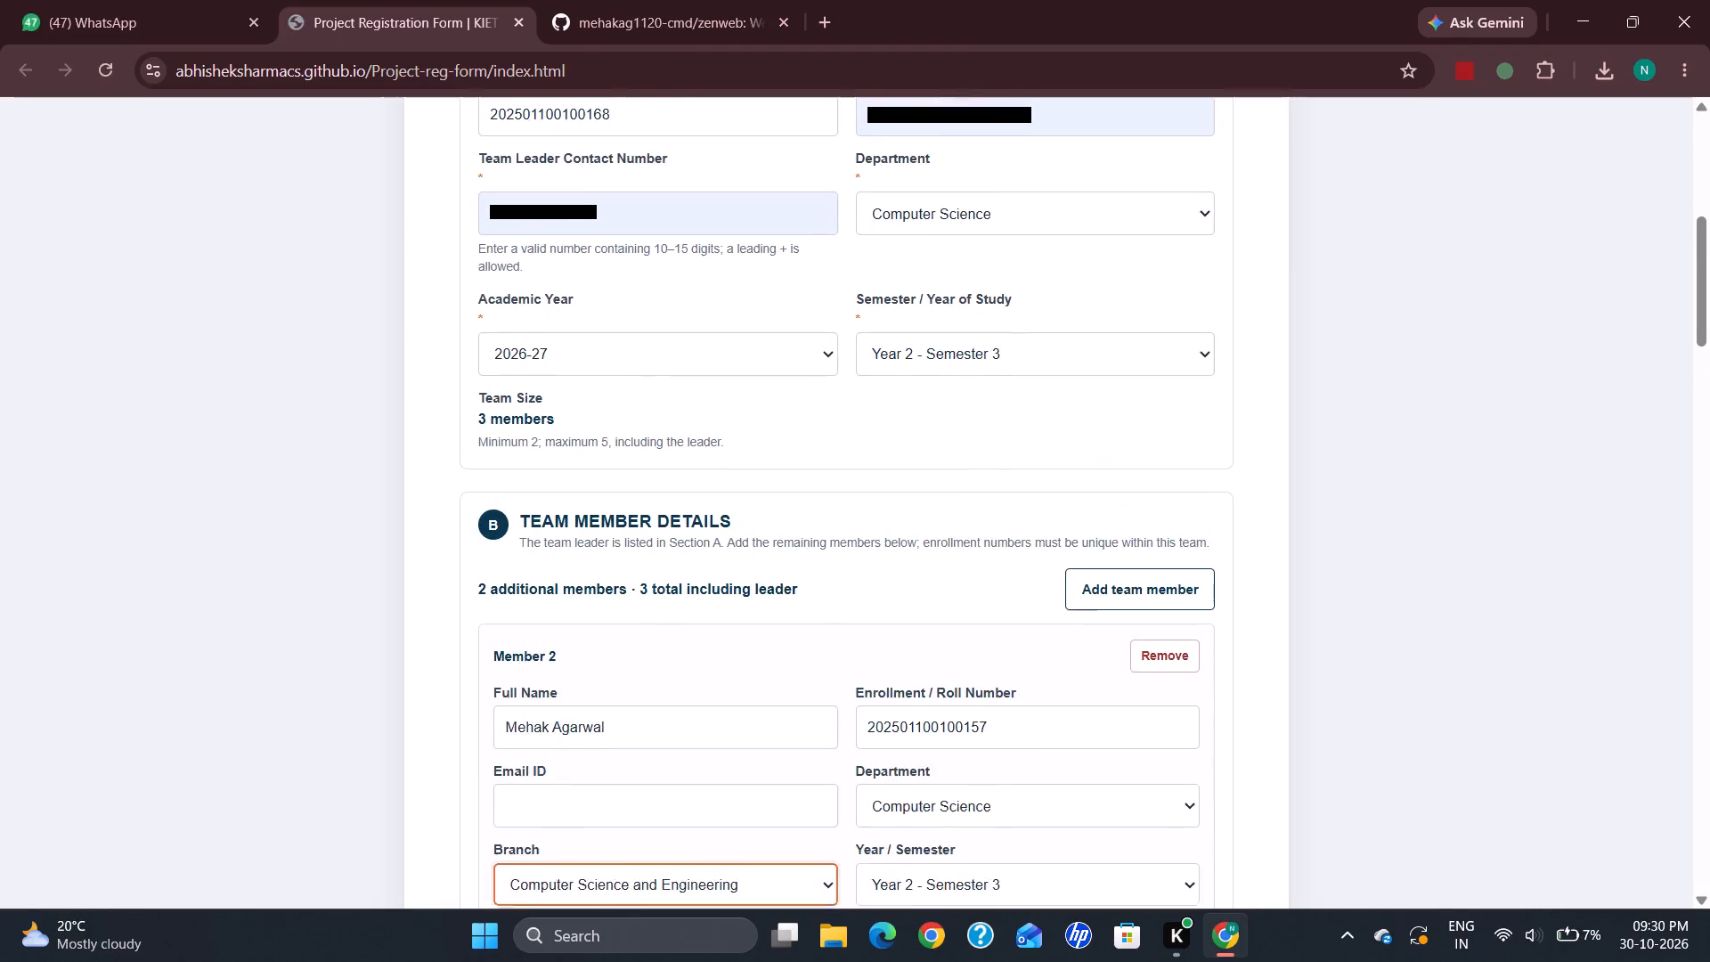
pyautogui.scroll(2, 655, 524)
pyautogui.scroll(-2, 623, 468)
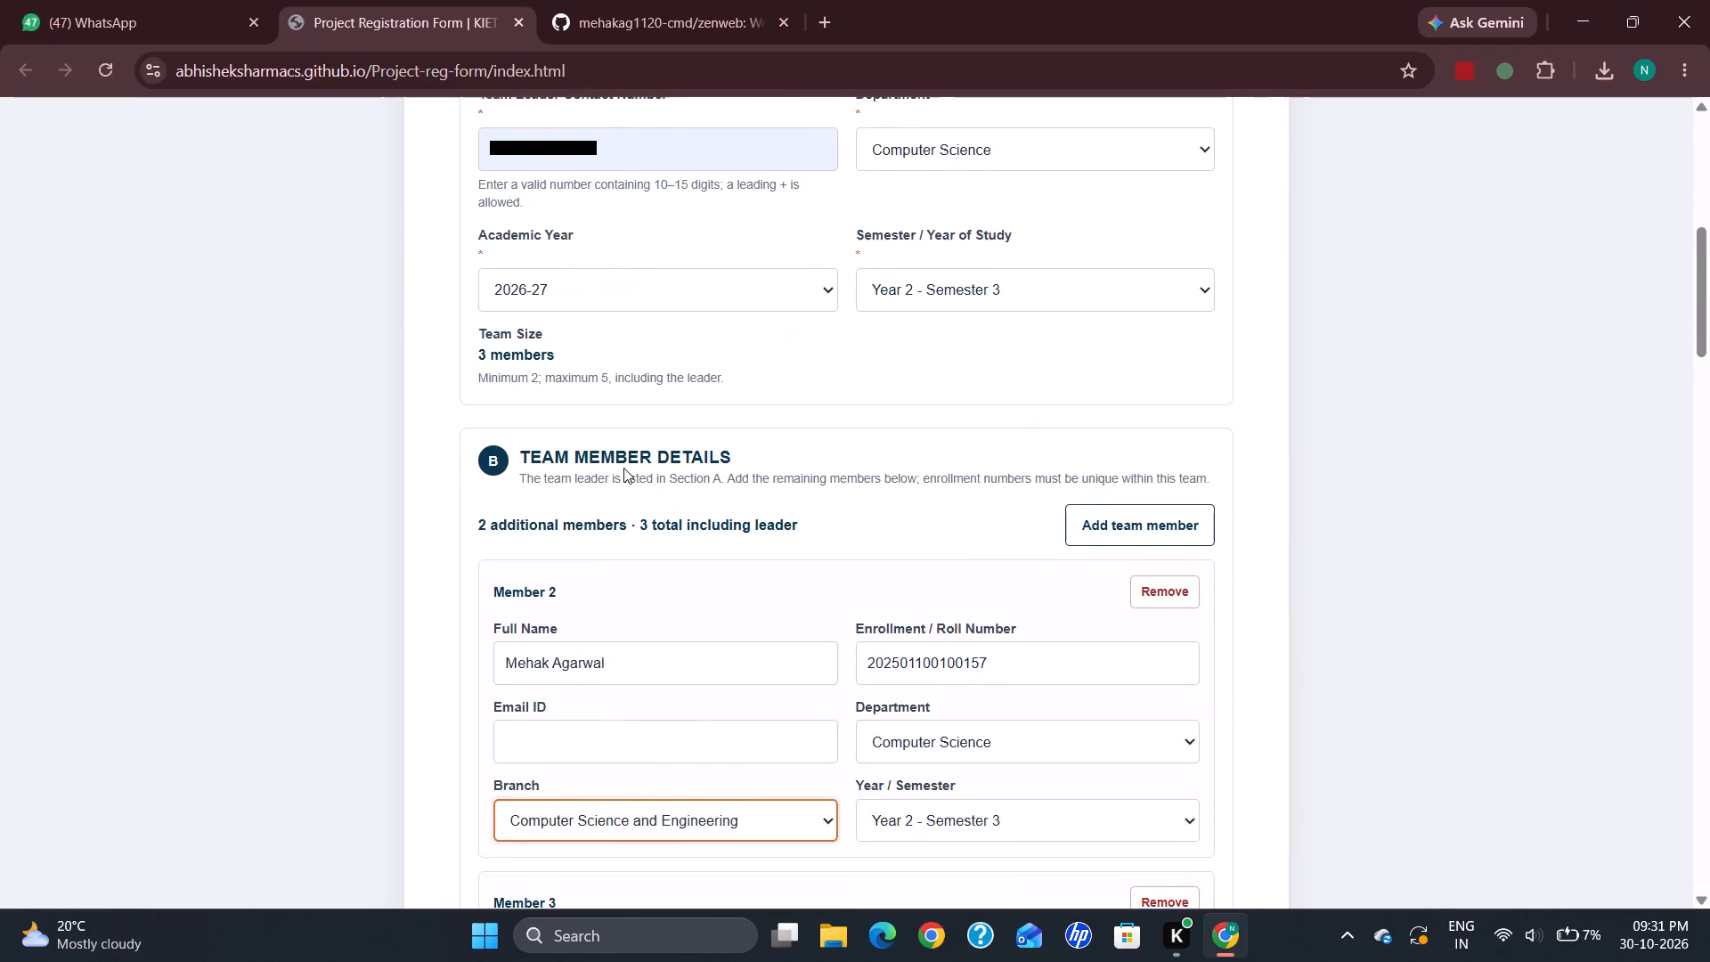
pyautogui.scroll(-1, 623, 468)
pyautogui.click(1171, 363)
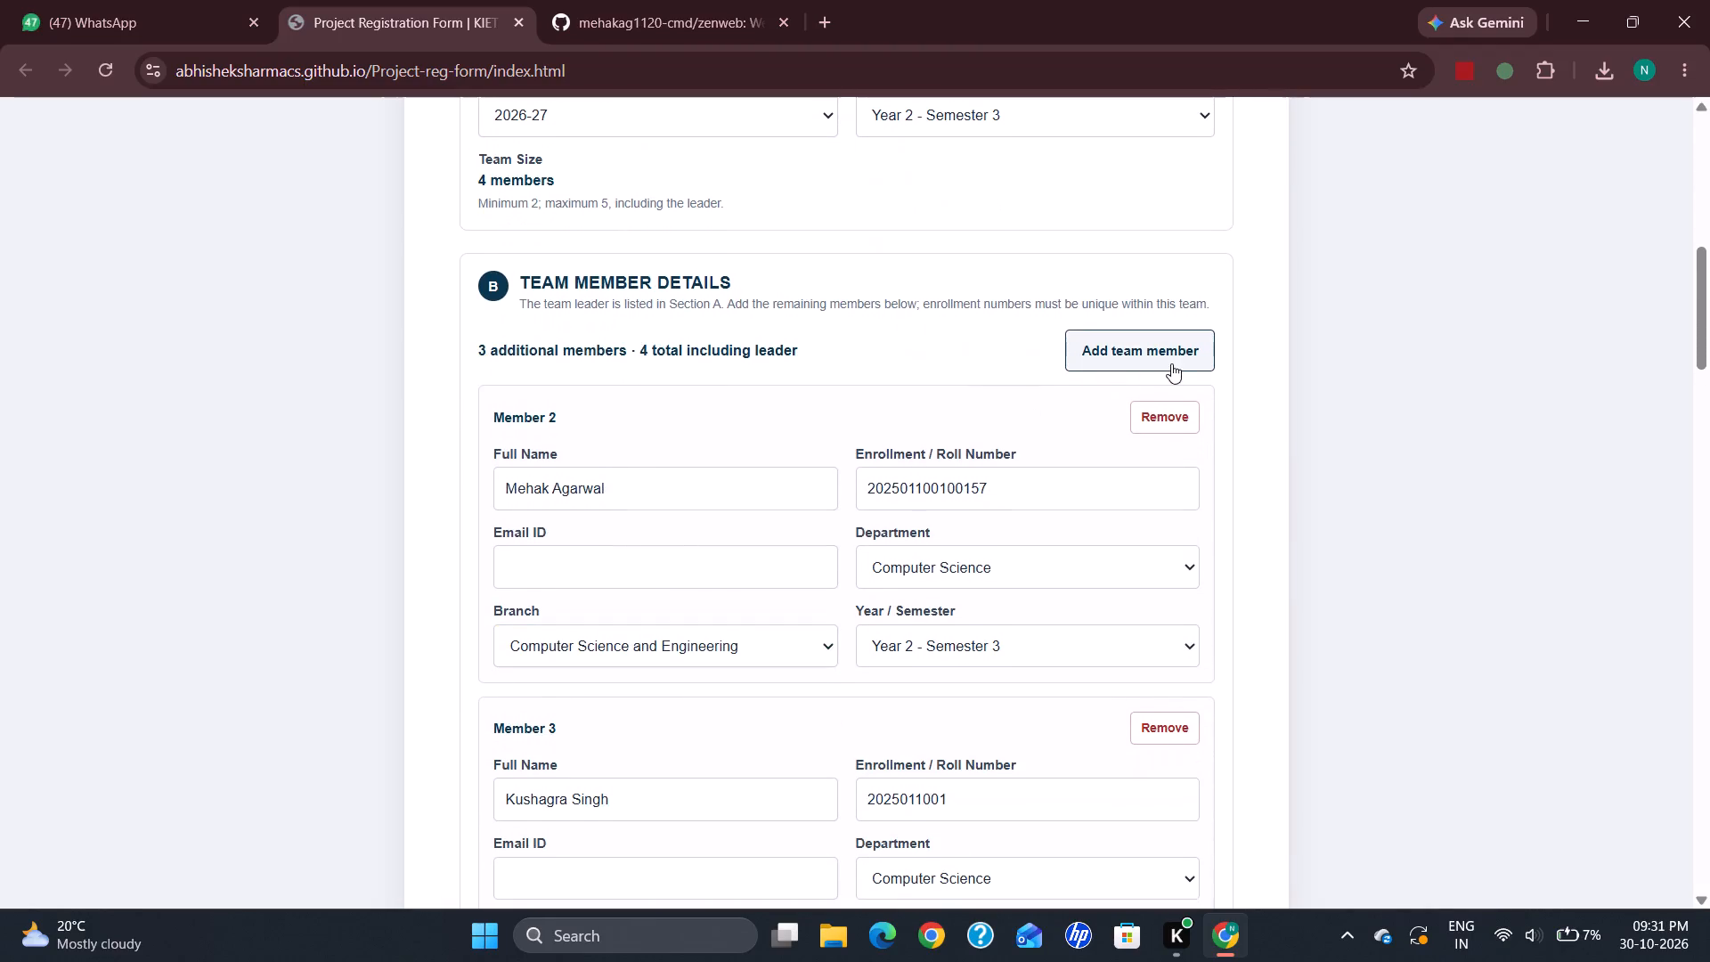
pyautogui.scroll(-2, 807, 648)
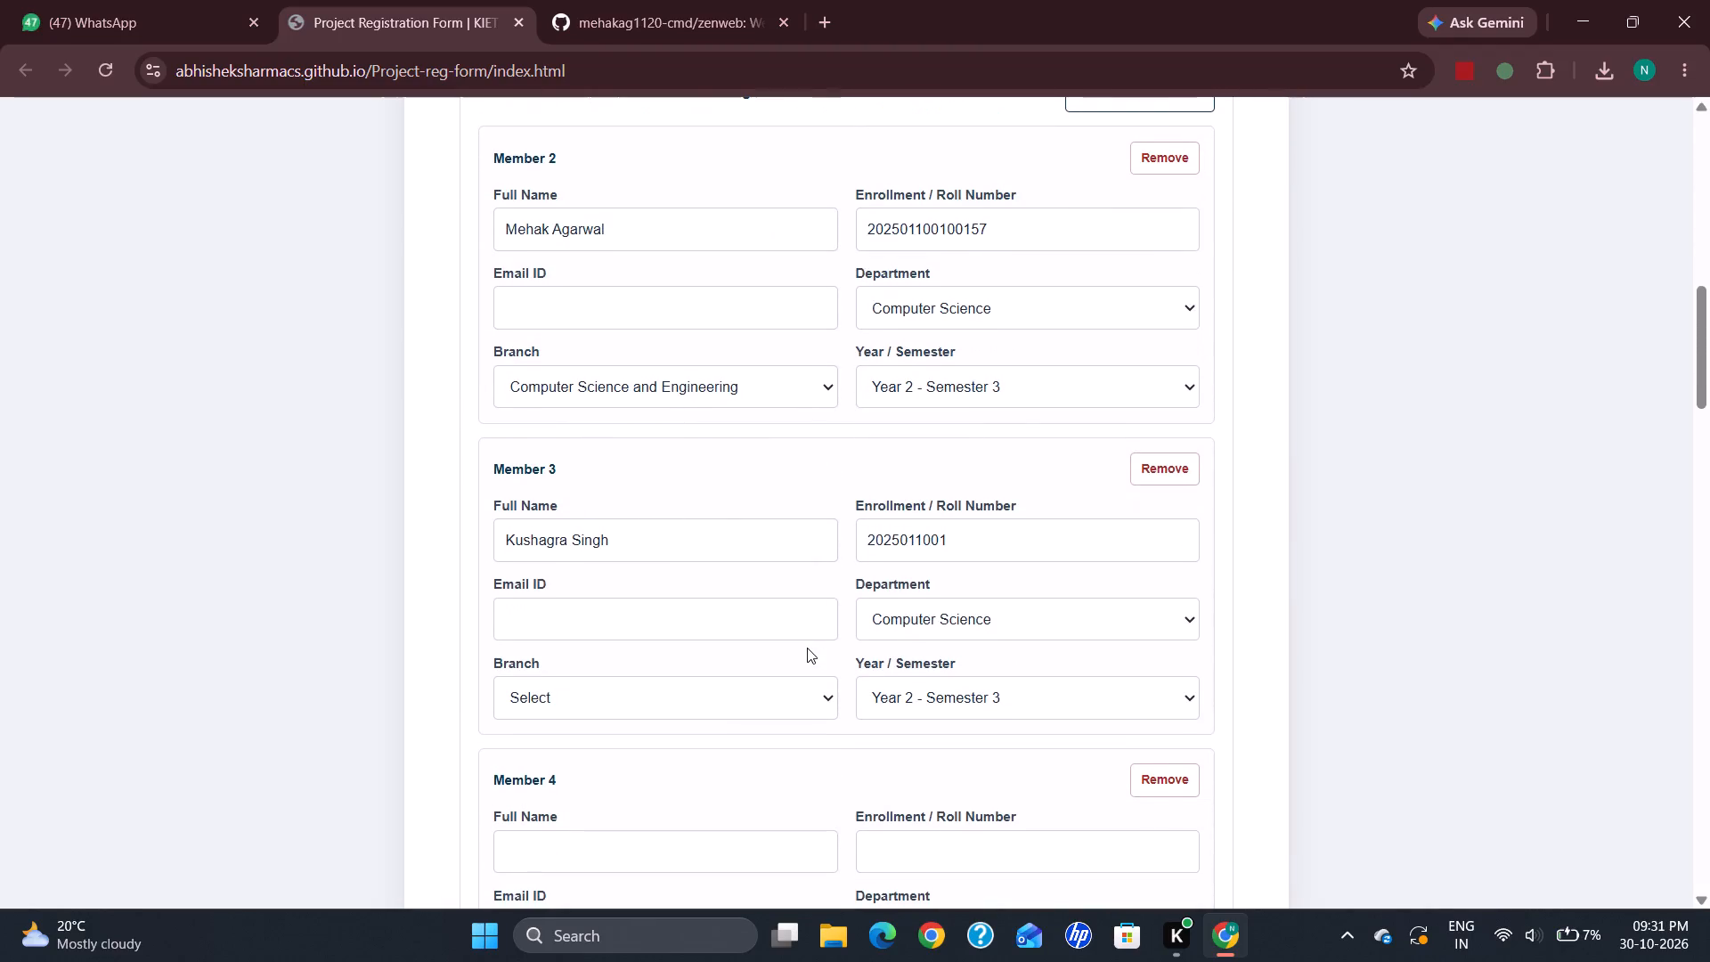
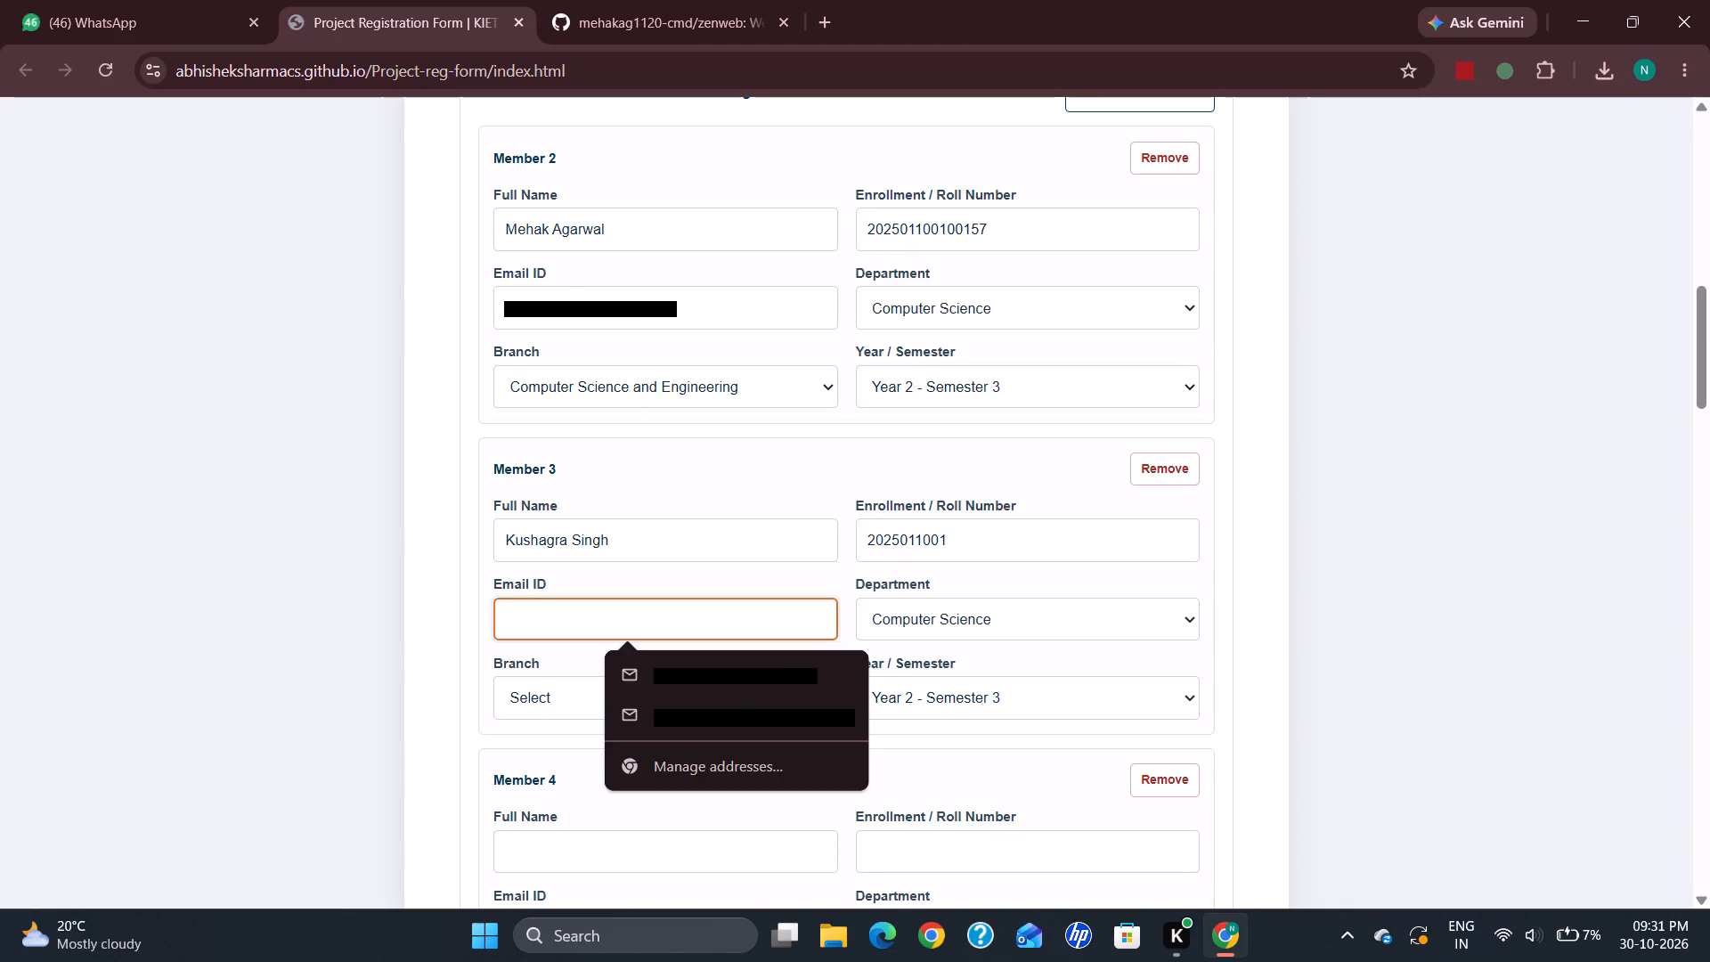
# Set Member 3's branch to Computer Science and Engineering.
pyautogui.scroll(-2, 531, 827)
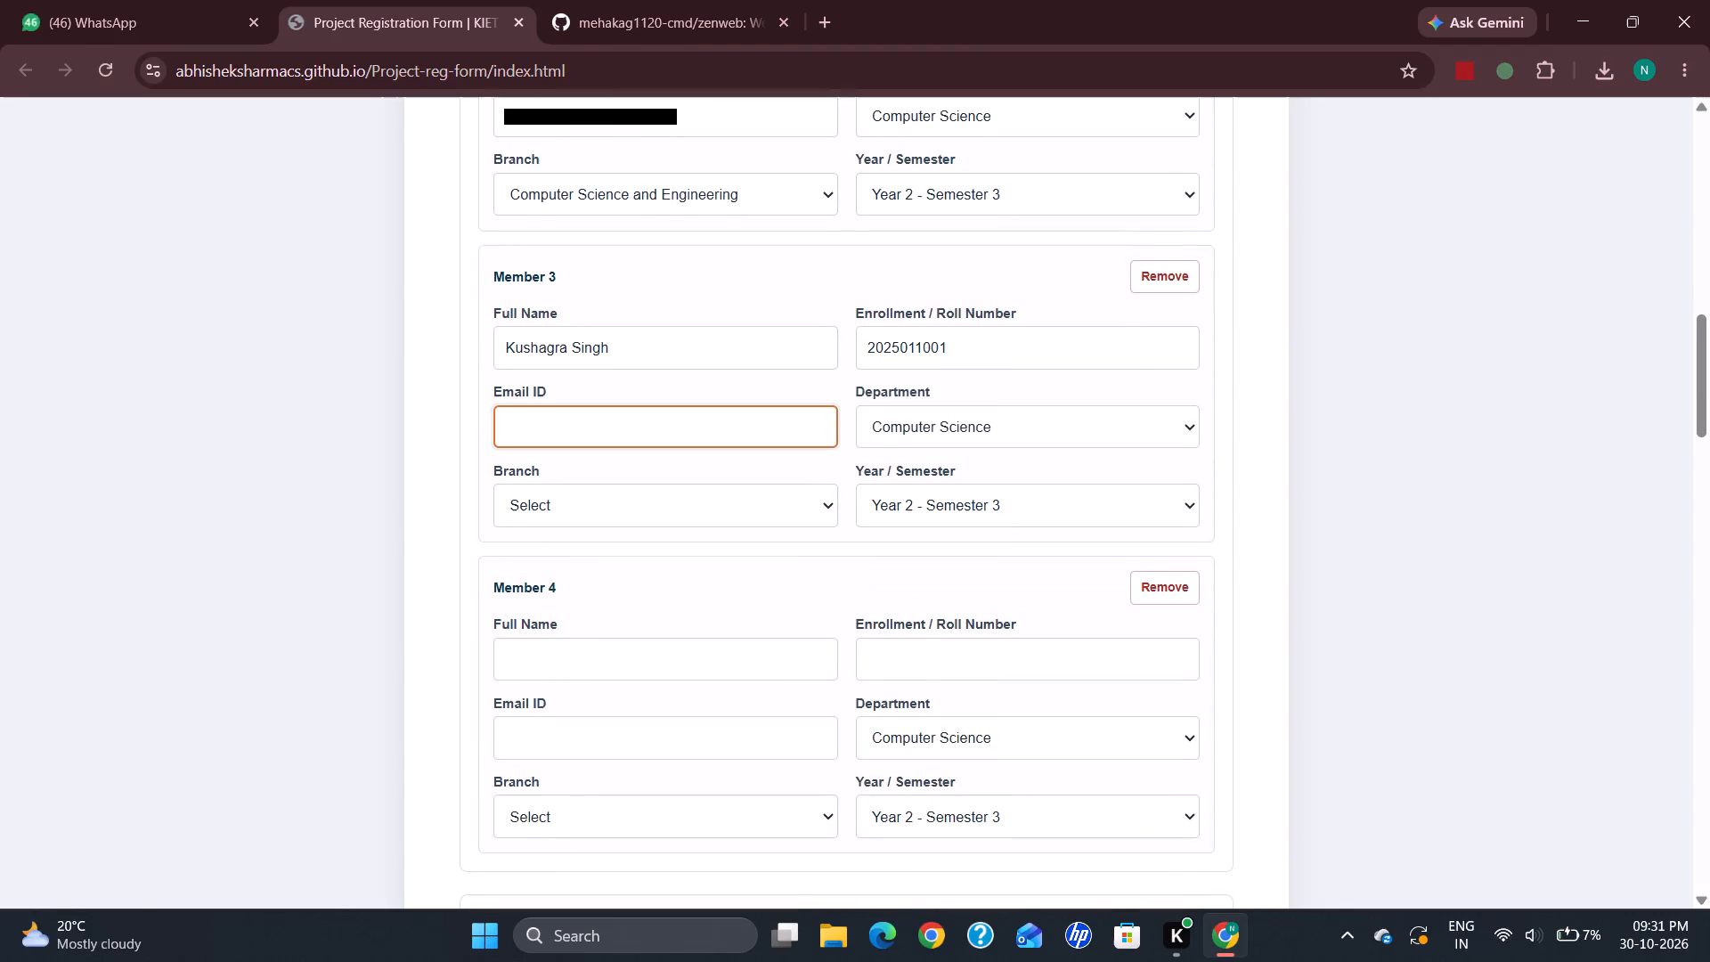
pyautogui.scroll(1, 697, 665)
pyautogui.click(635, 678)
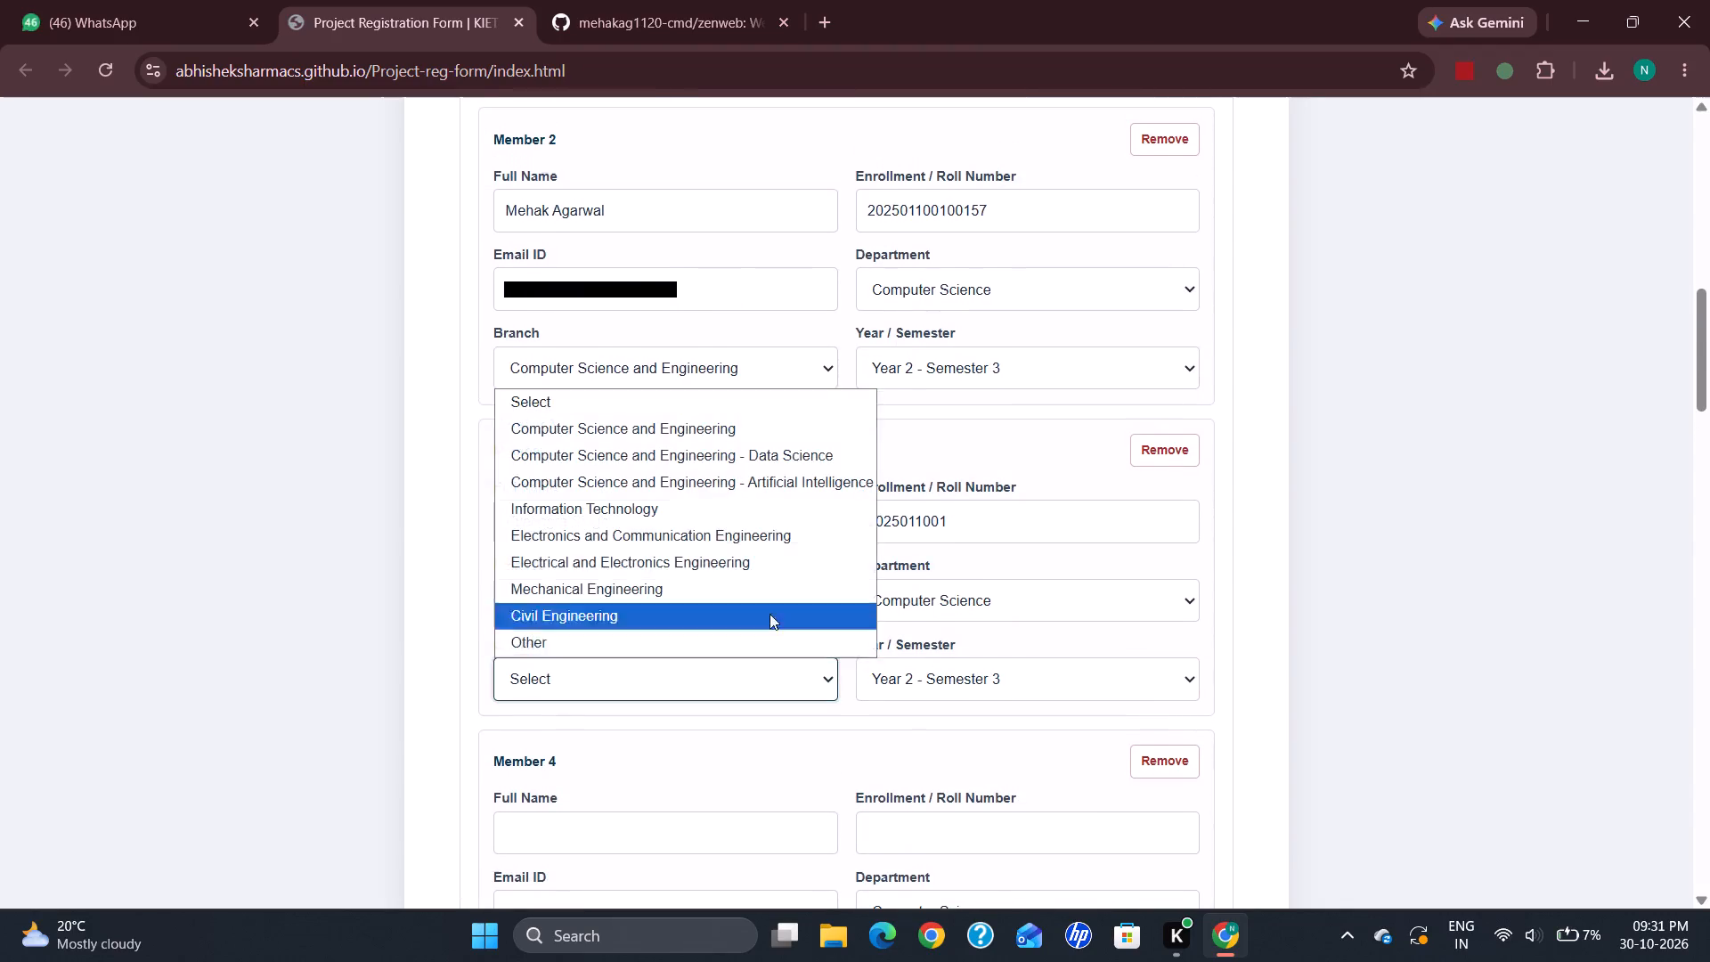
pyautogui.click(705, 438)
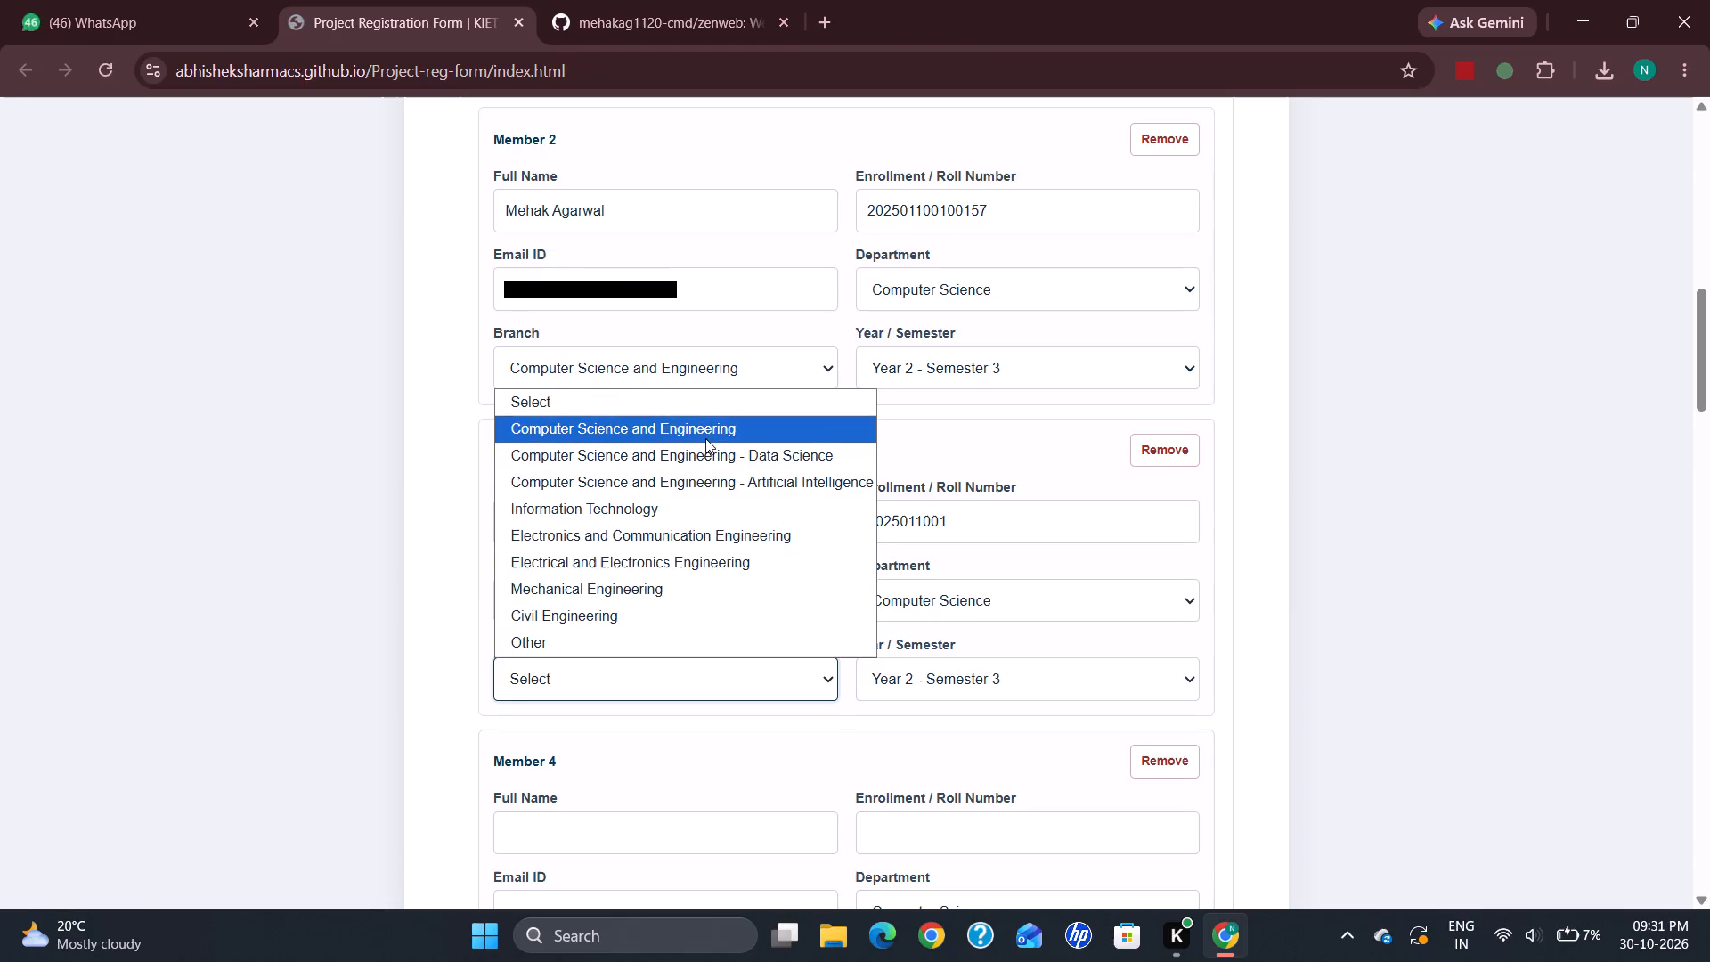
# Enter Member 4's full name in the Team Member Details section.
pyautogui.scroll(-1, 786, 627)
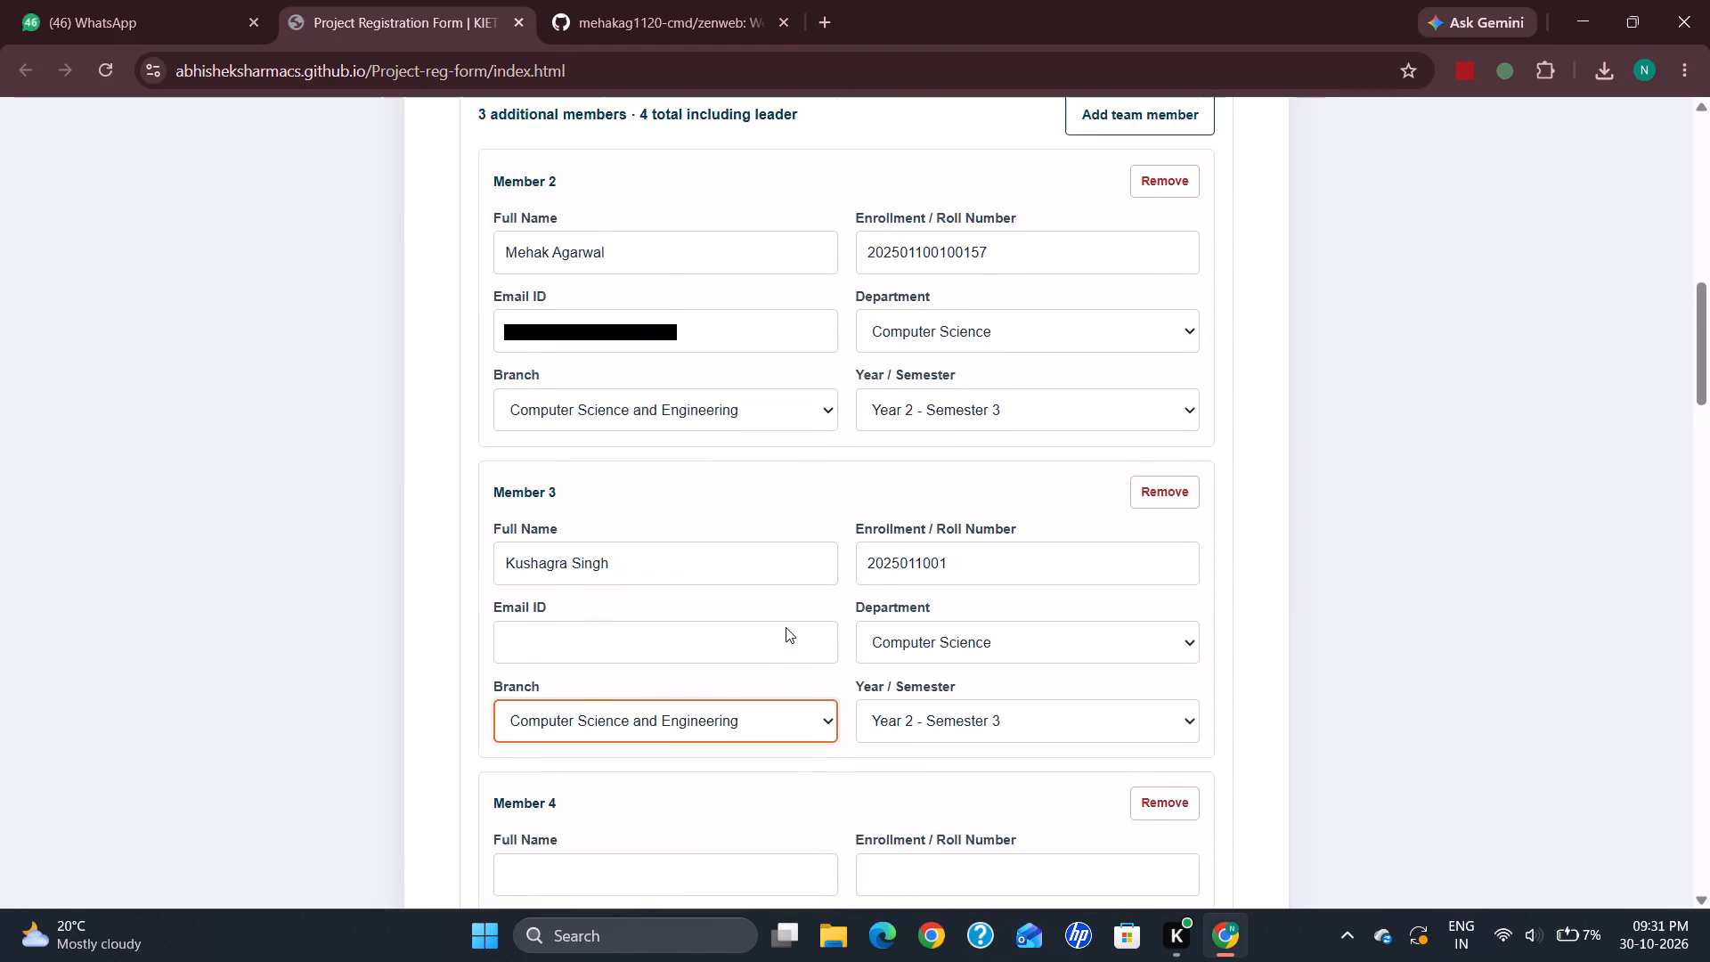
pyautogui.scroll(-1, 786, 627)
pyautogui.click(694, 665)
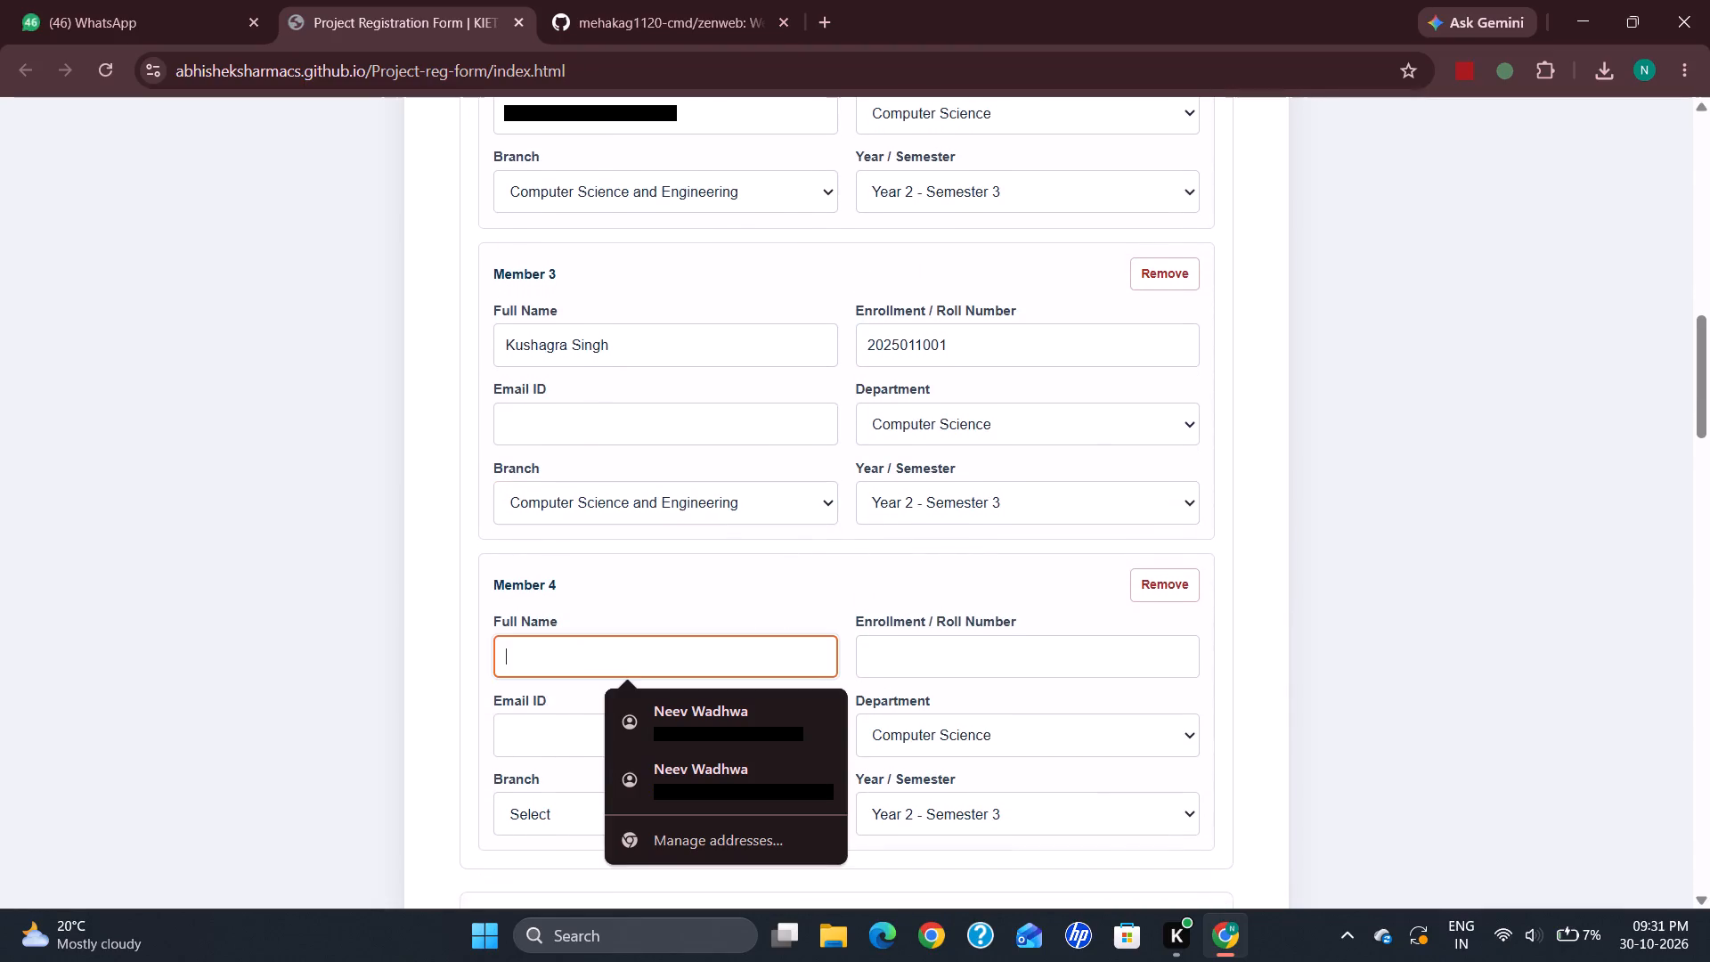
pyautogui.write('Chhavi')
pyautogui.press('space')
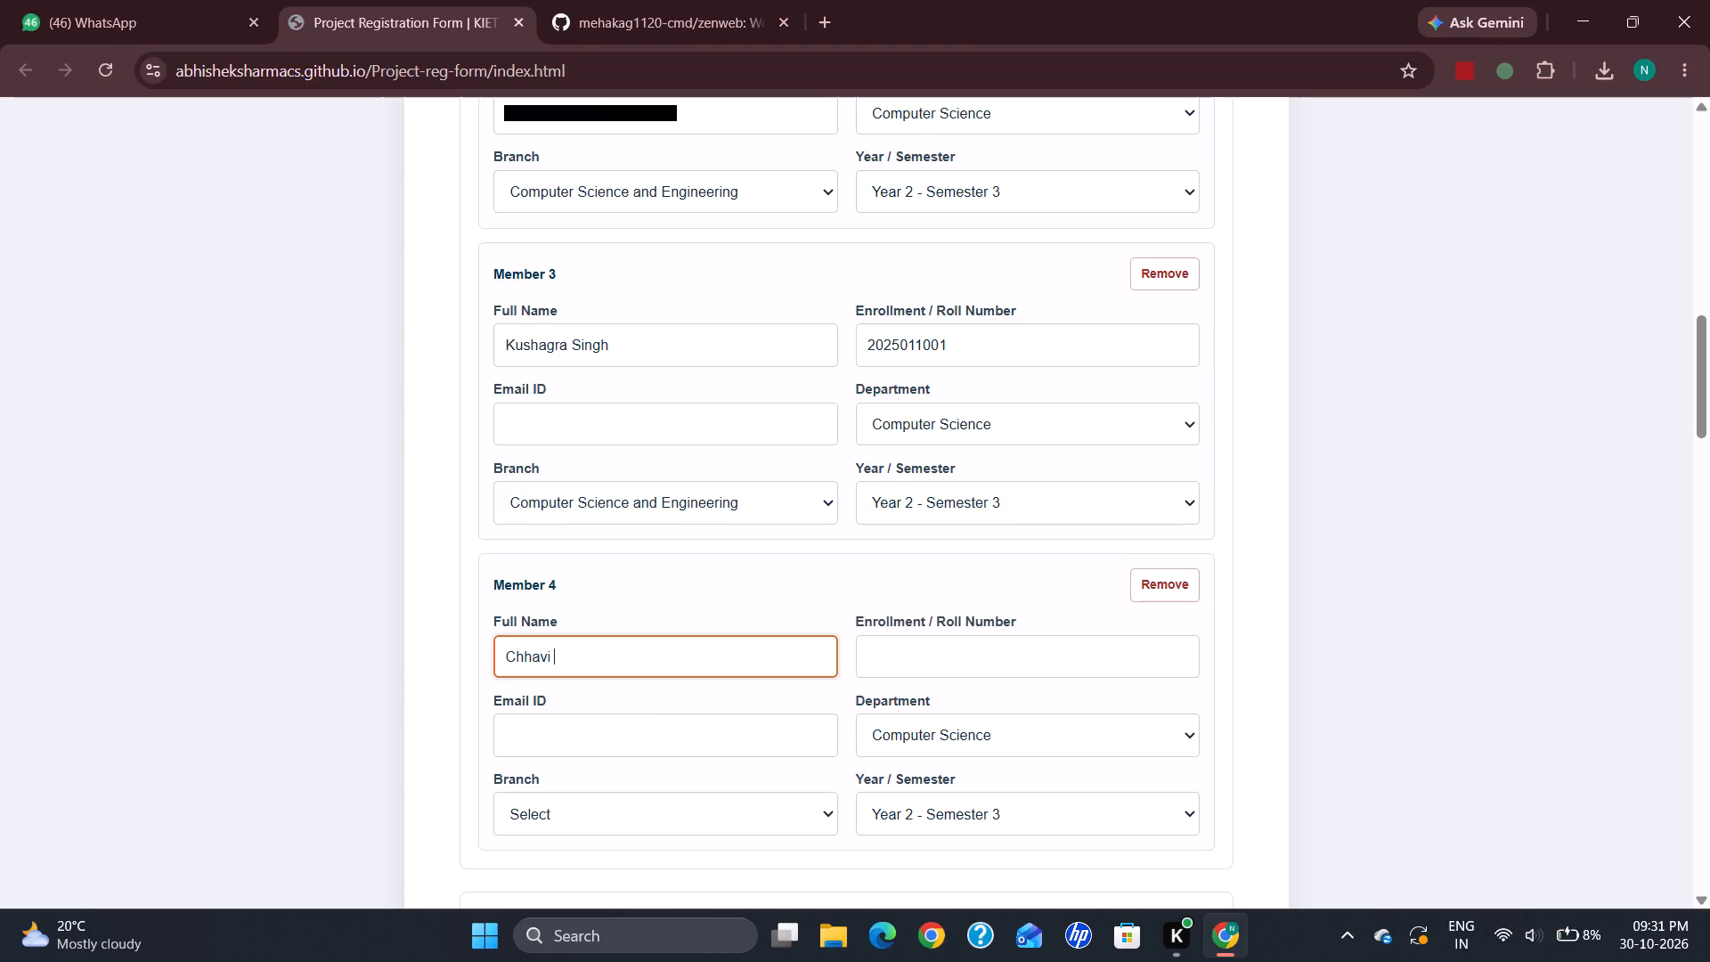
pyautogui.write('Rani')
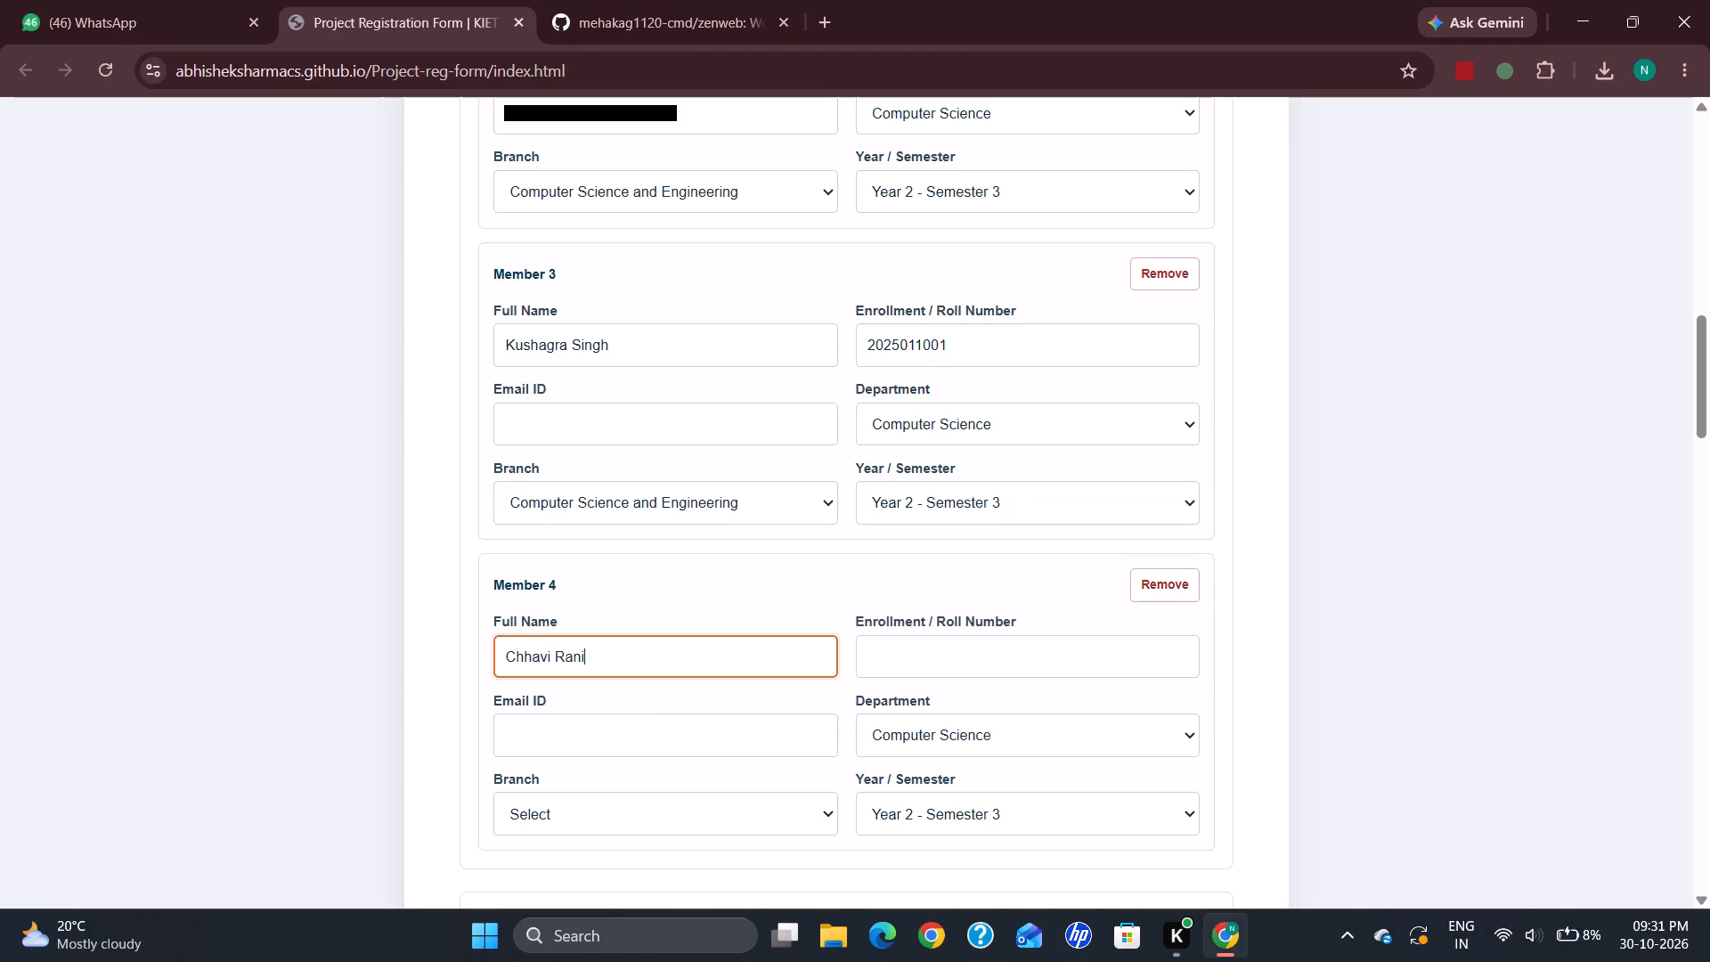
# Enter Member 4's complete enrollment/roll number.
pyautogui.click(952, 644)
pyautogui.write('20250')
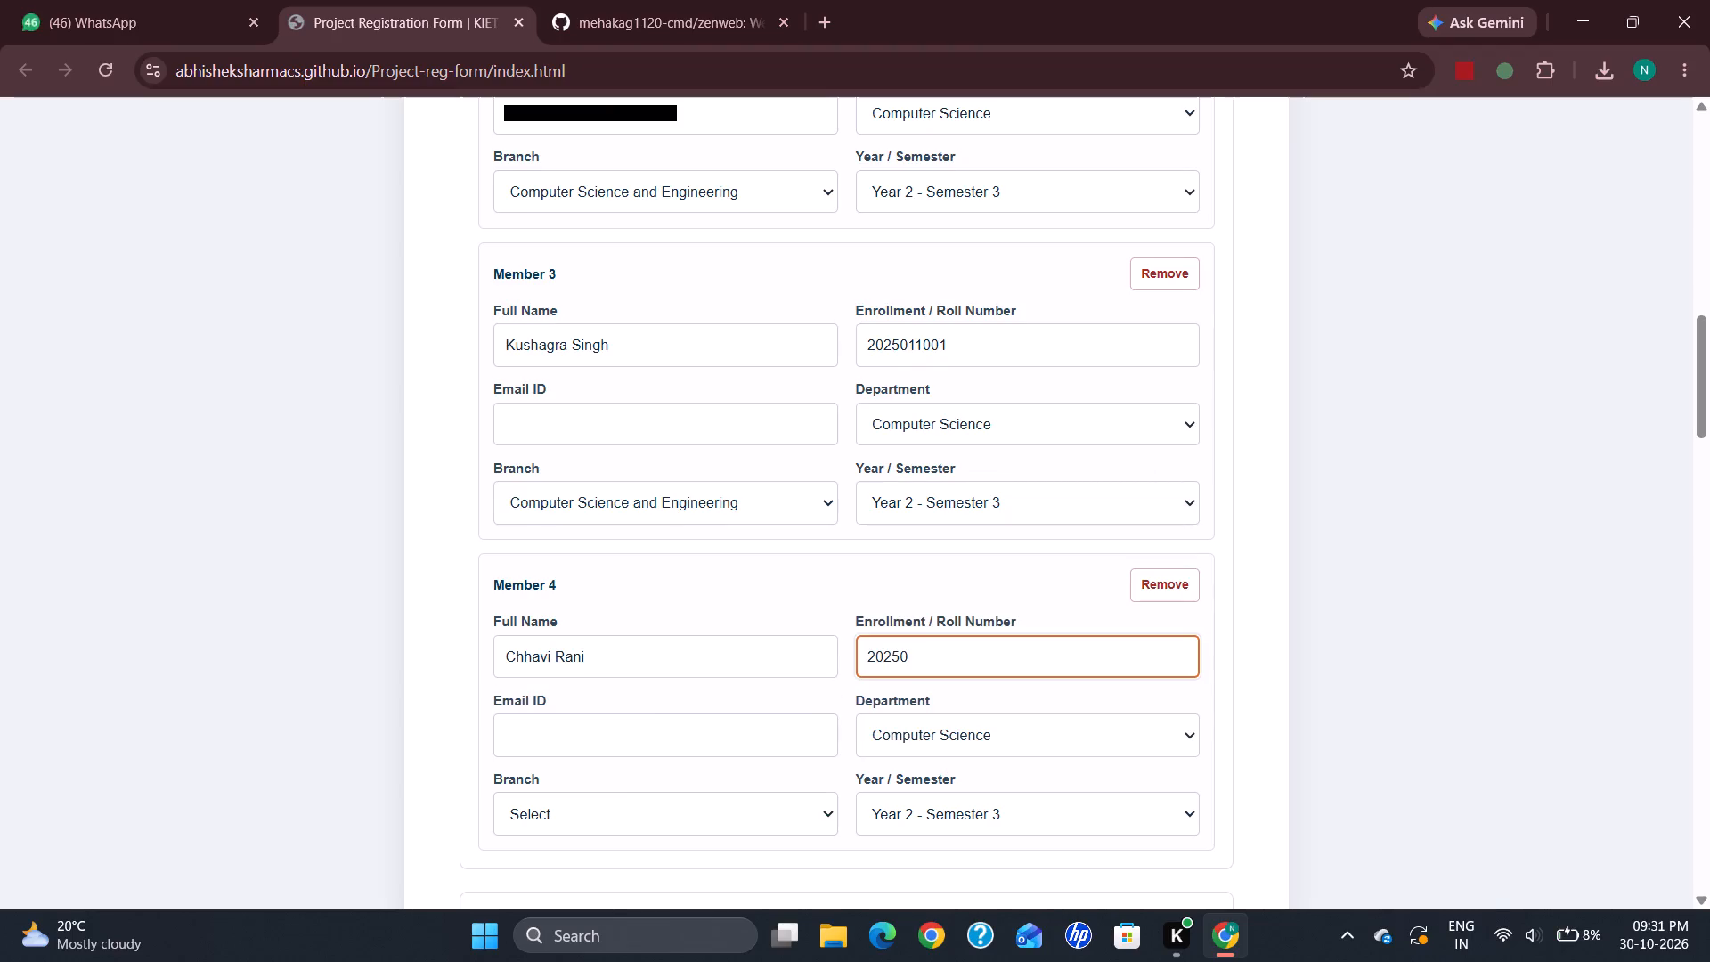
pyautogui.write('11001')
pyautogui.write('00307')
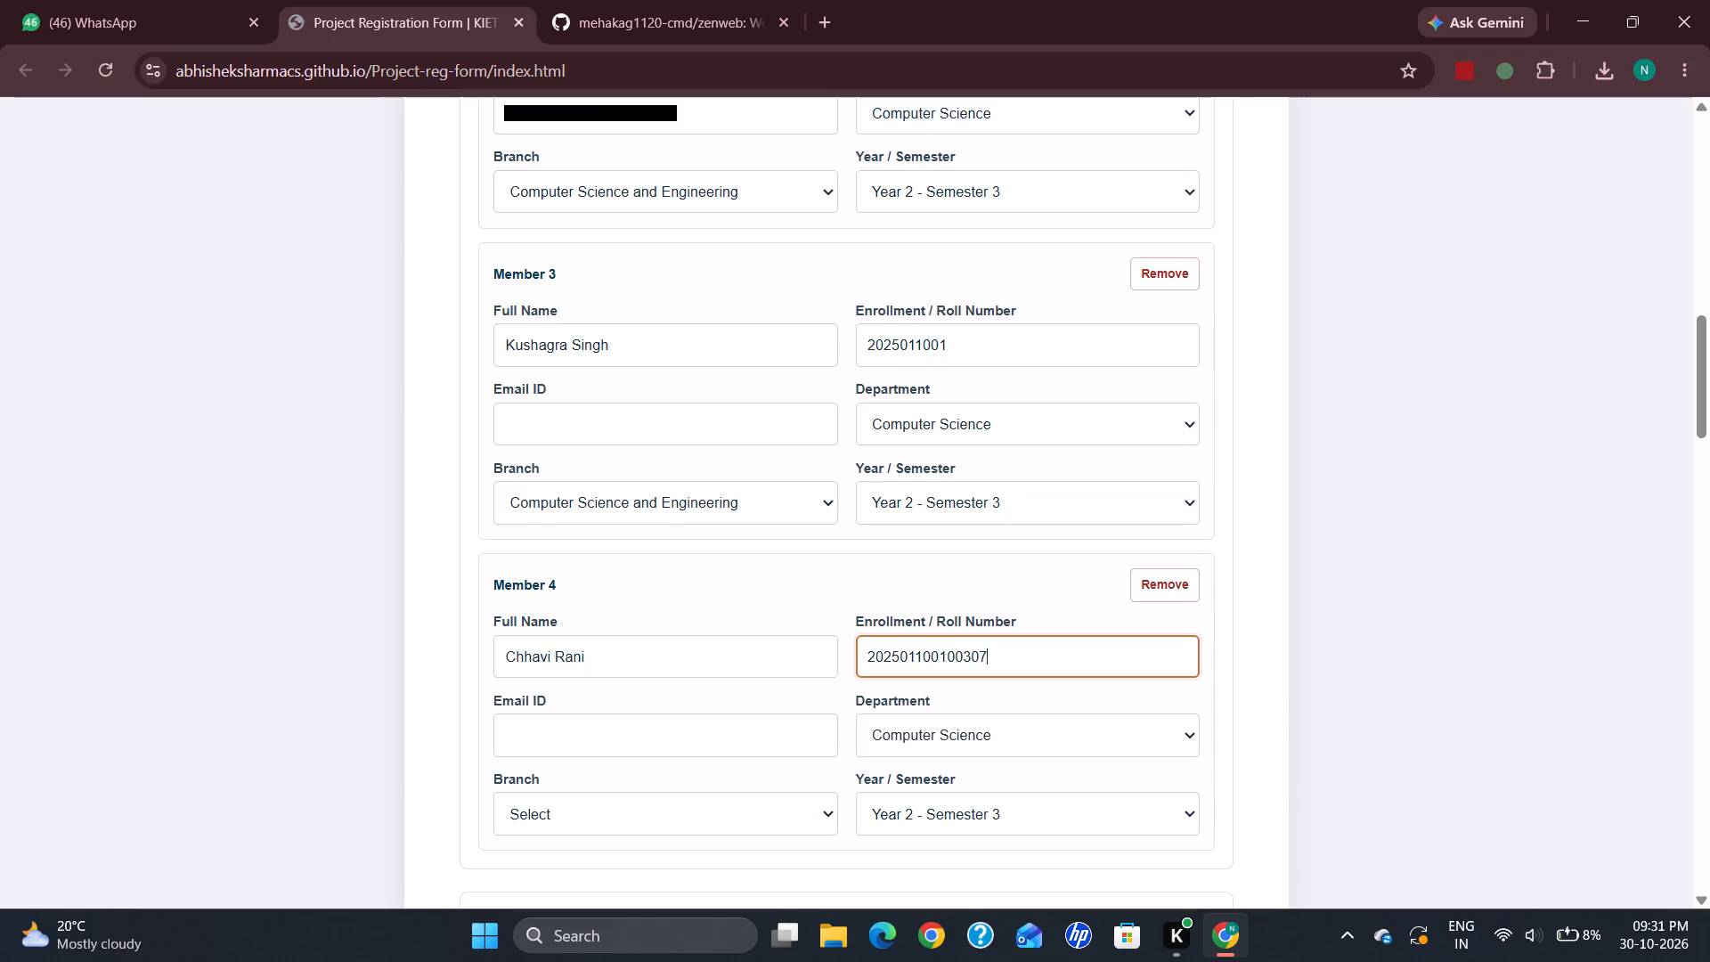
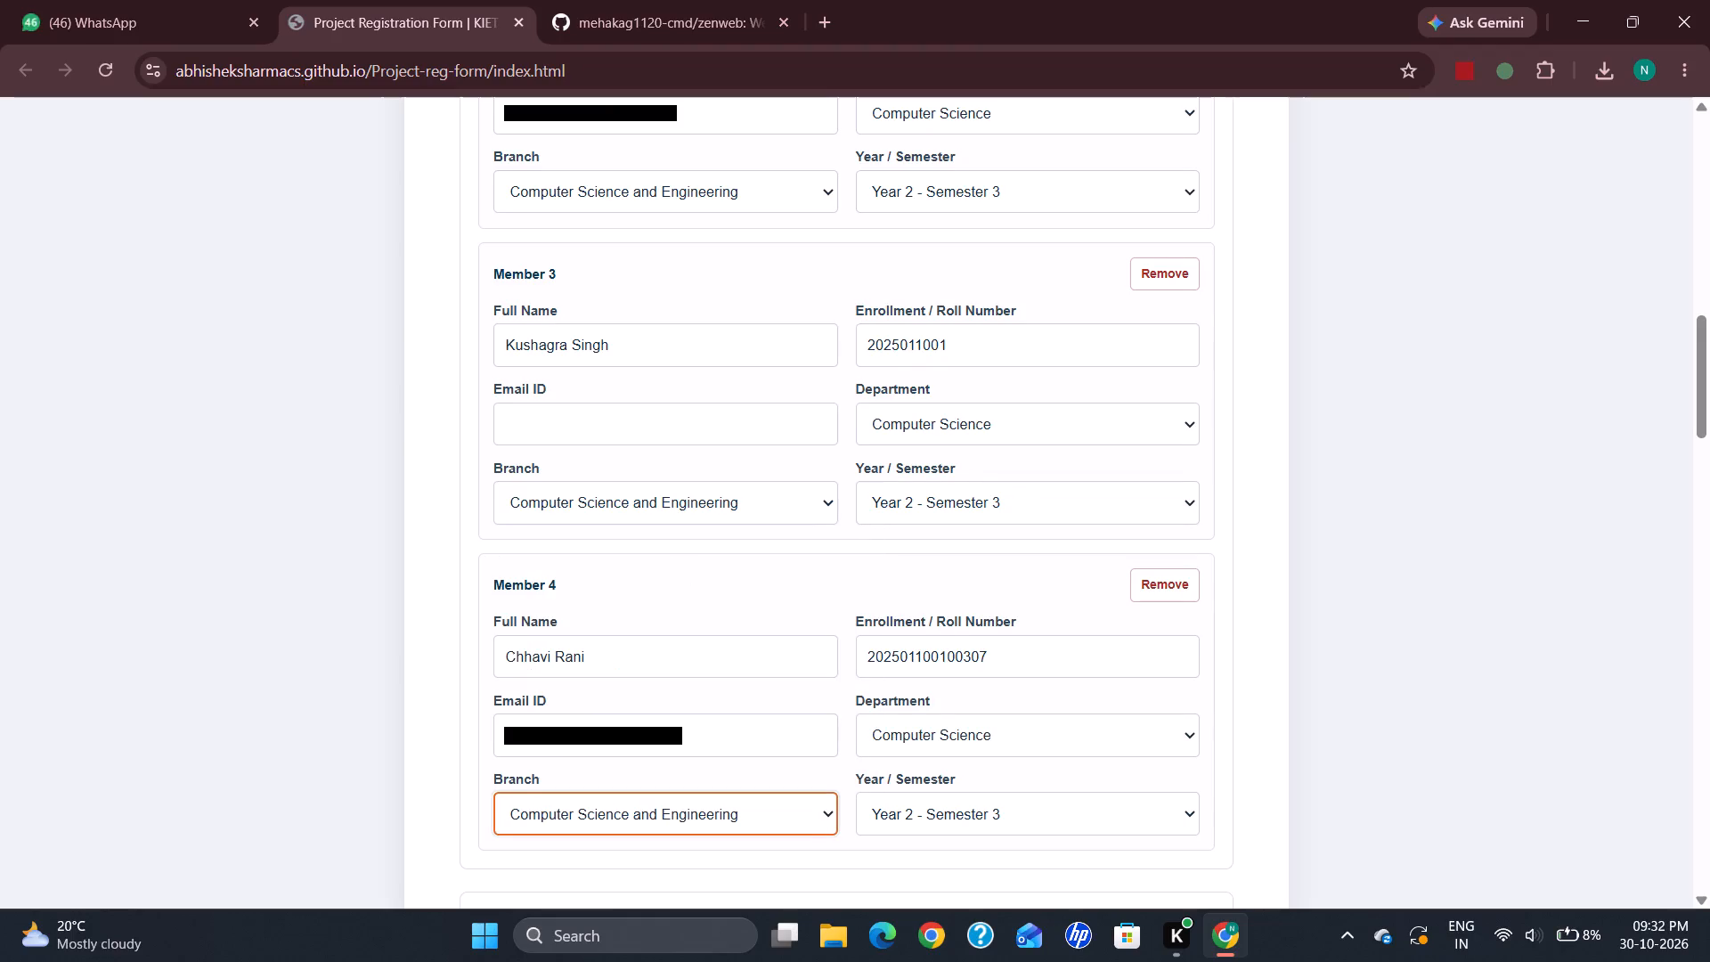
# Enter "Zen" in the Project Title field of the Project Details section.
pyautogui.scroll(1, 995, 635)
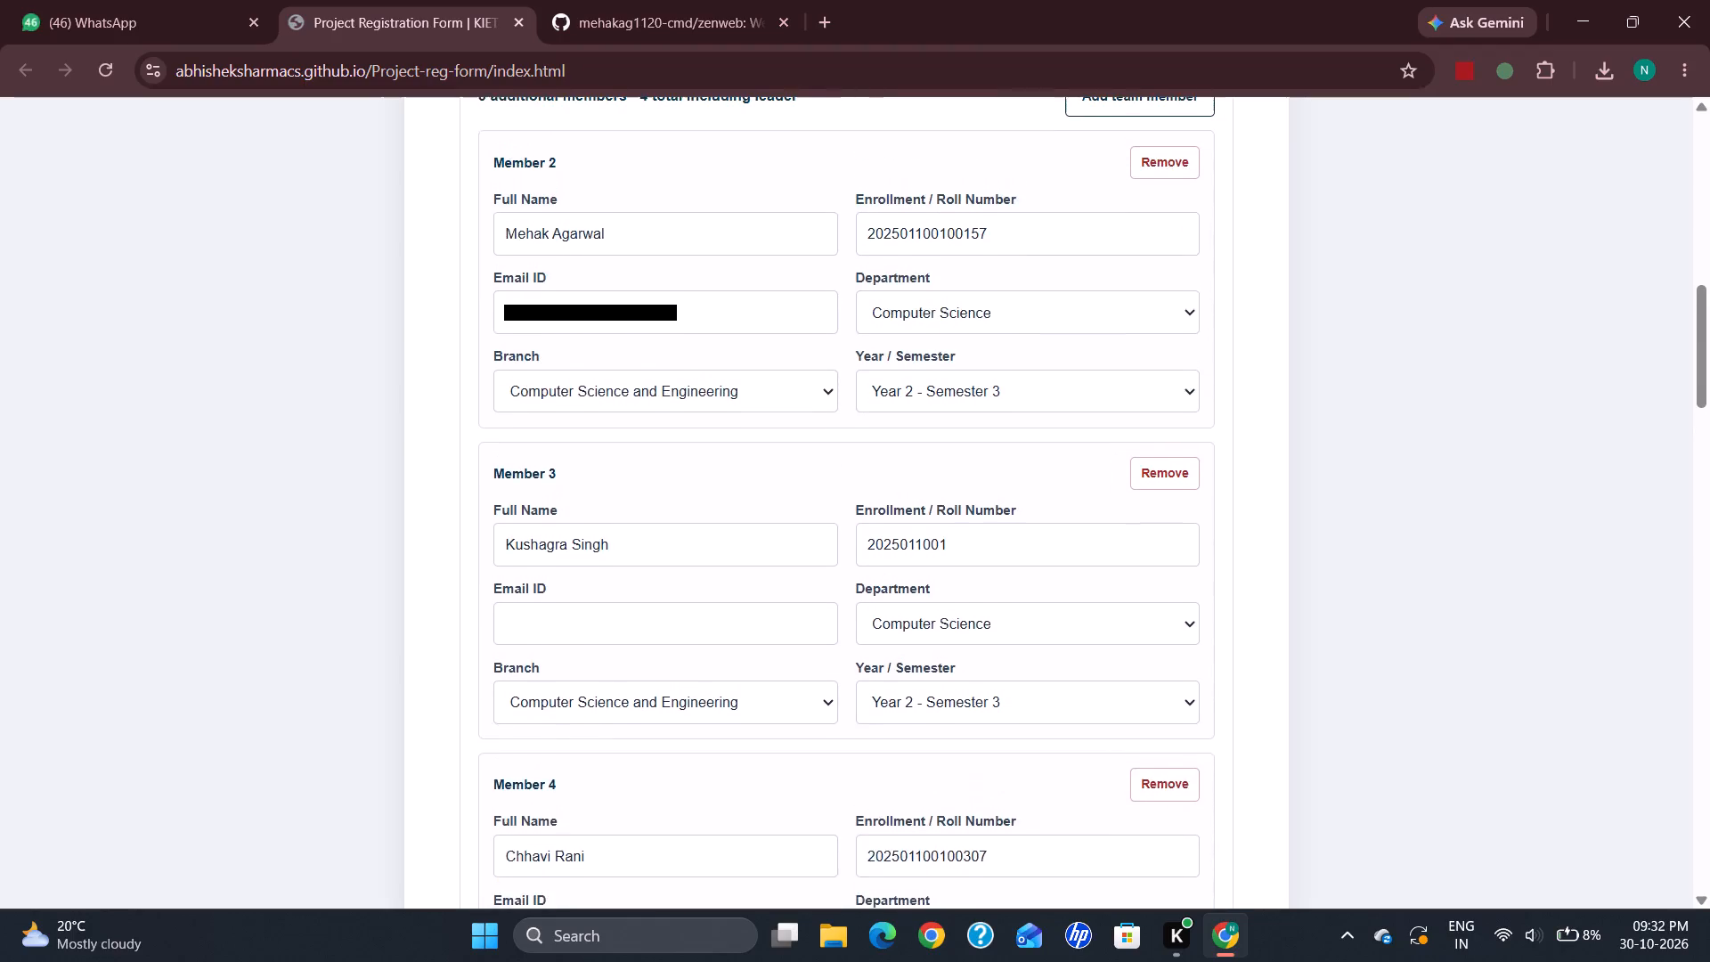
pyautogui.scroll(1, 769, 693)
pyautogui.scroll(-2, 769, 693)
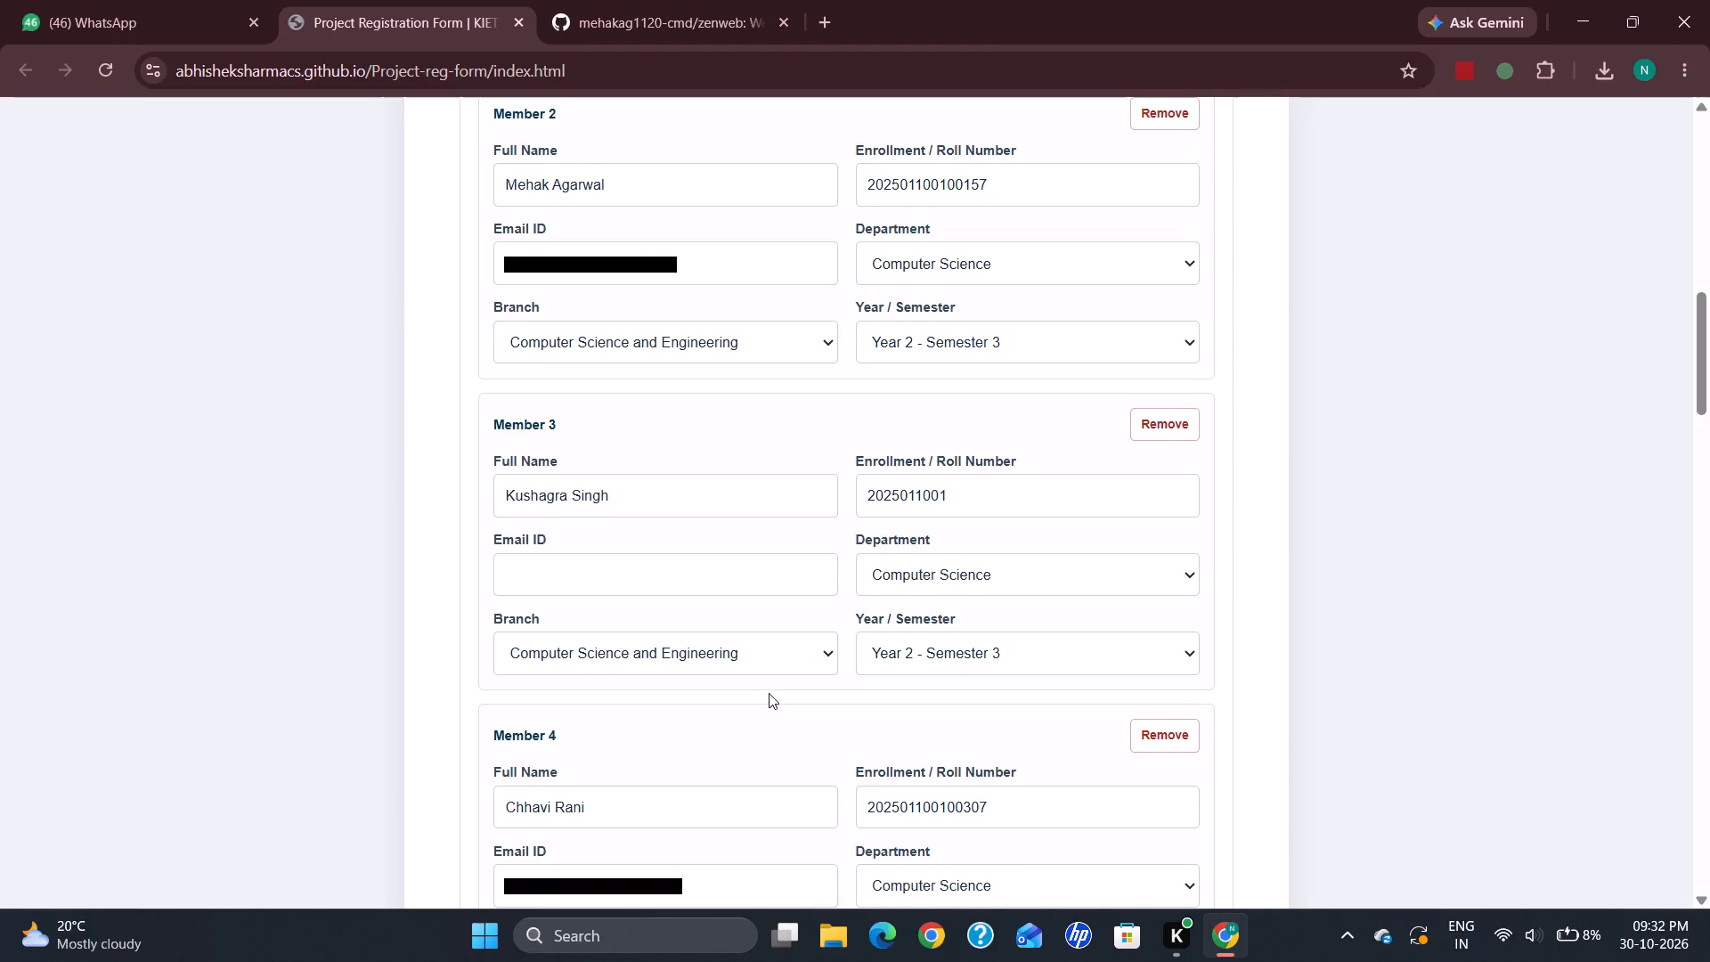
pyautogui.scroll(-2, 769, 693)
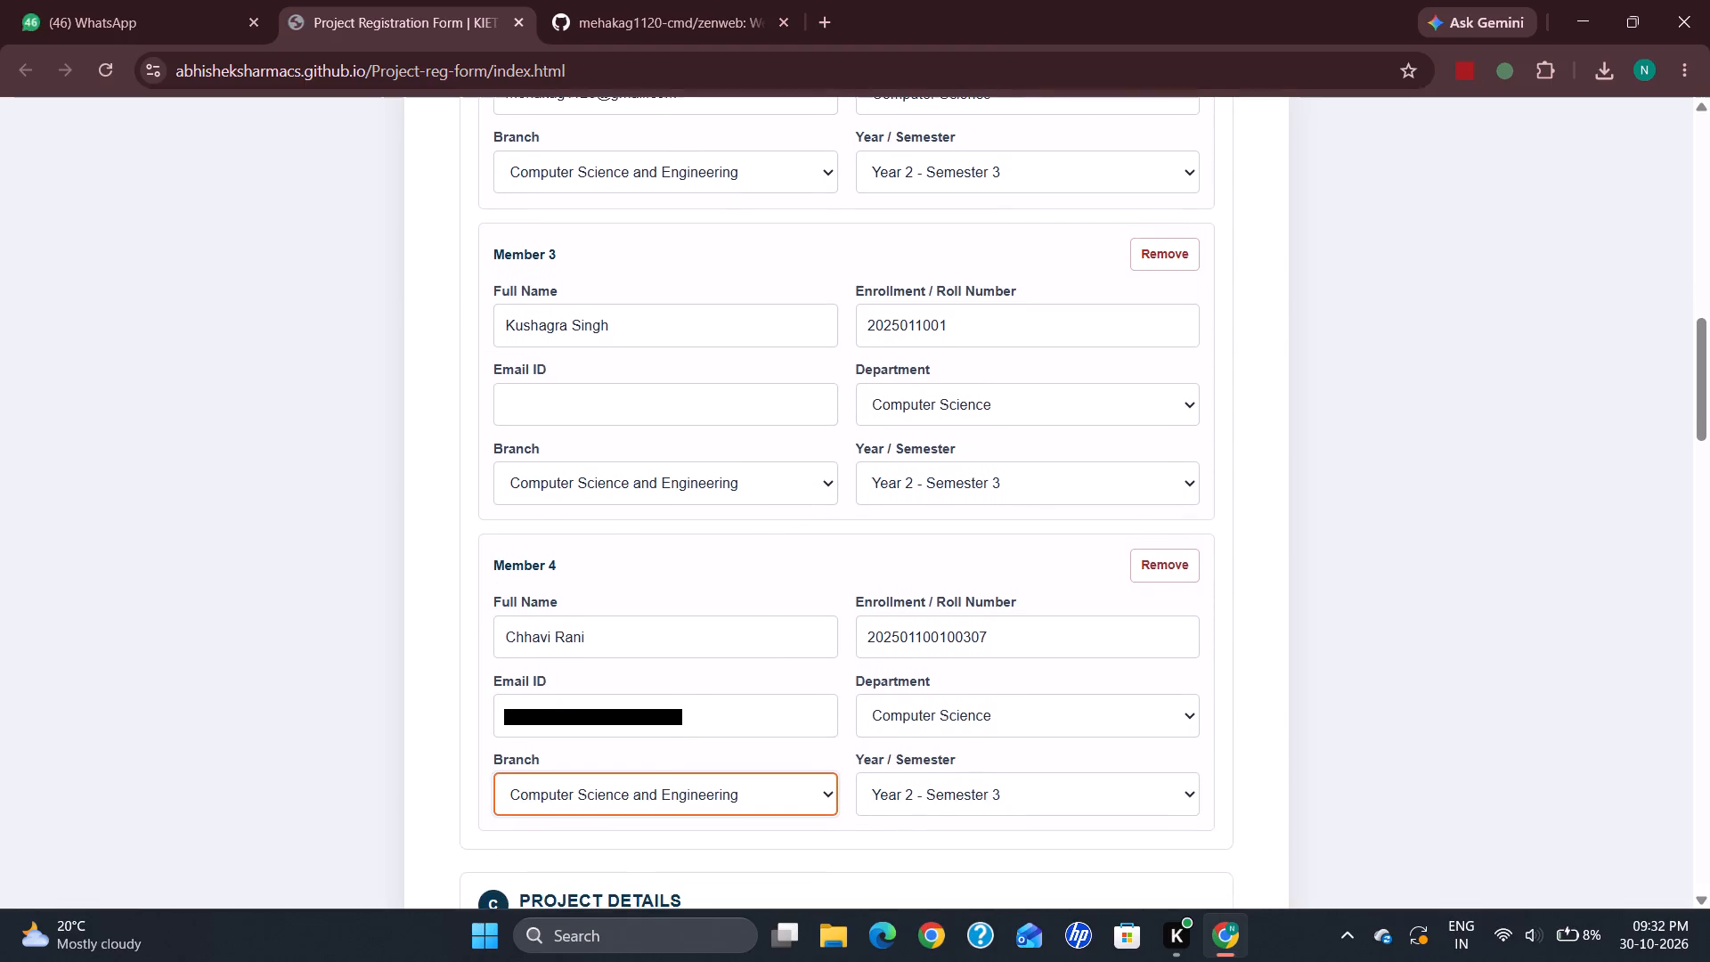
pyautogui.scroll(-2, 718, 695)
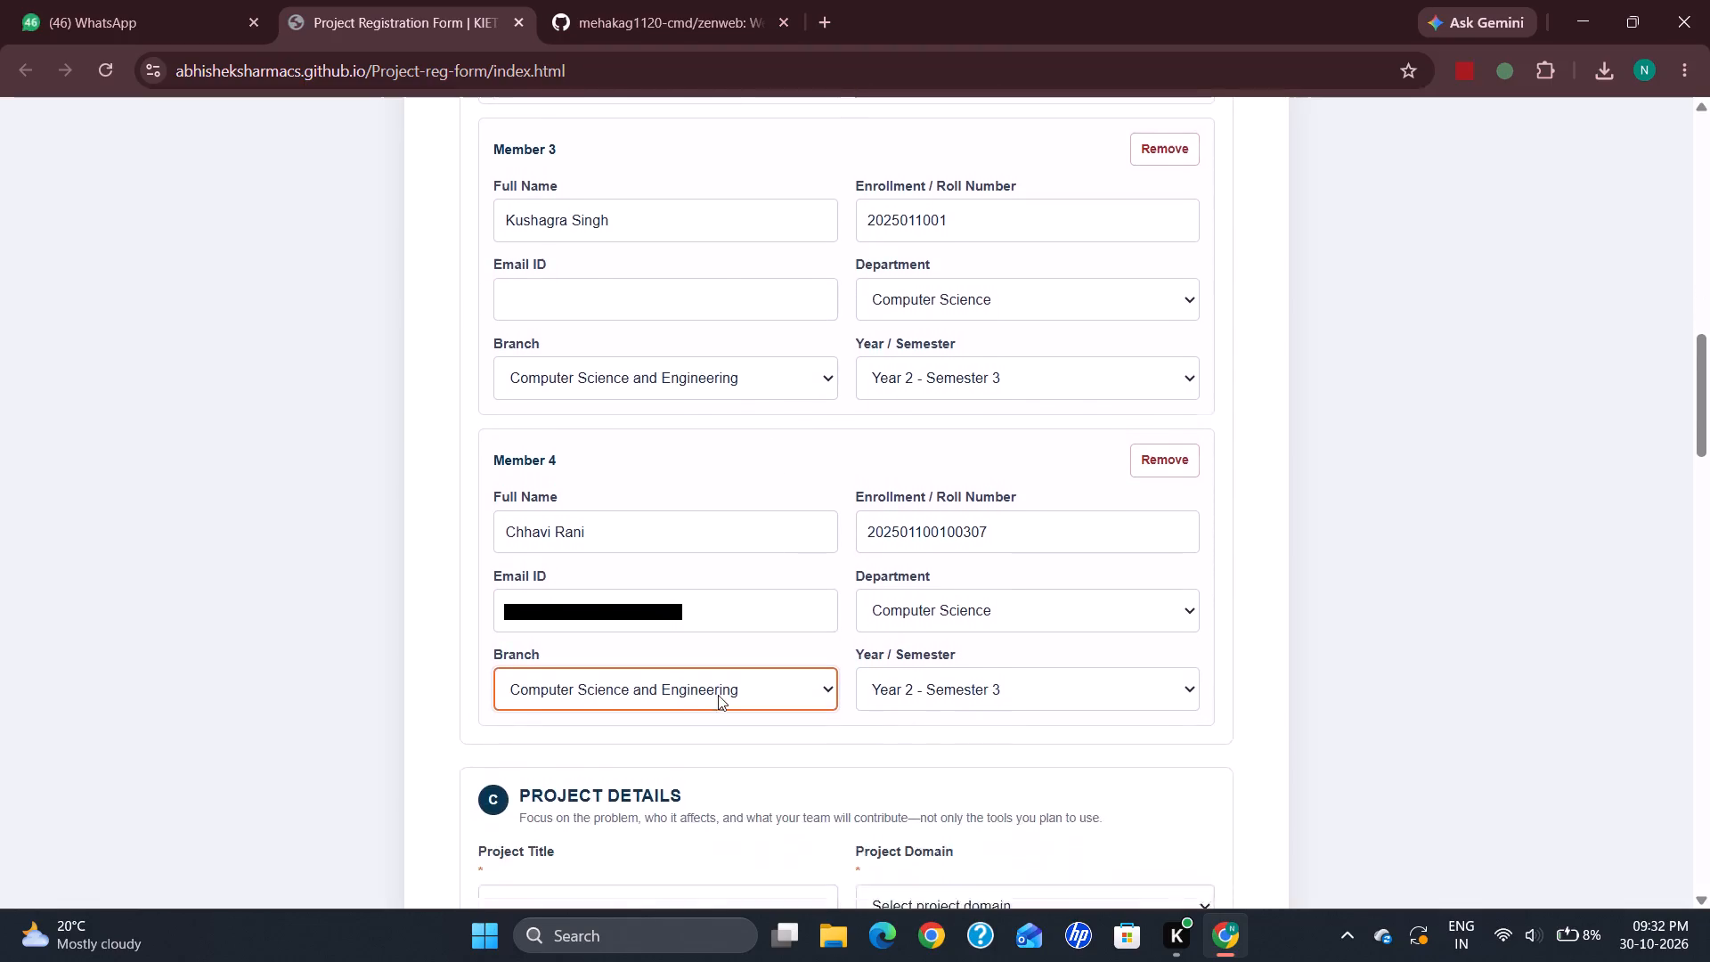
pyautogui.scroll(-1, 718, 695)
pyautogui.click(730, 464)
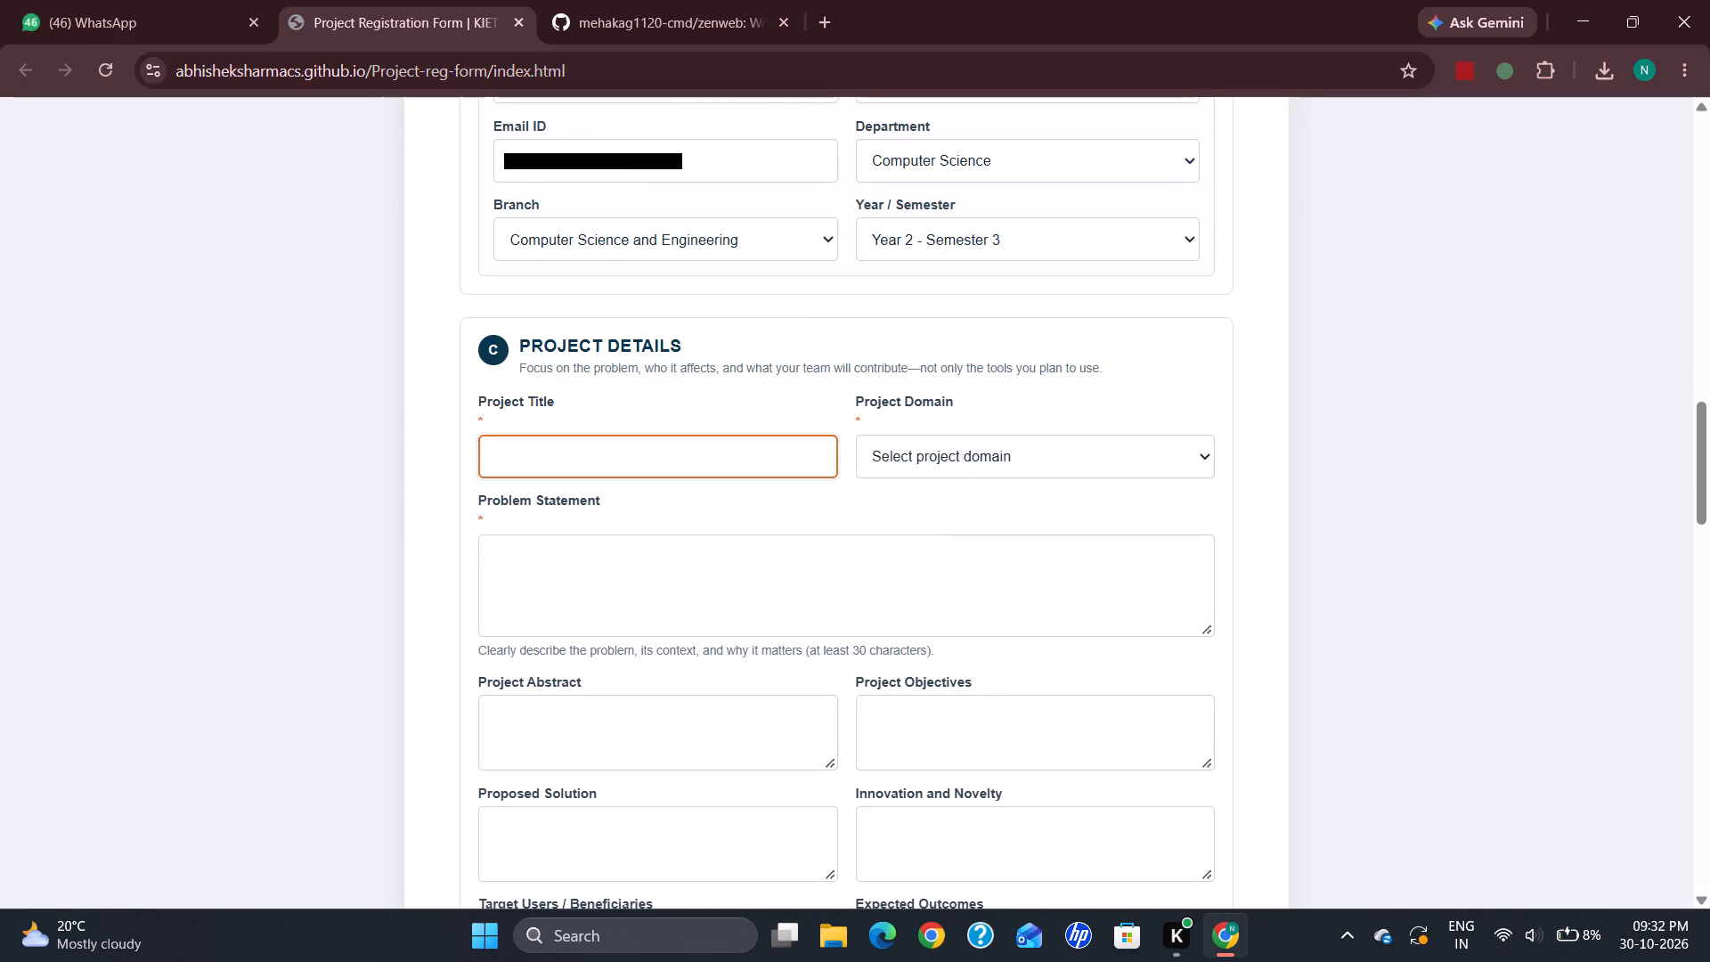
pyautogui.write('Zen')
# Switch to the zenweb GitHub repository to consult its README for the project details.
pyautogui.click(617, 0)
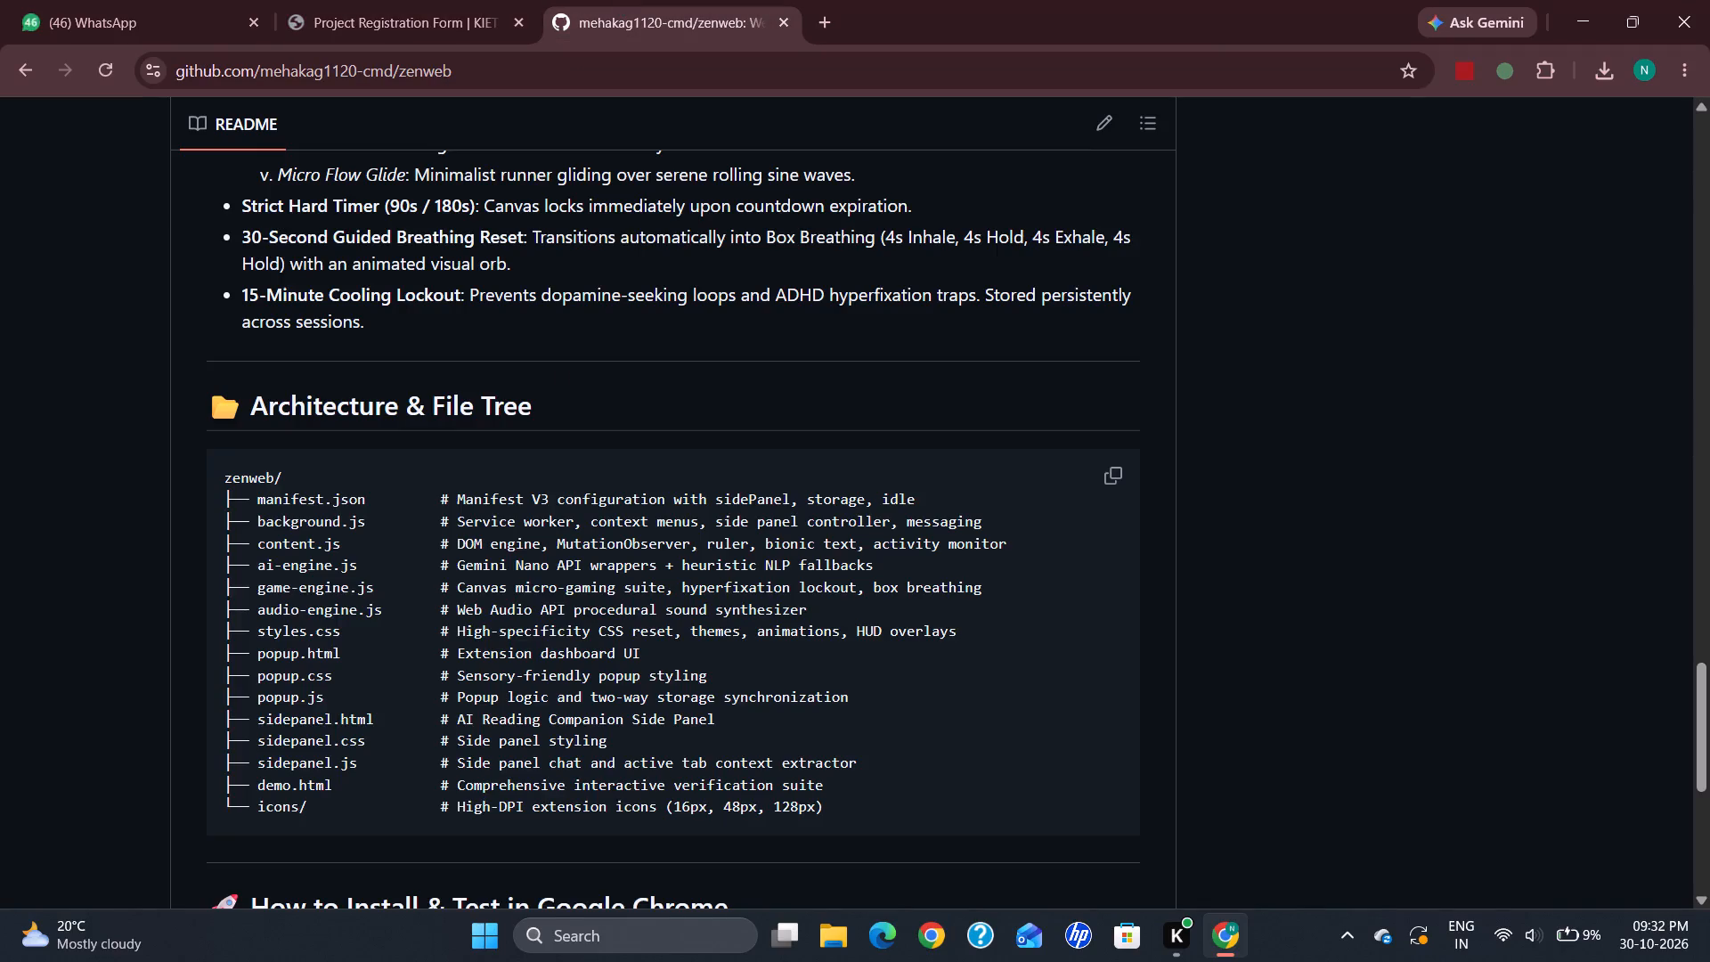
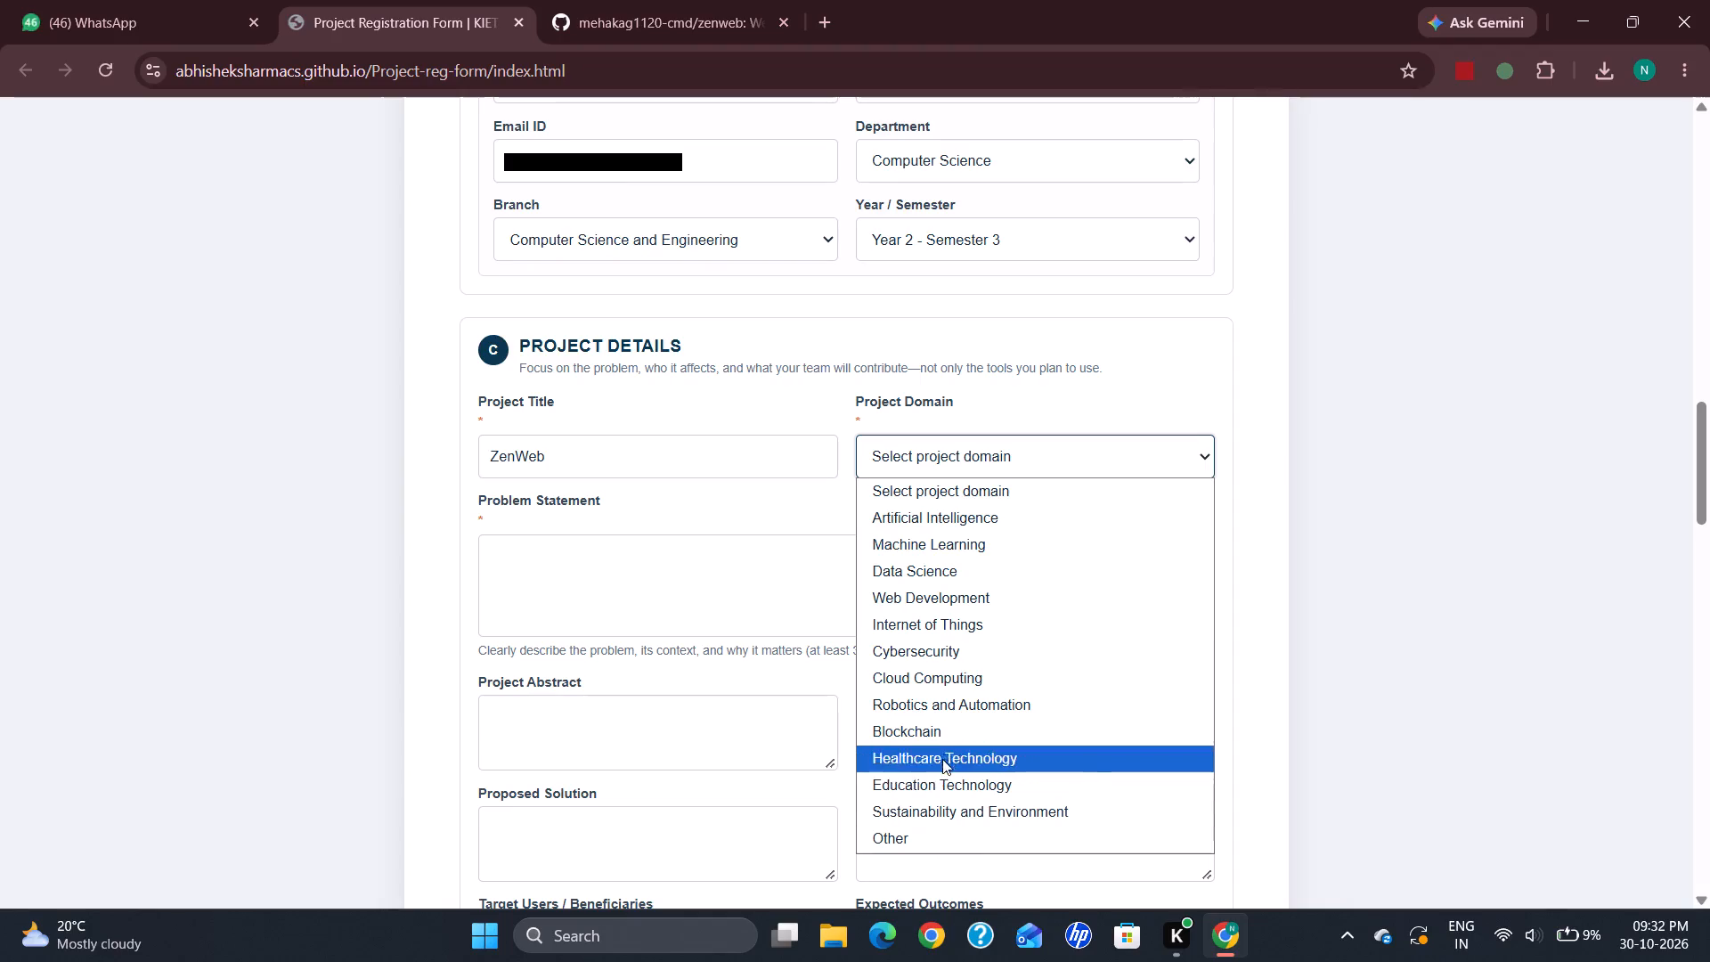
# Set the Project Domain to Web Development.
pyautogui.click(940, 596)
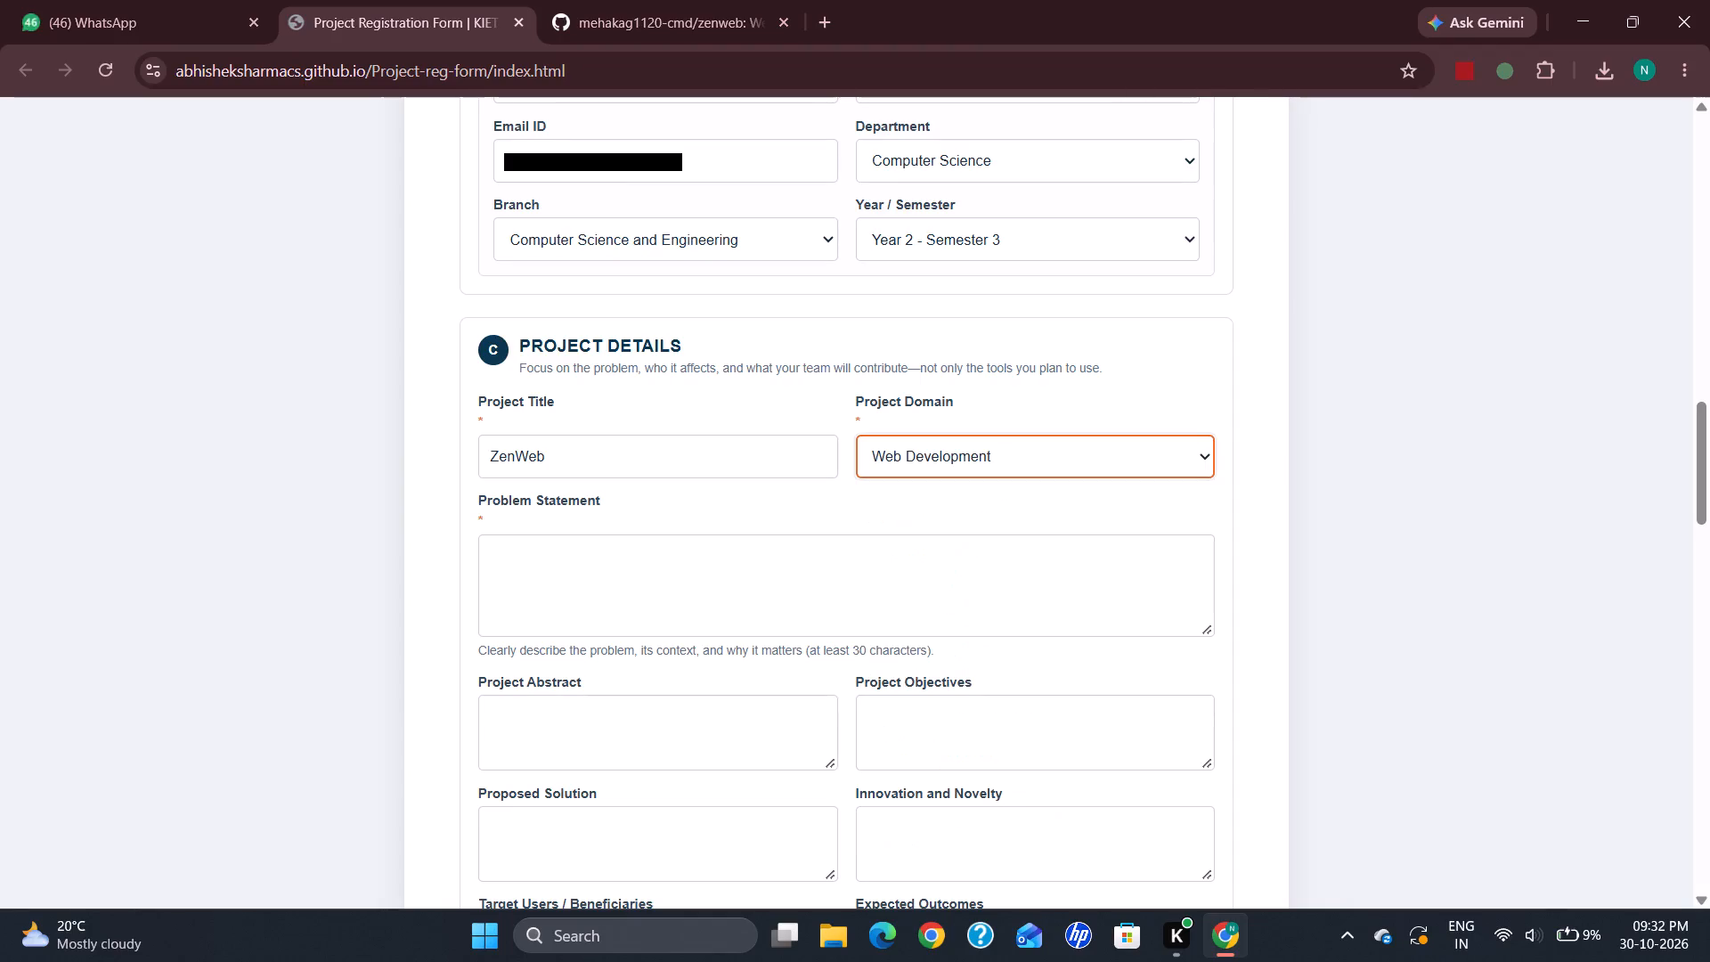
# Capture a screen snip of the Project Details section, from its heading through the Technologies and Tools field.
pyautogui.click(751, 613)
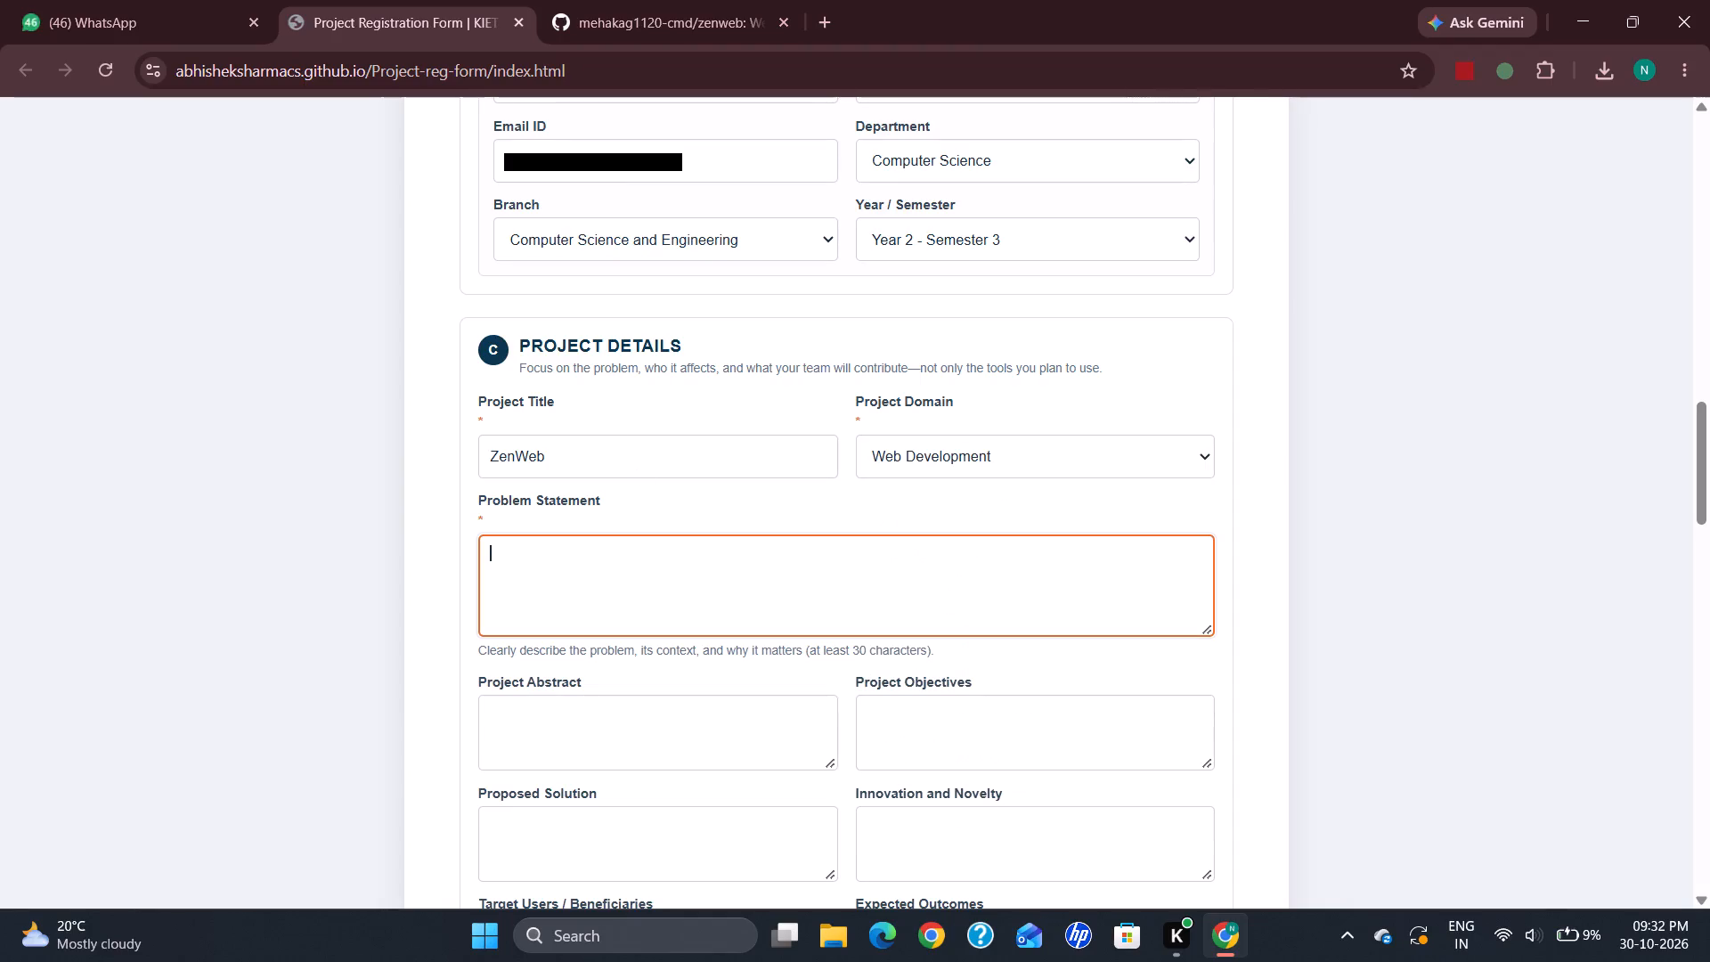
pyautogui.scroll(-1, 580, 518)
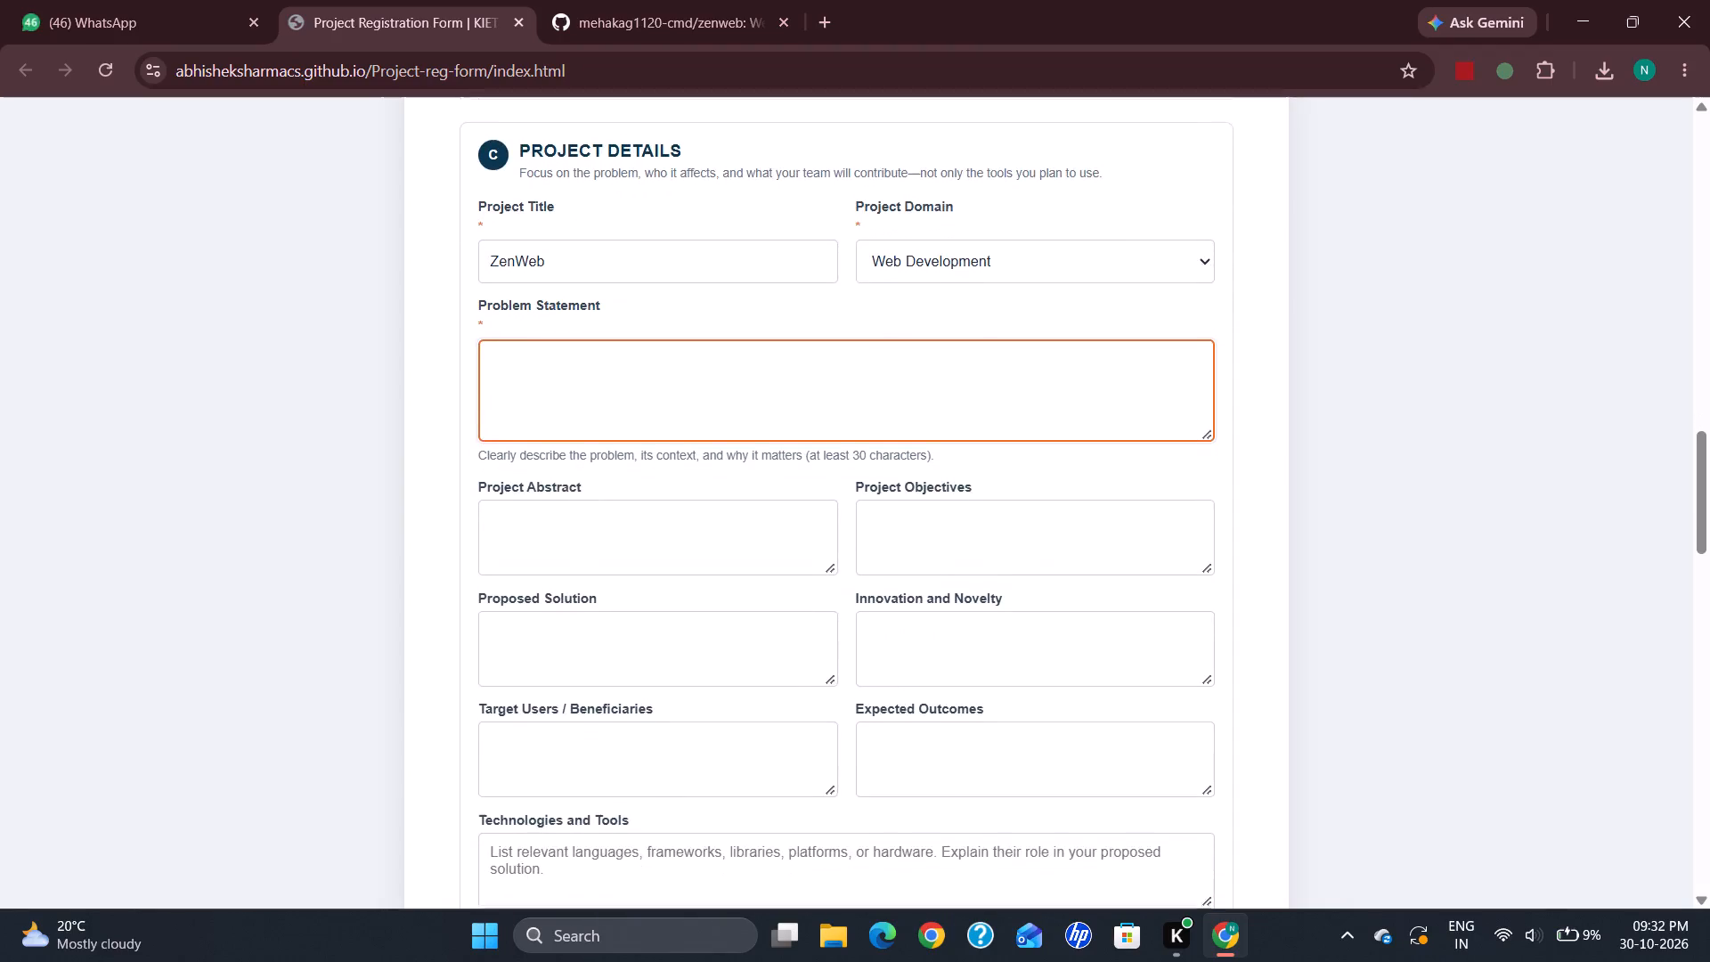
pyautogui.scroll(-2, 580, 518)
pyautogui.scroll(1, 580, 518)
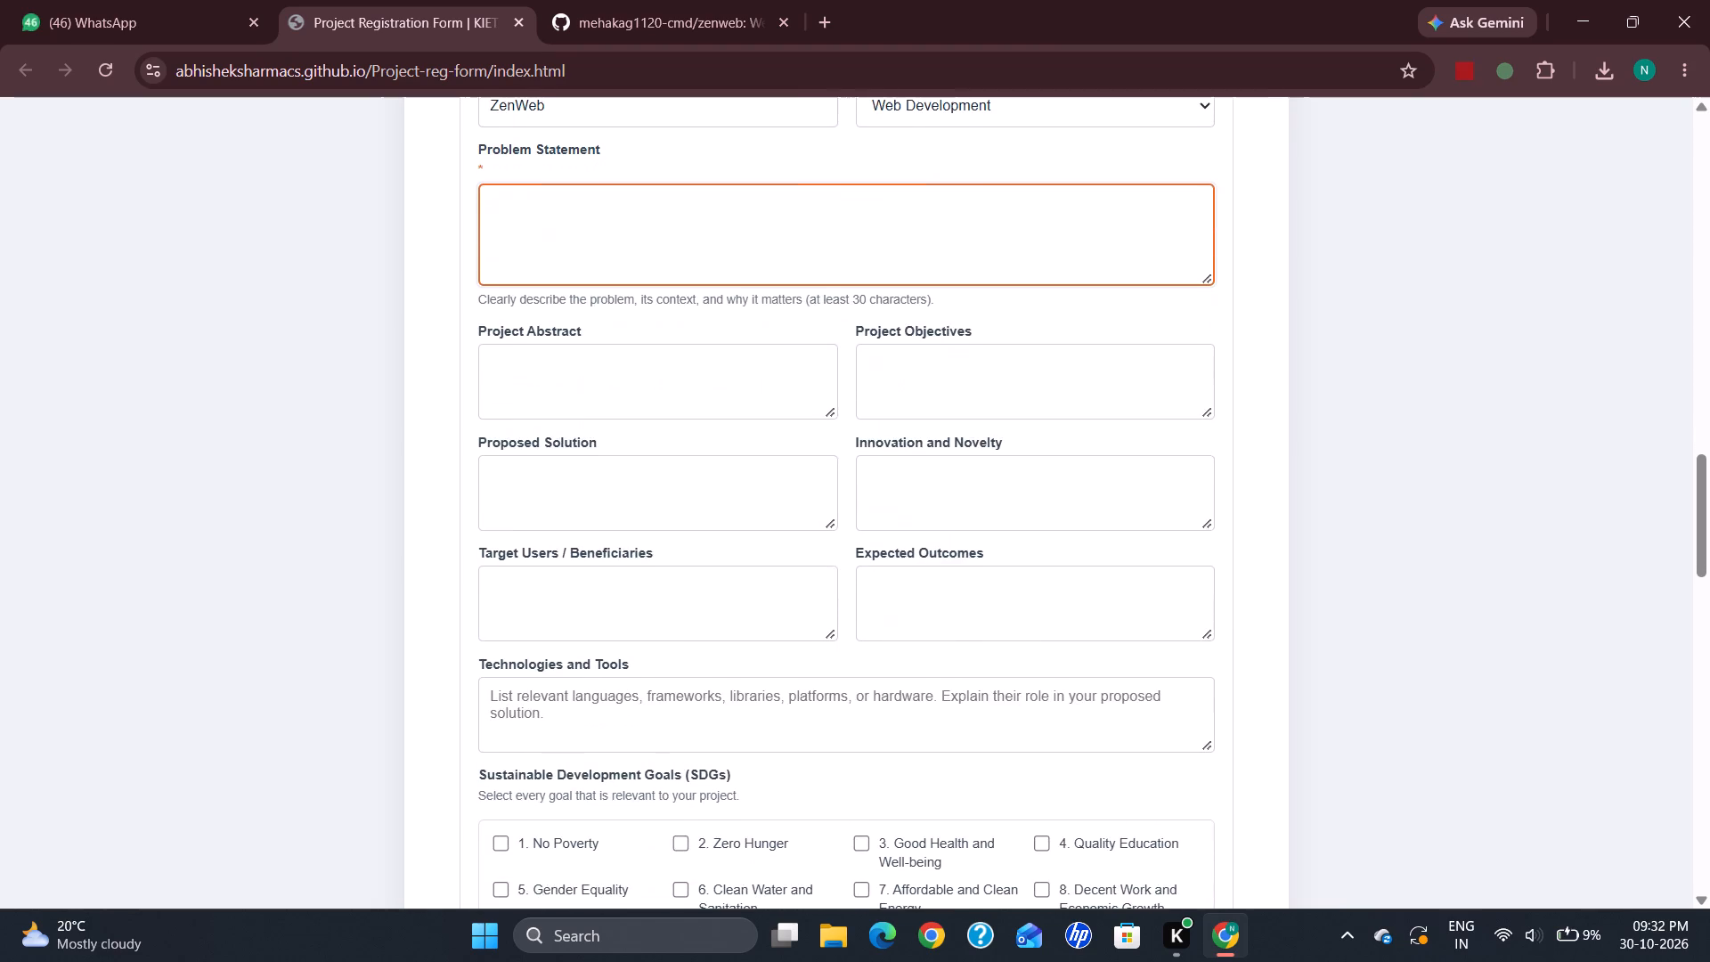
pyautogui.scroll(2, 580, 518)
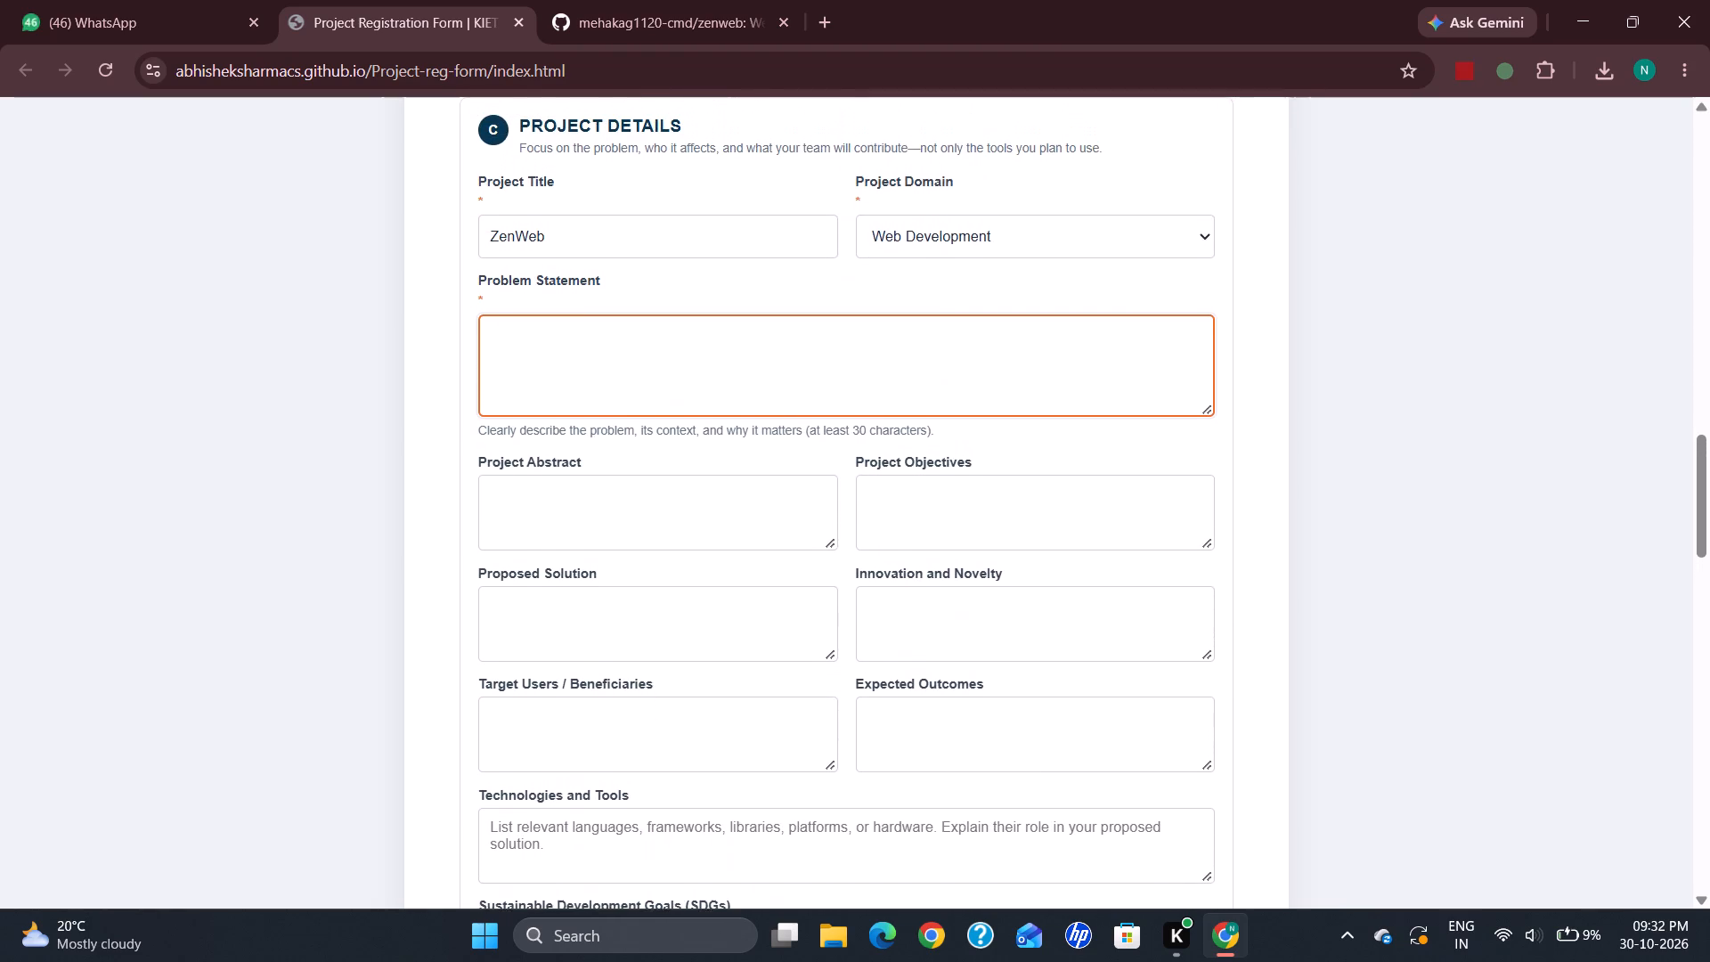
pyautogui.scroll(1, 580, 518)
pyautogui.press('shift+super+s')
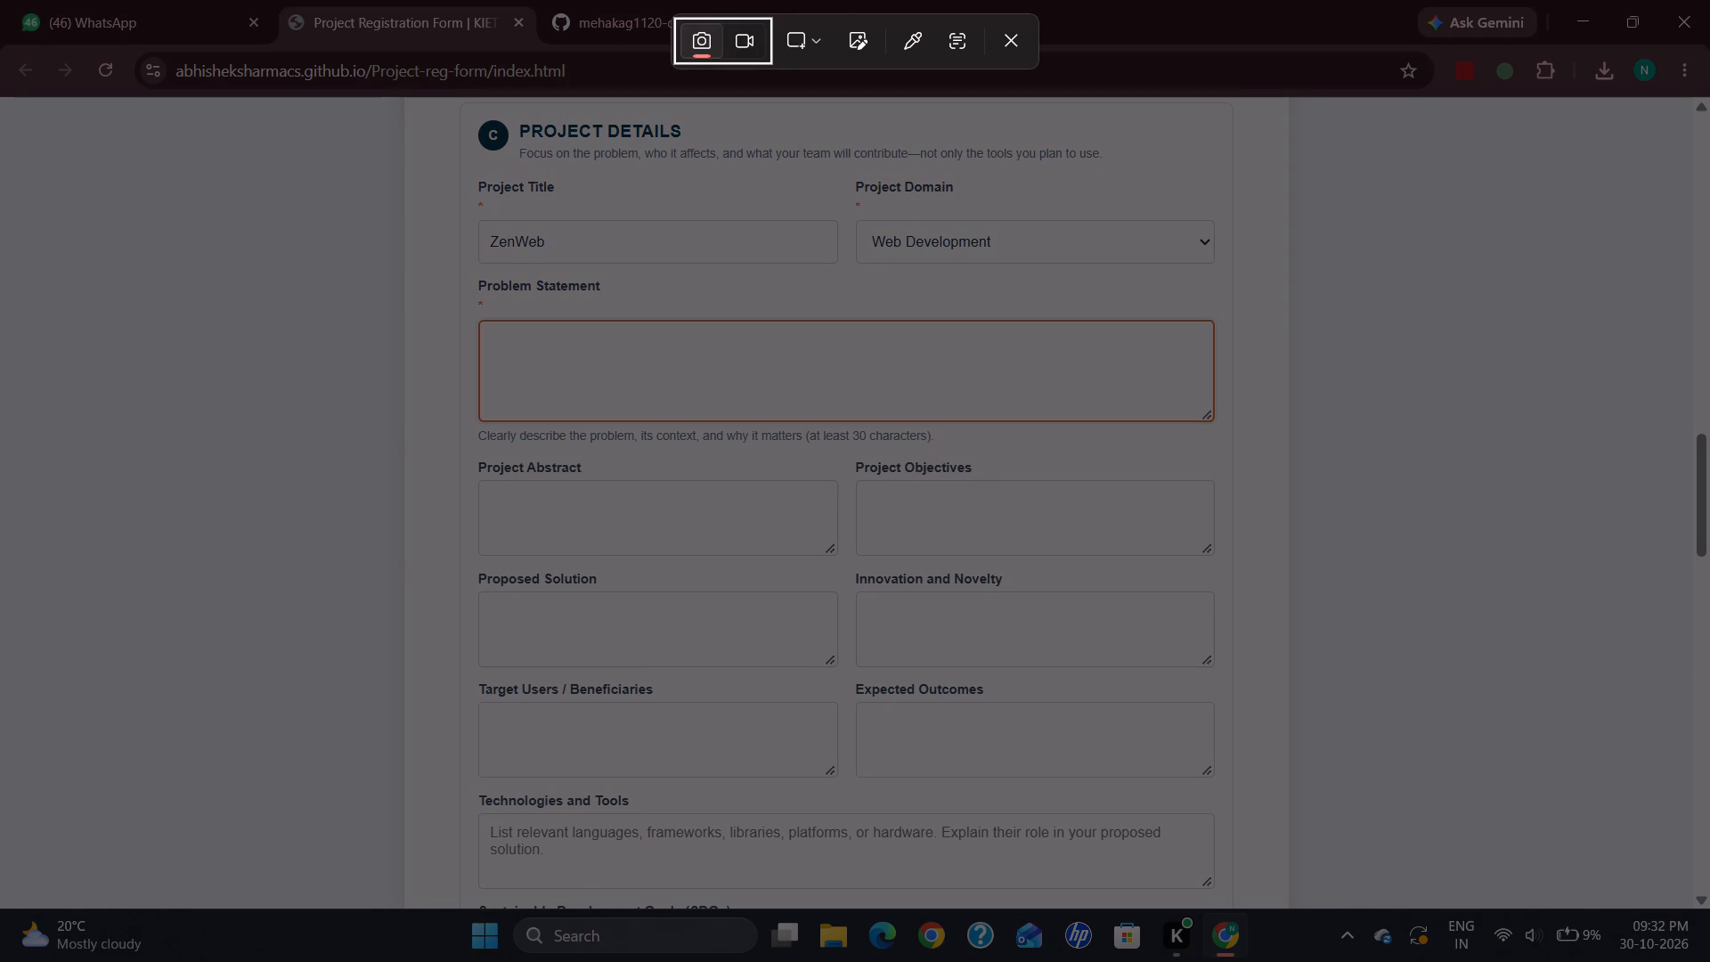
pyautogui.moveTo(410, 98); pyautogui.dragTo(1326, 925)
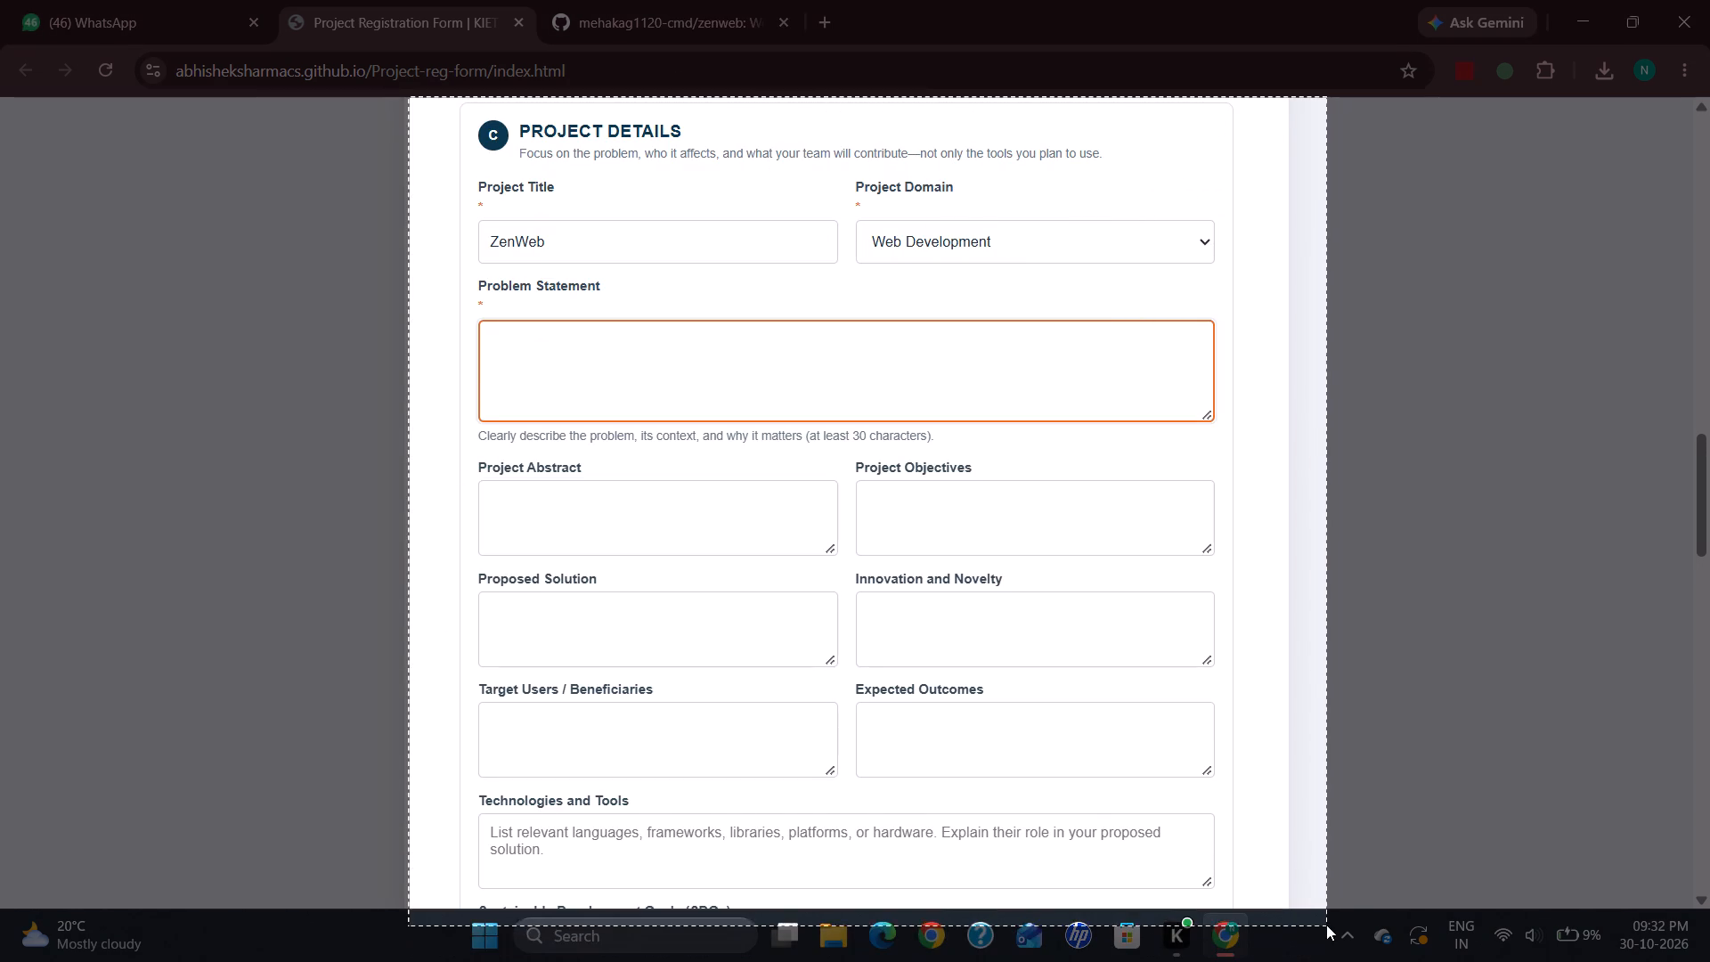
pyautogui.moveTo(1326, 925); pyautogui.dragTo(1329, 896)
# Capture a screen snip of the Sustainable Development Goals checkboxes, the SDG Justification field and the start of Research and Innovation.
pyautogui.scroll(-2, 982, 844)
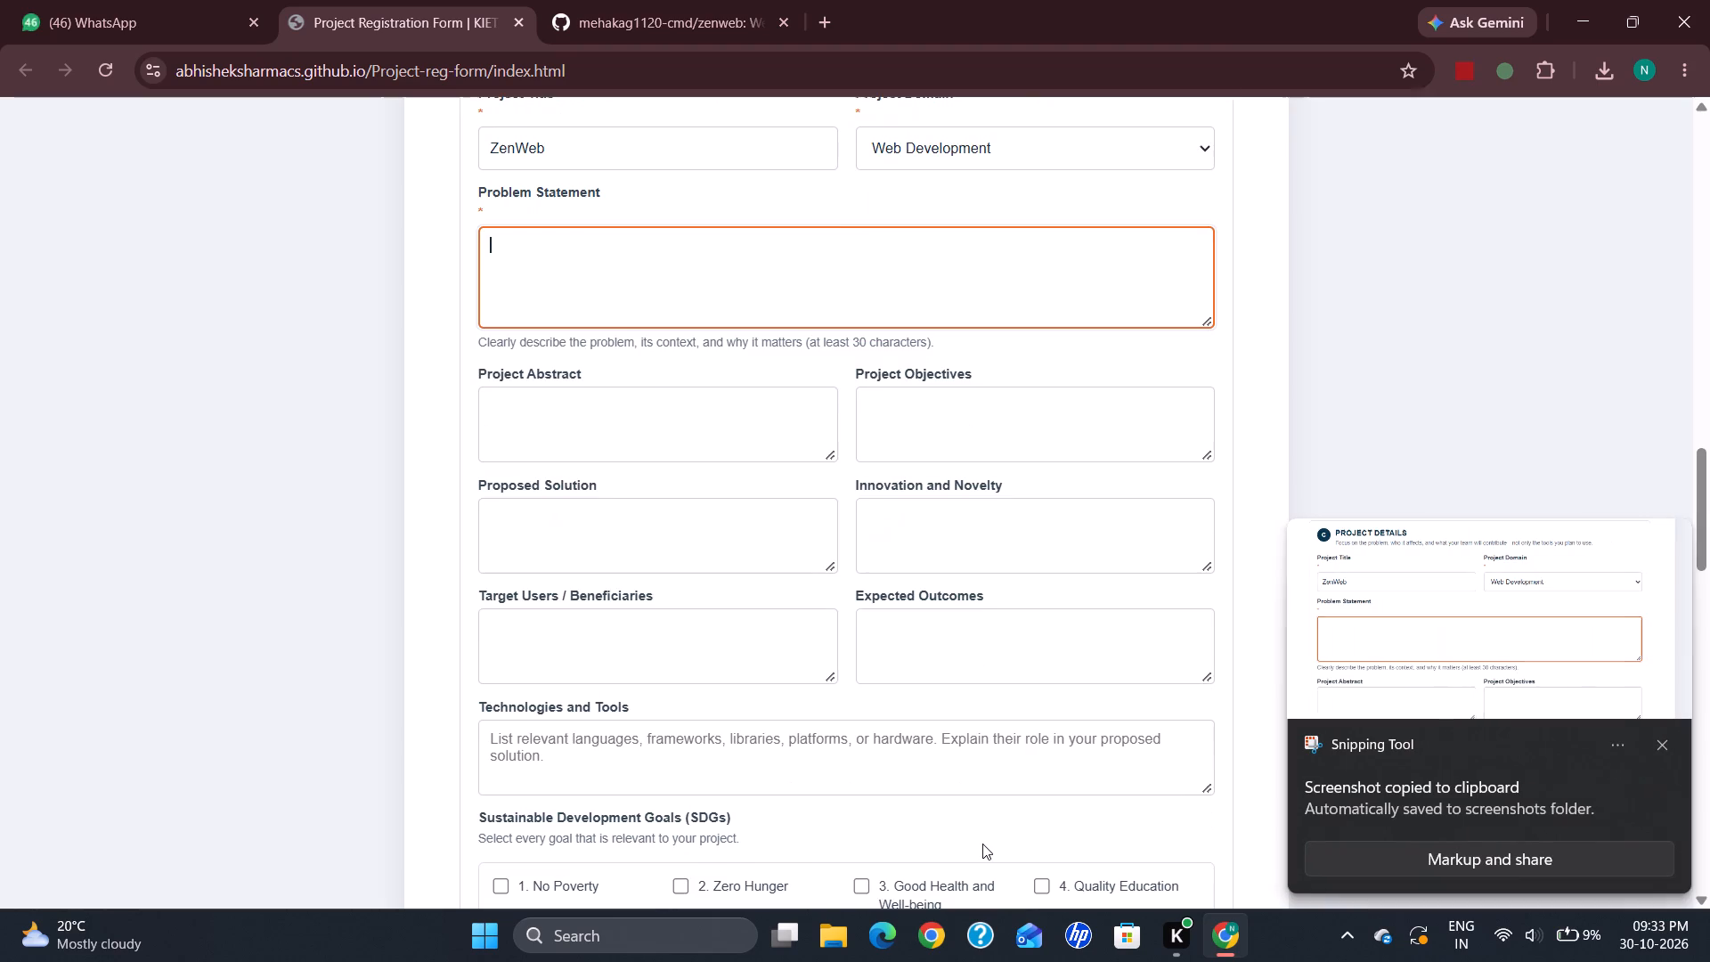
pyautogui.scroll(-3, 982, 844)
pyautogui.scroll(1, 982, 844)
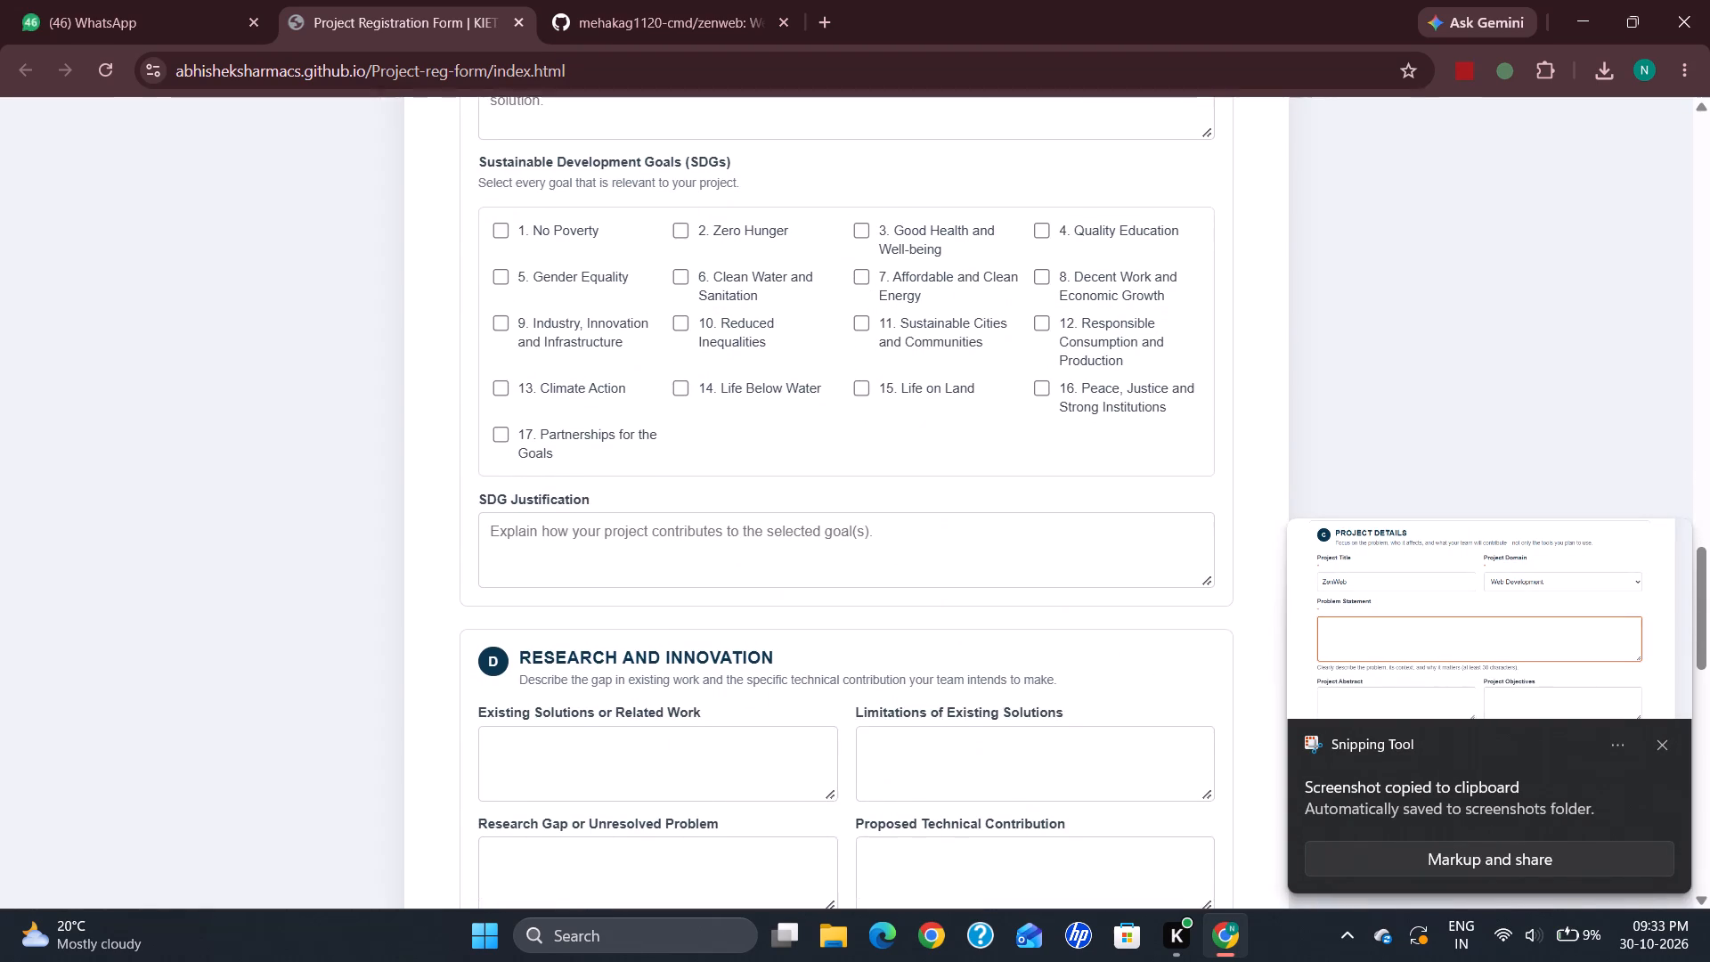
pyautogui.scroll(1, 982, 844)
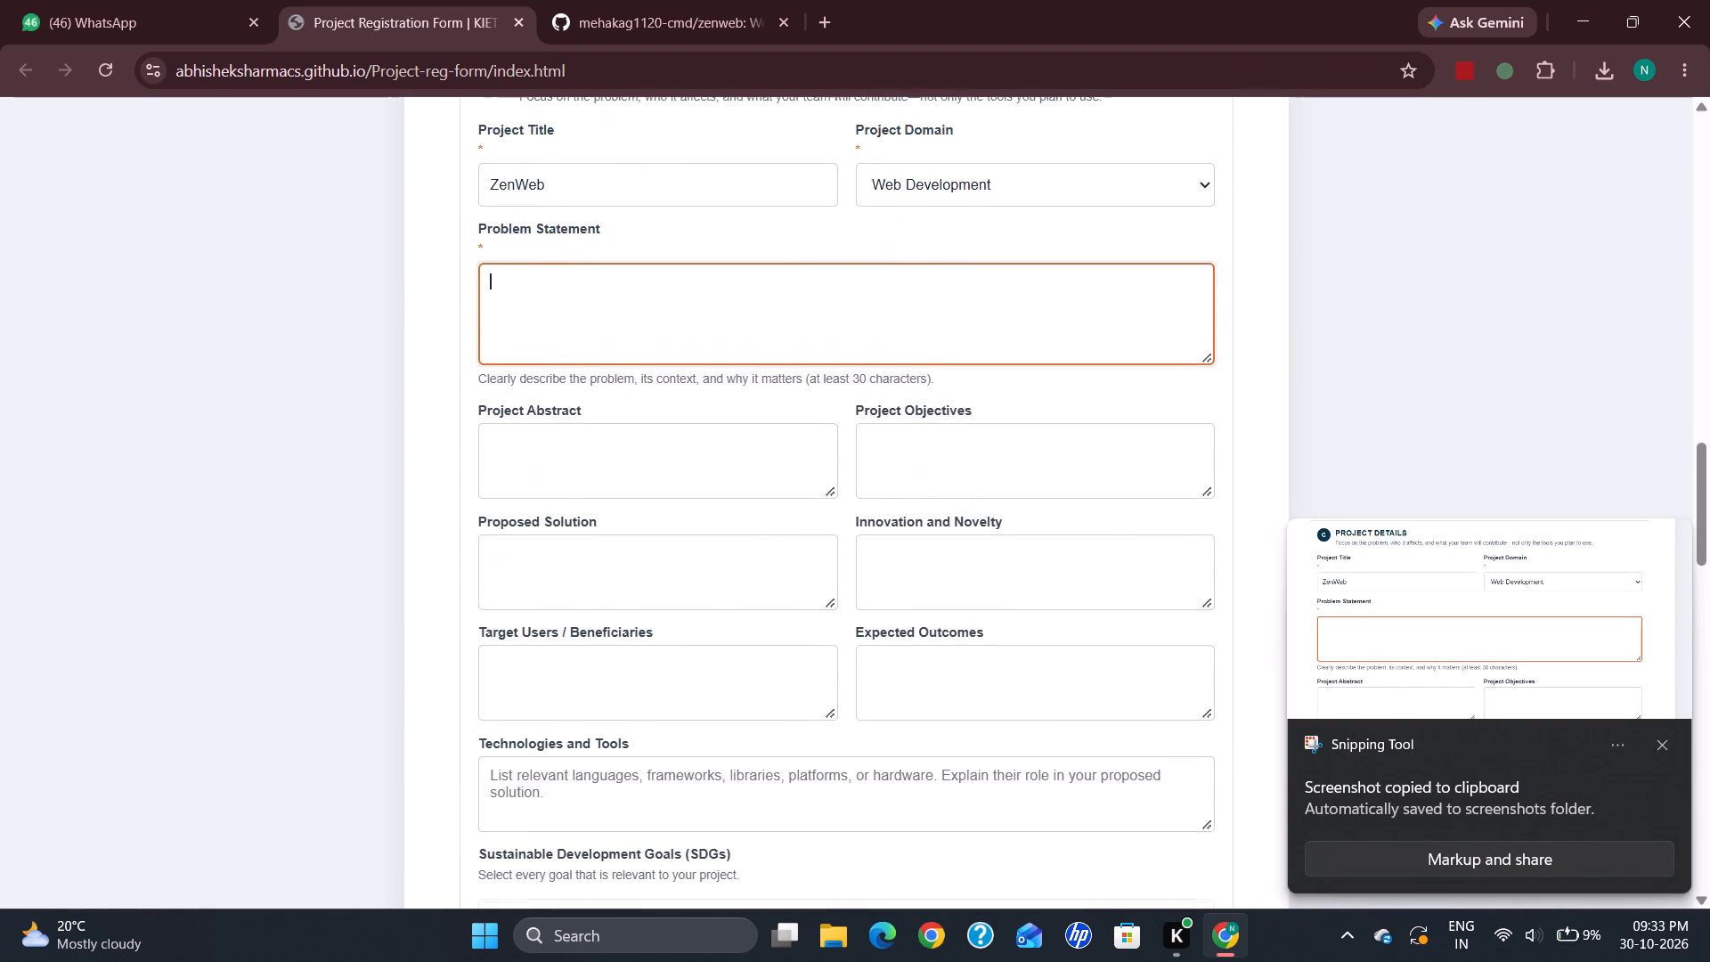
pyautogui.scroll(1, 982, 844)
pyautogui.scroll(-2, 982, 844)
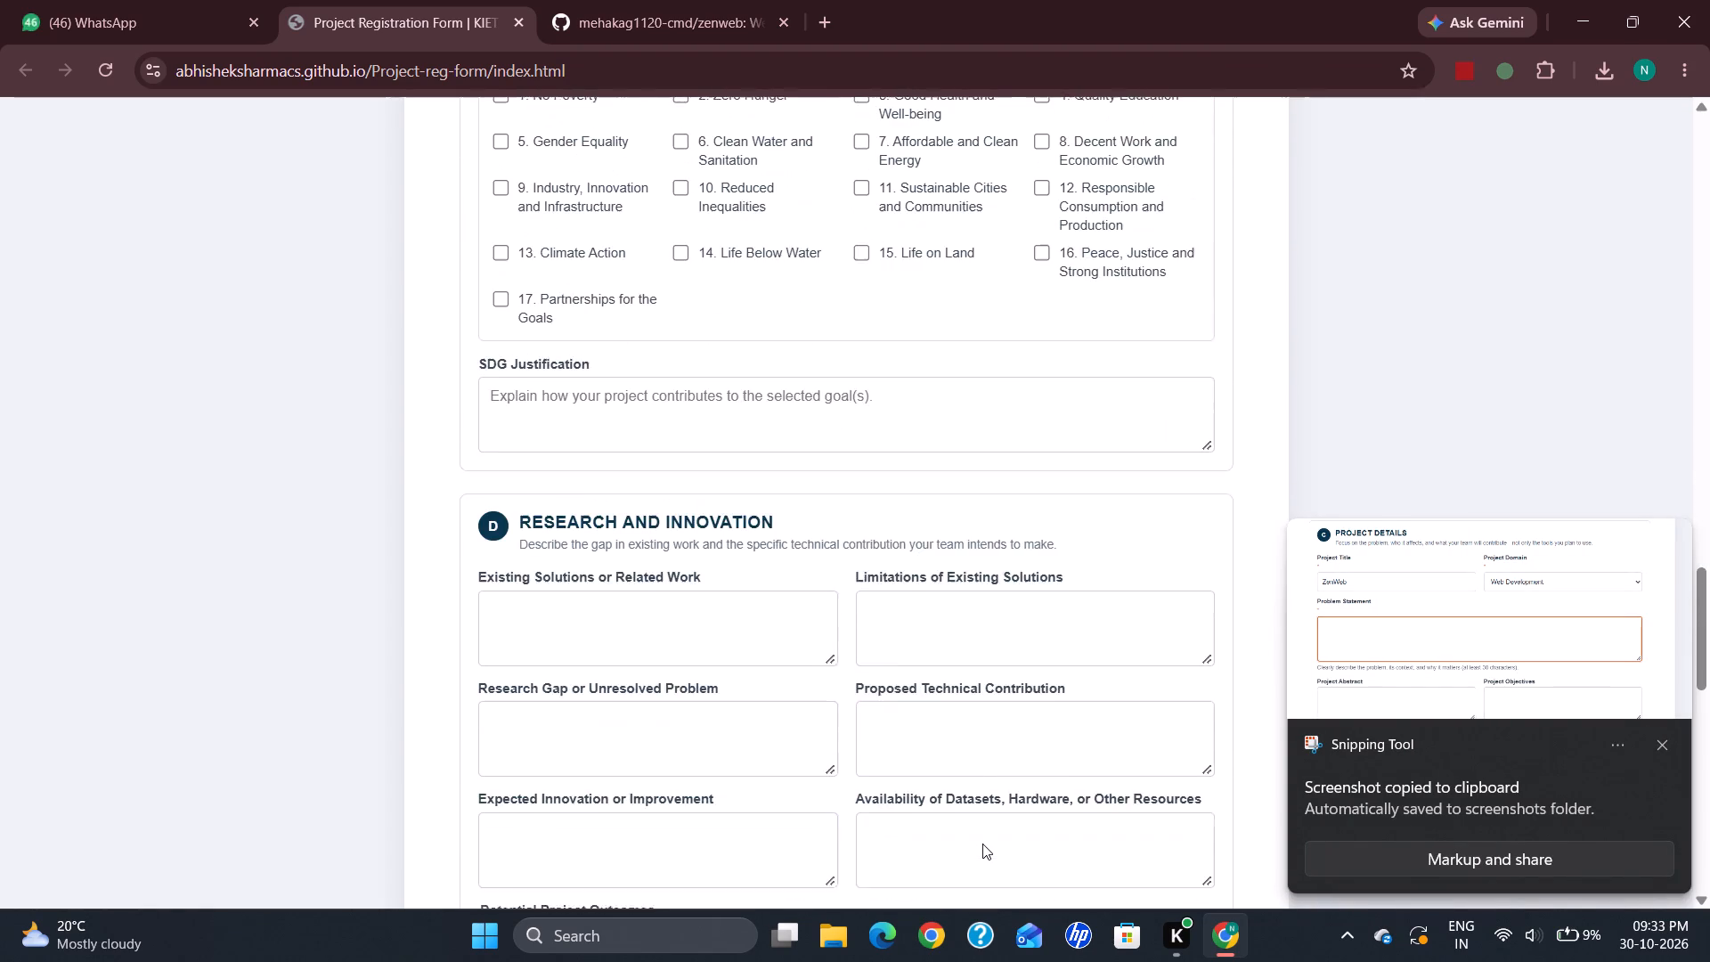
pyautogui.scroll(-3, 982, 844)
pyautogui.press('shift+super+s')
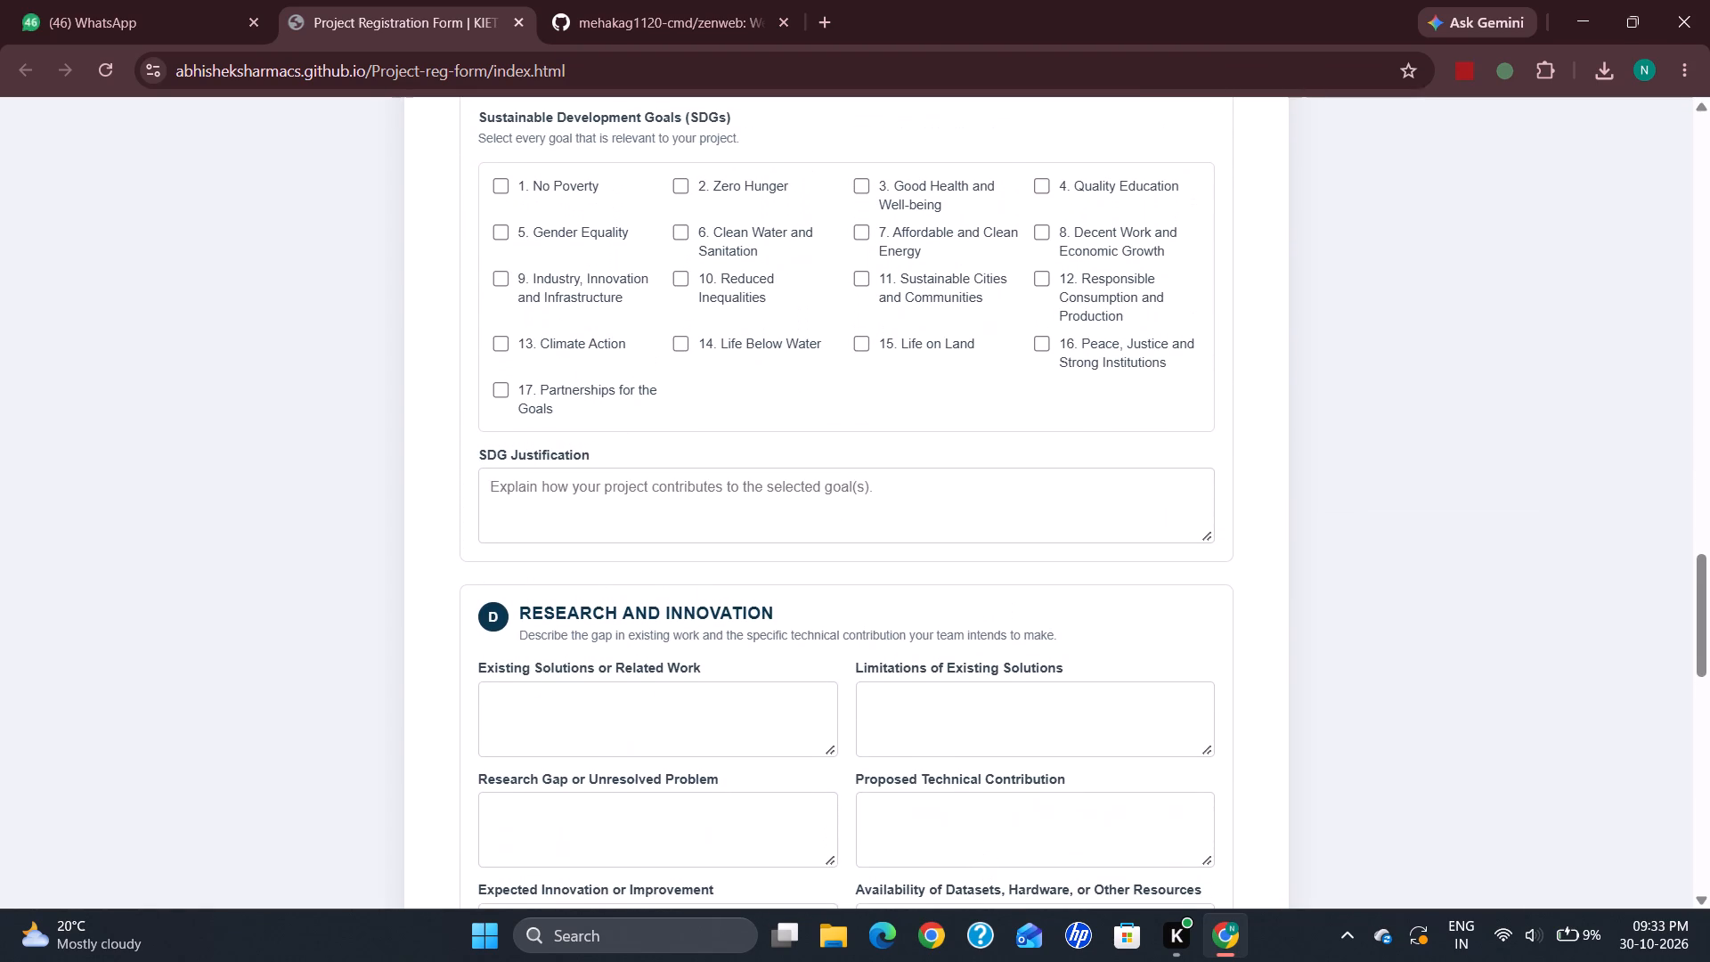
pyautogui.moveTo(398, 72); pyautogui.dragTo(1398, 932)
# Capture a screen snip of the Research and Innovation section, from its heading through the Potential Project Outcomes options.
pyautogui.scroll(-2, 1086, 741)
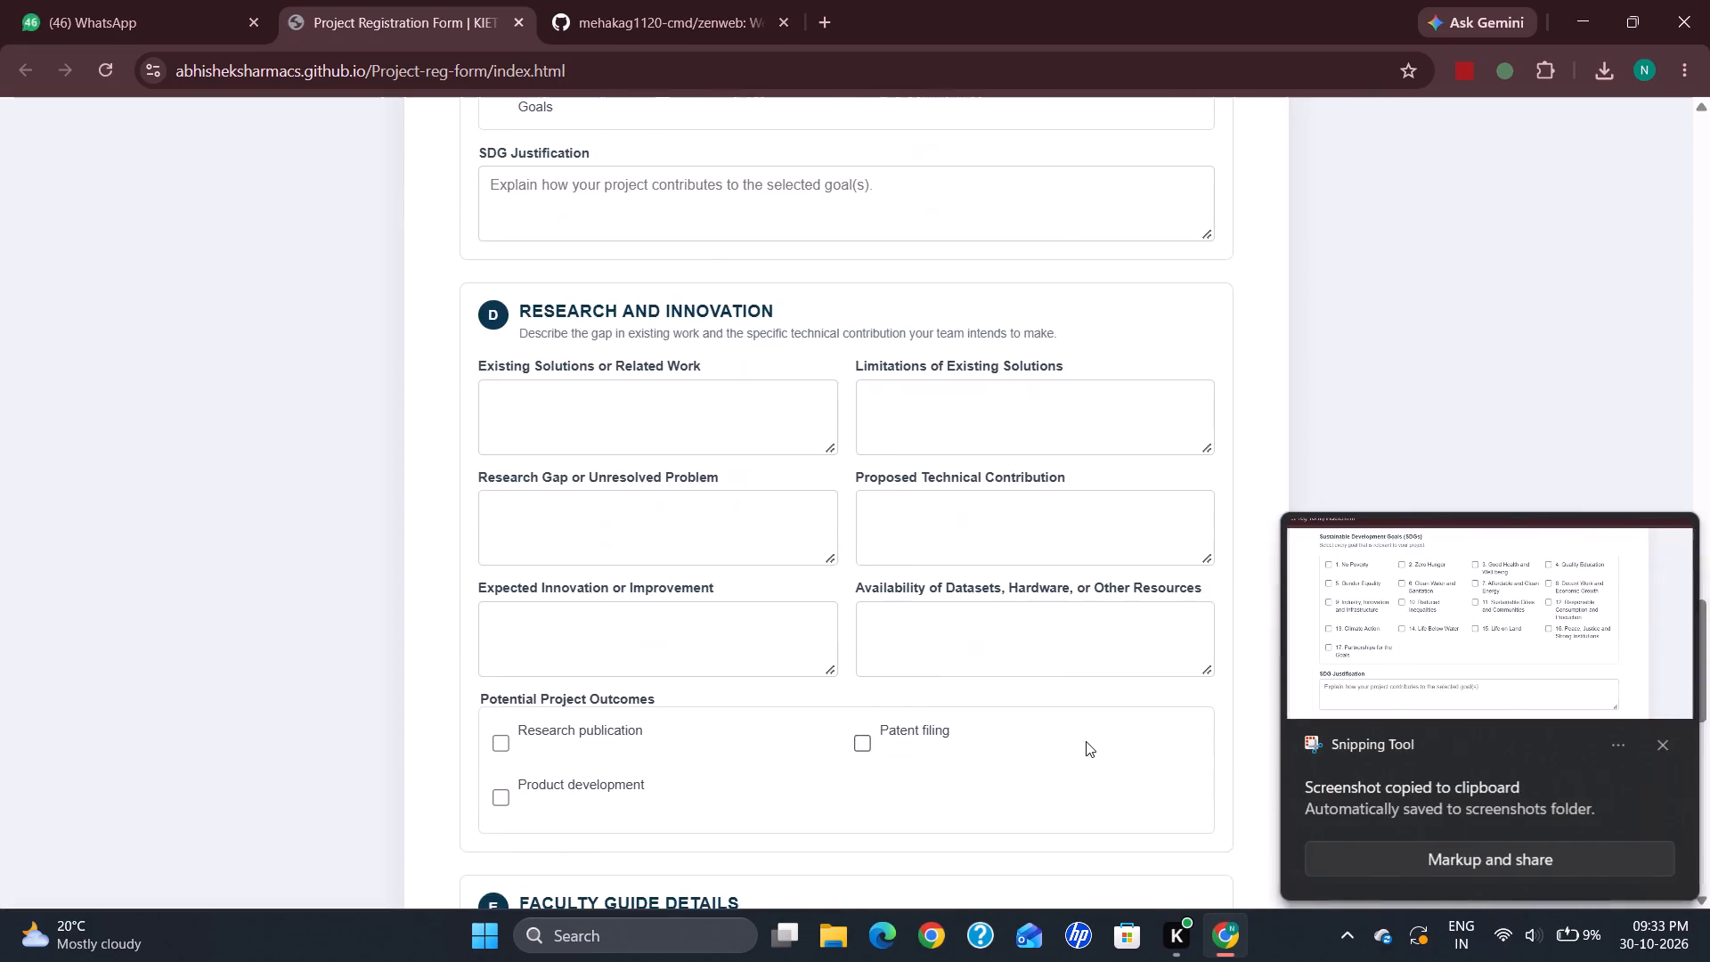
pyautogui.scroll(-3, 1086, 741)
pyautogui.scroll(1, 1086, 741)
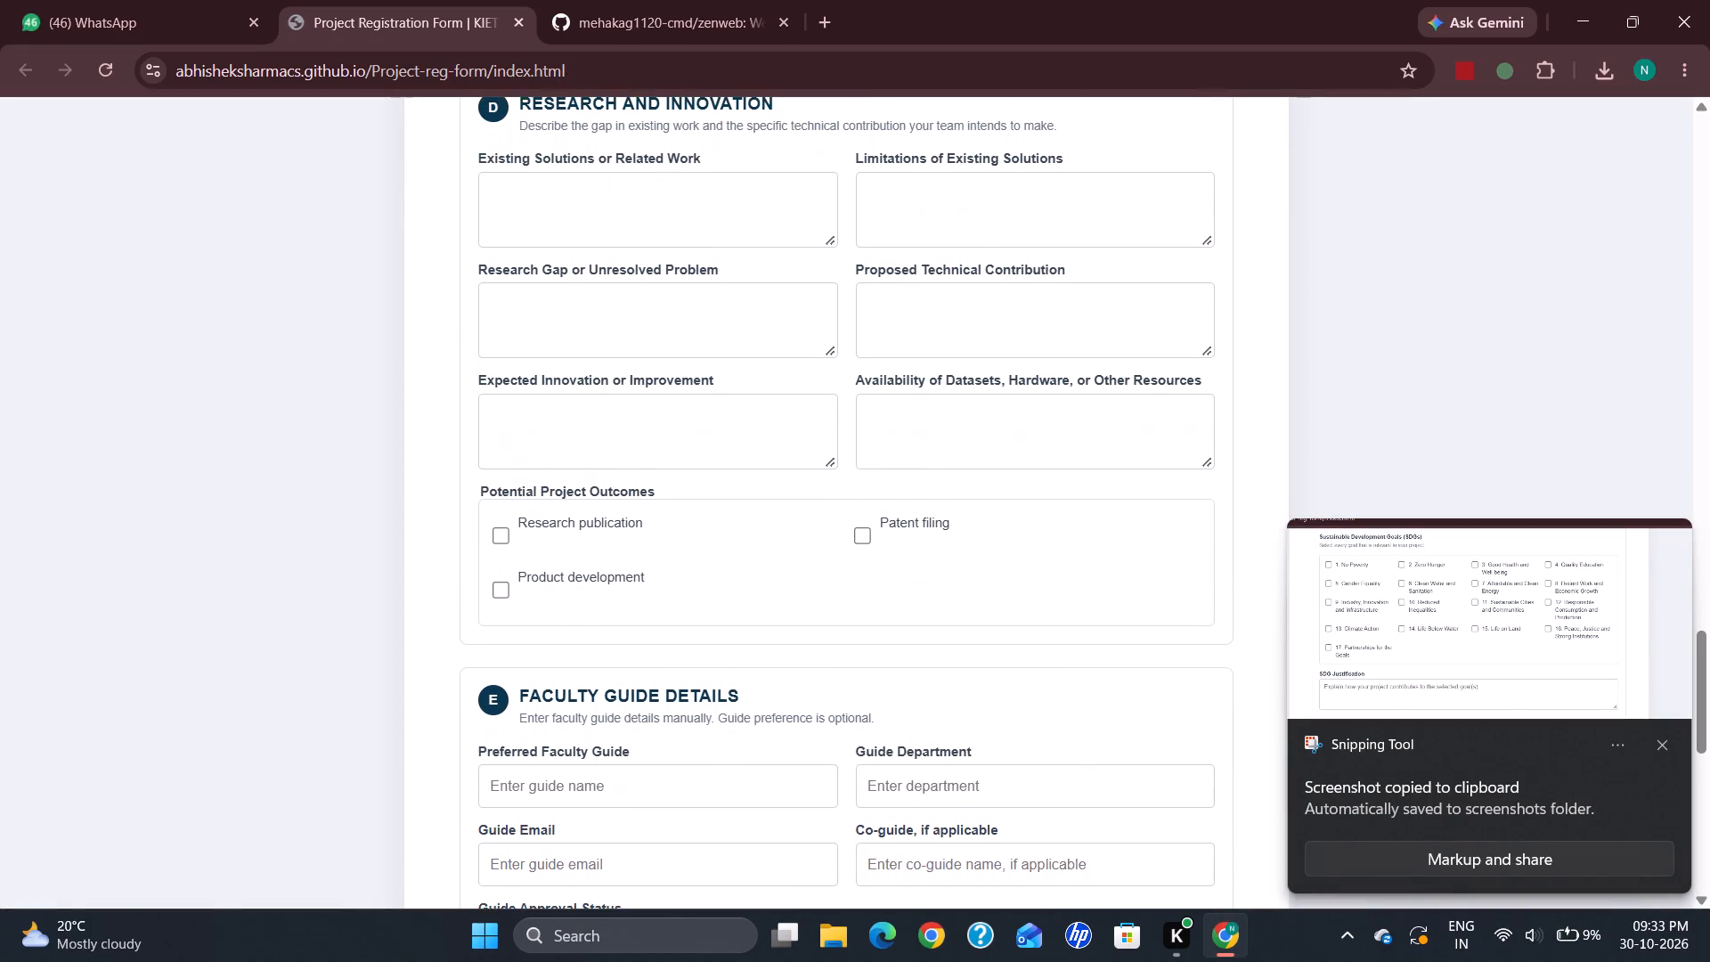
pyautogui.scroll(1, 1086, 741)
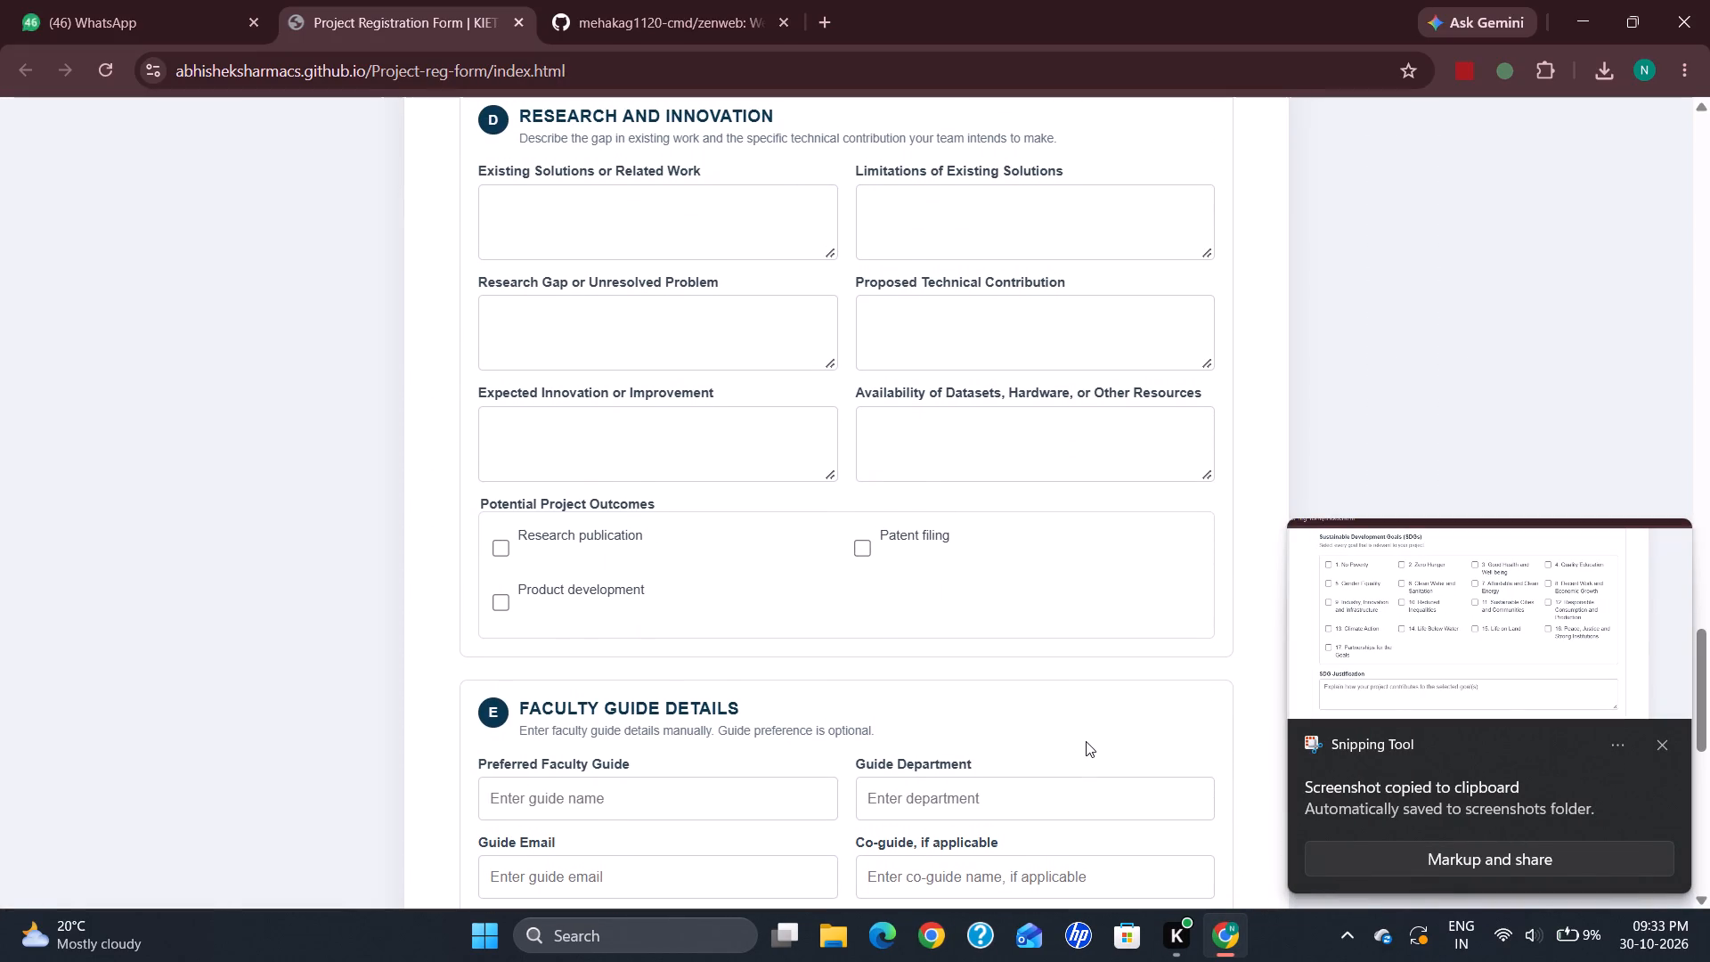
pyautogui.press('shift+super+s')
pyautogui.click(403, 70)
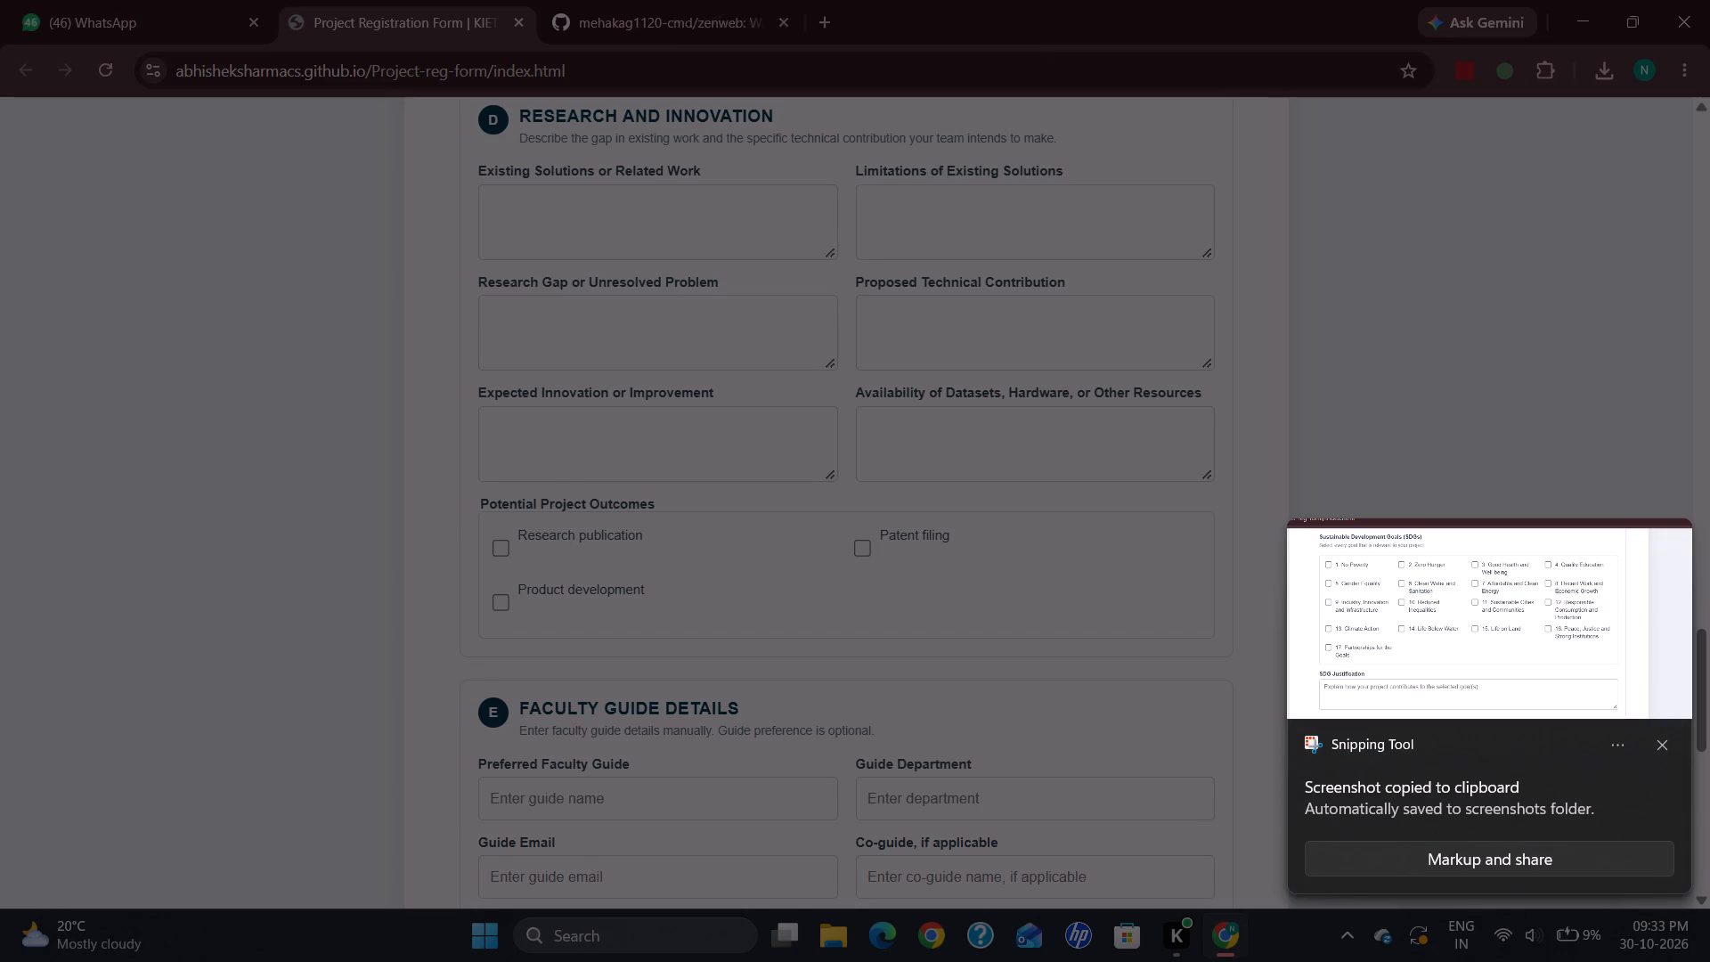
pyautogui.moveTo(390, 86); pyautogui.dragTo(1220, 657)
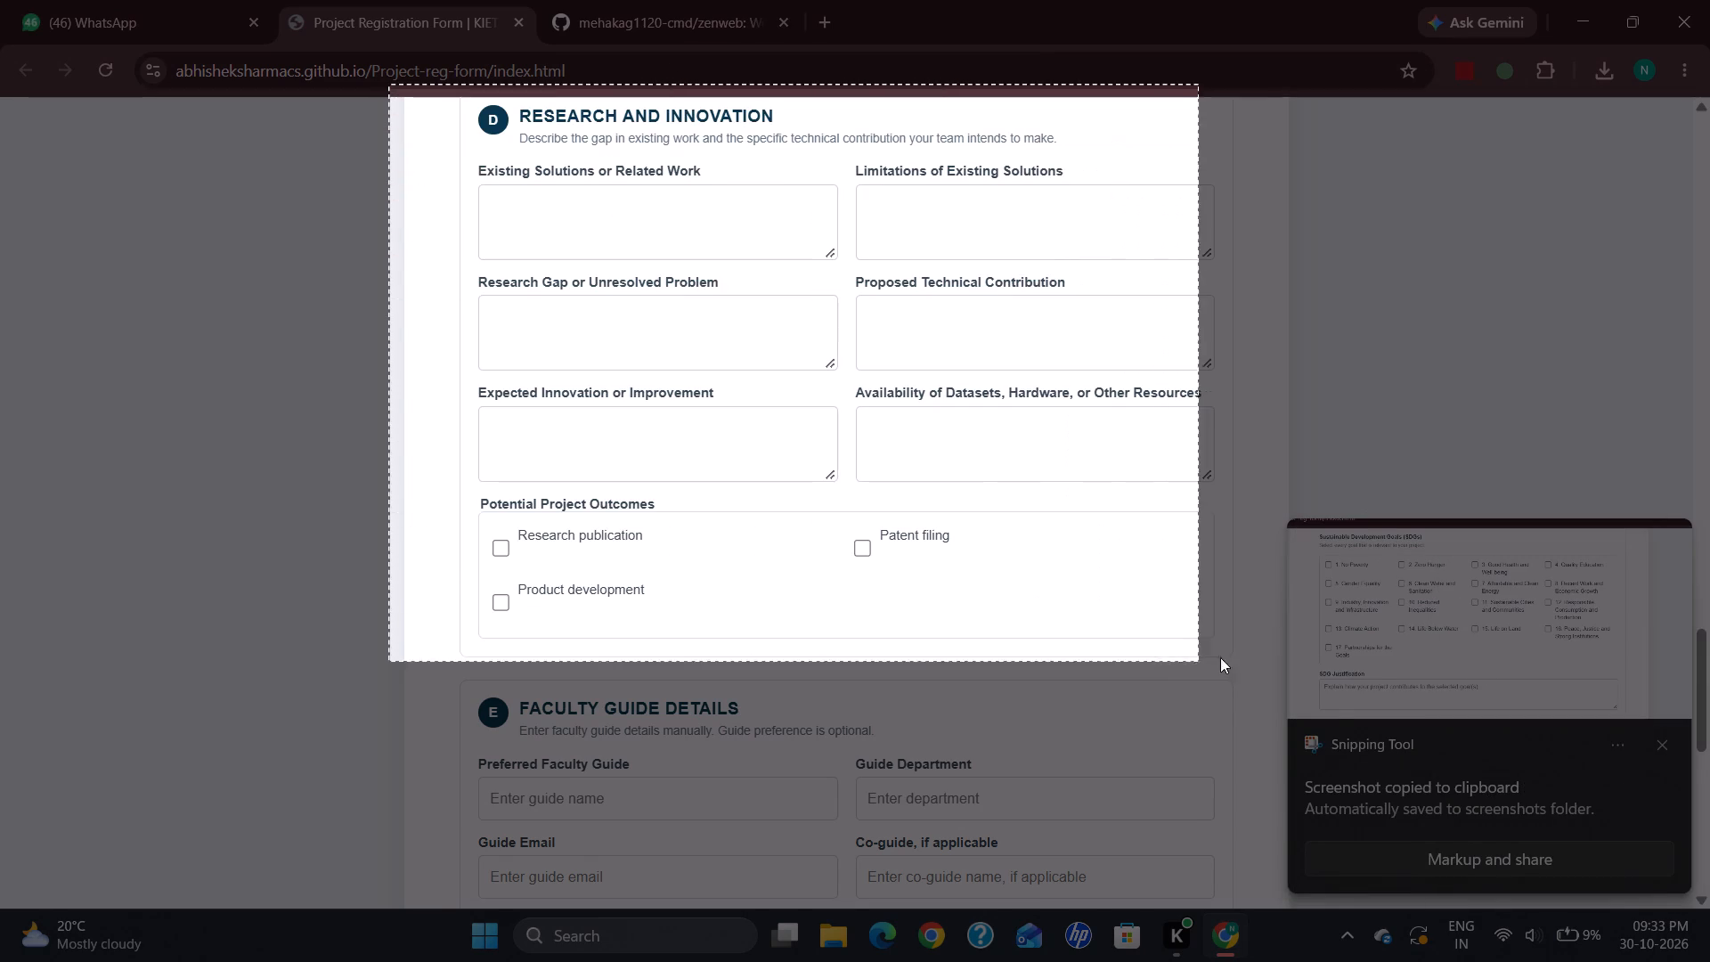
# Finish the screen snip of the Research and Innovation section, covering both field columns and the Potential Project Outcomes options.
pyautogui.moveTo(1220, 657); pyautogui.dragTo(1333, 705)
# Review the rest of the registration form, from Faculty Guide Details through the Panel Marking table.
pyautogui.scroll(-3, 1000, 792)
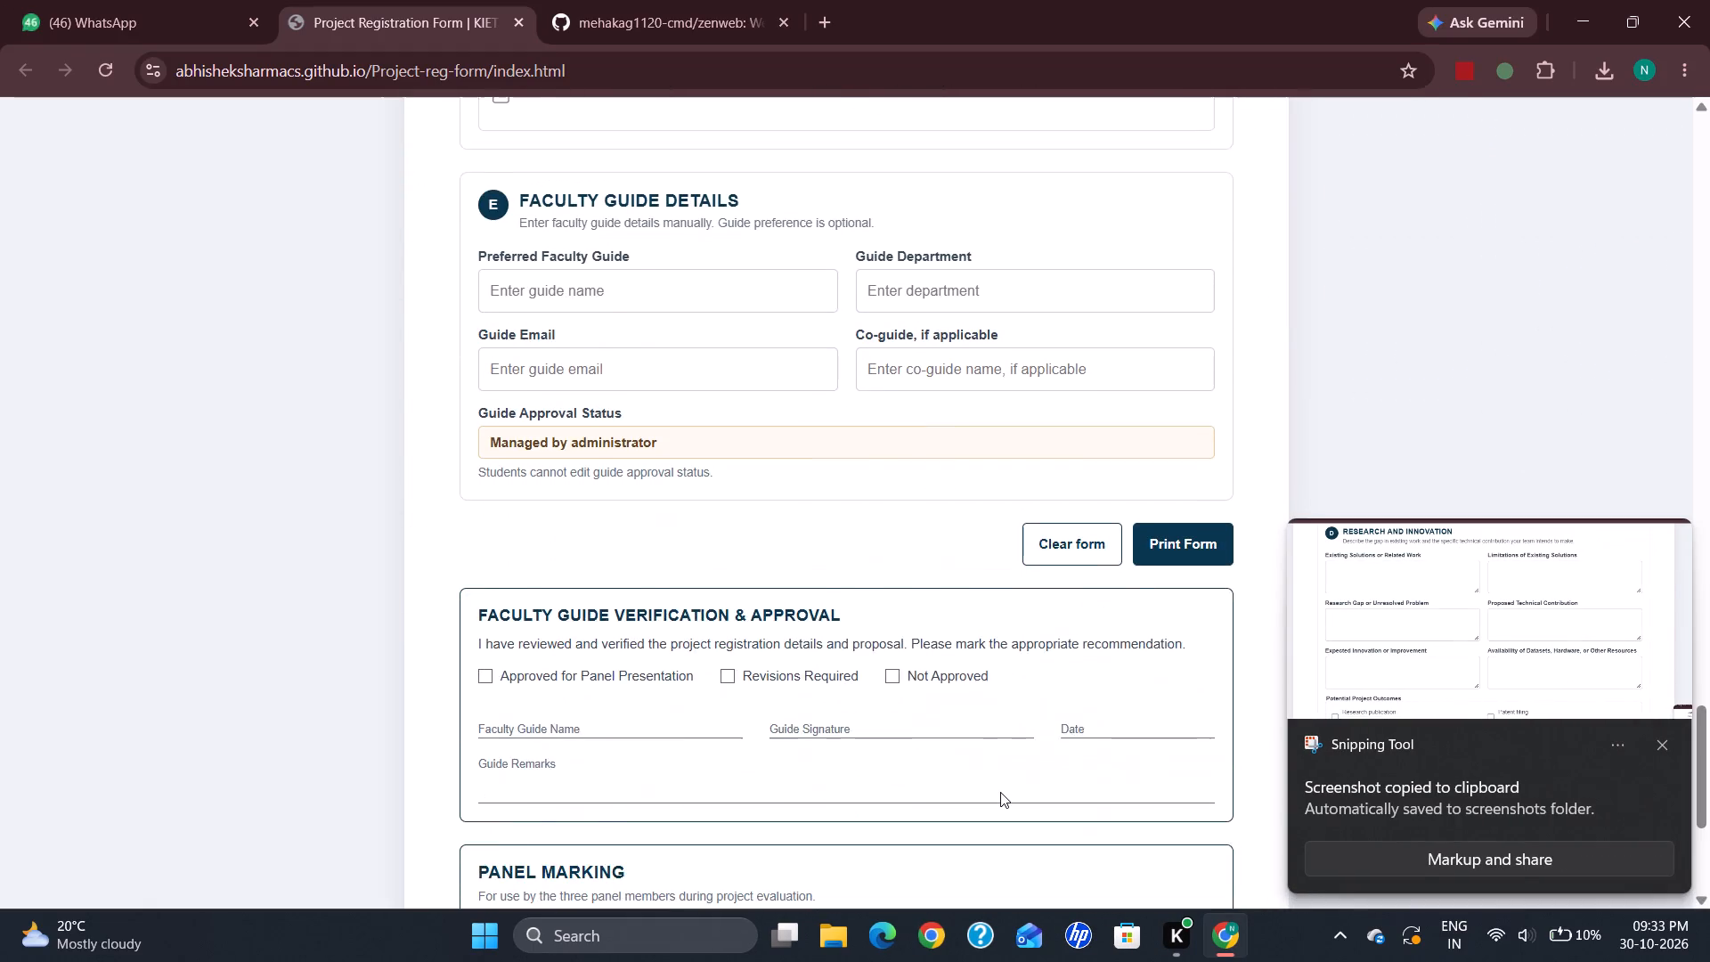
pyautogui.scroll(-4, 1000, 792)
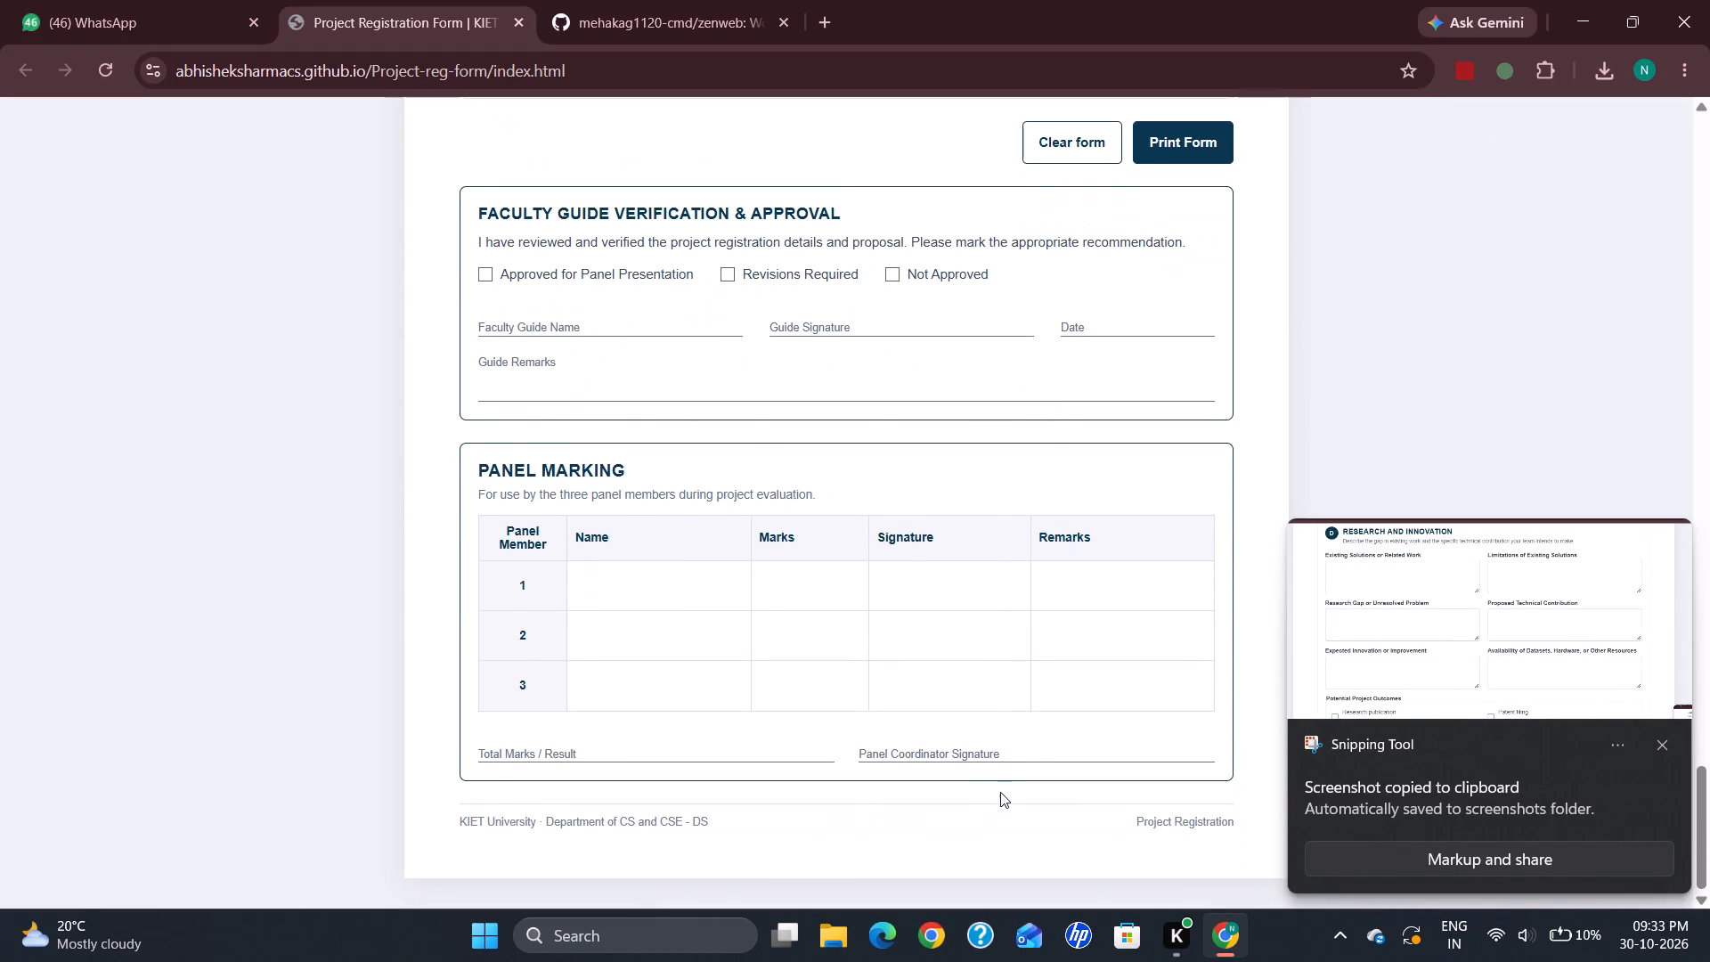
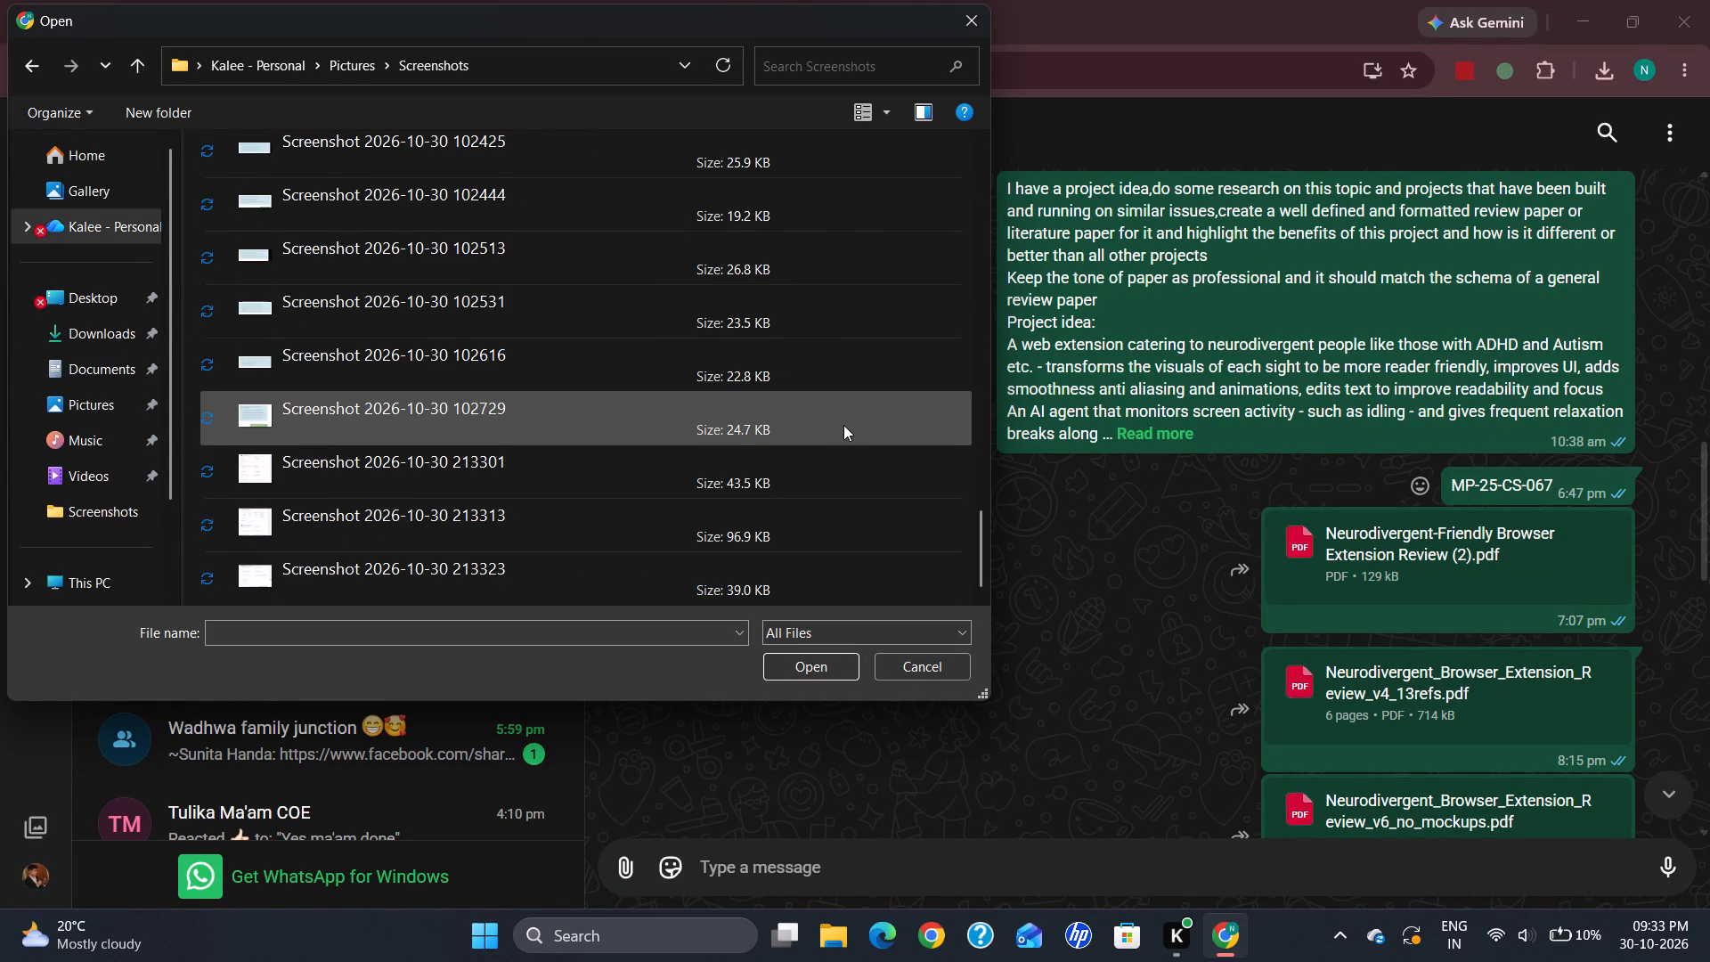
# Locate the newest form snips in the Screenshots folder for attaching to the open WhatsApp chat.
pyautogui.scroll(-5, 843, 425)
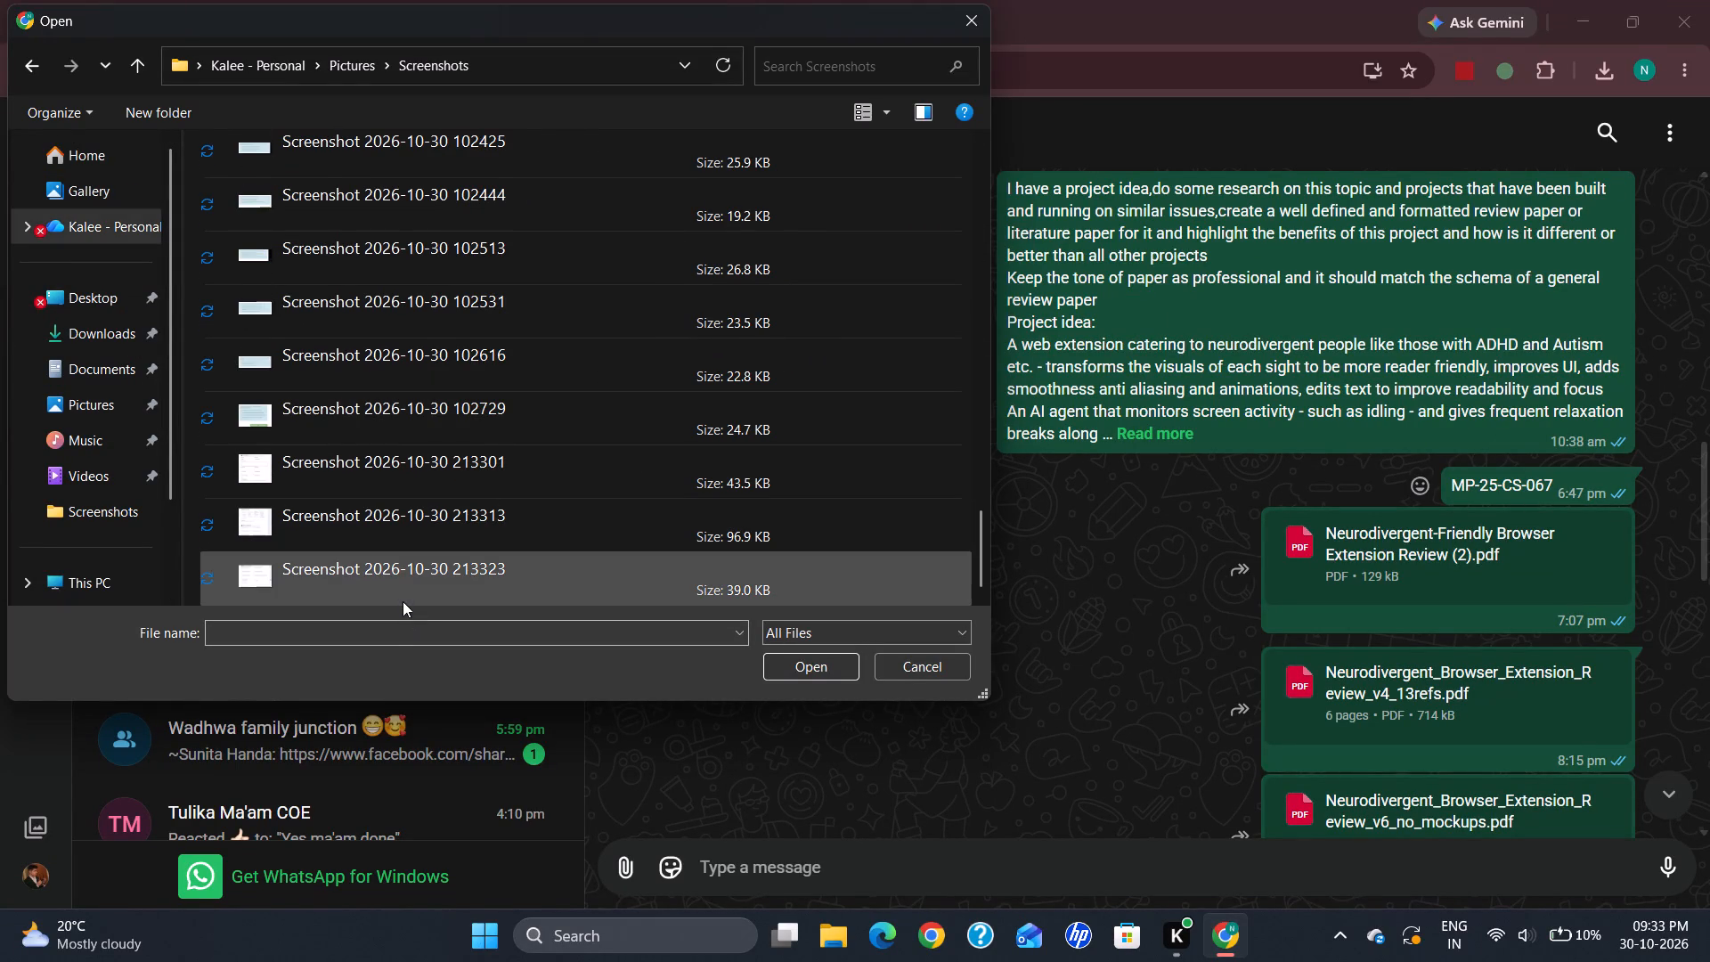
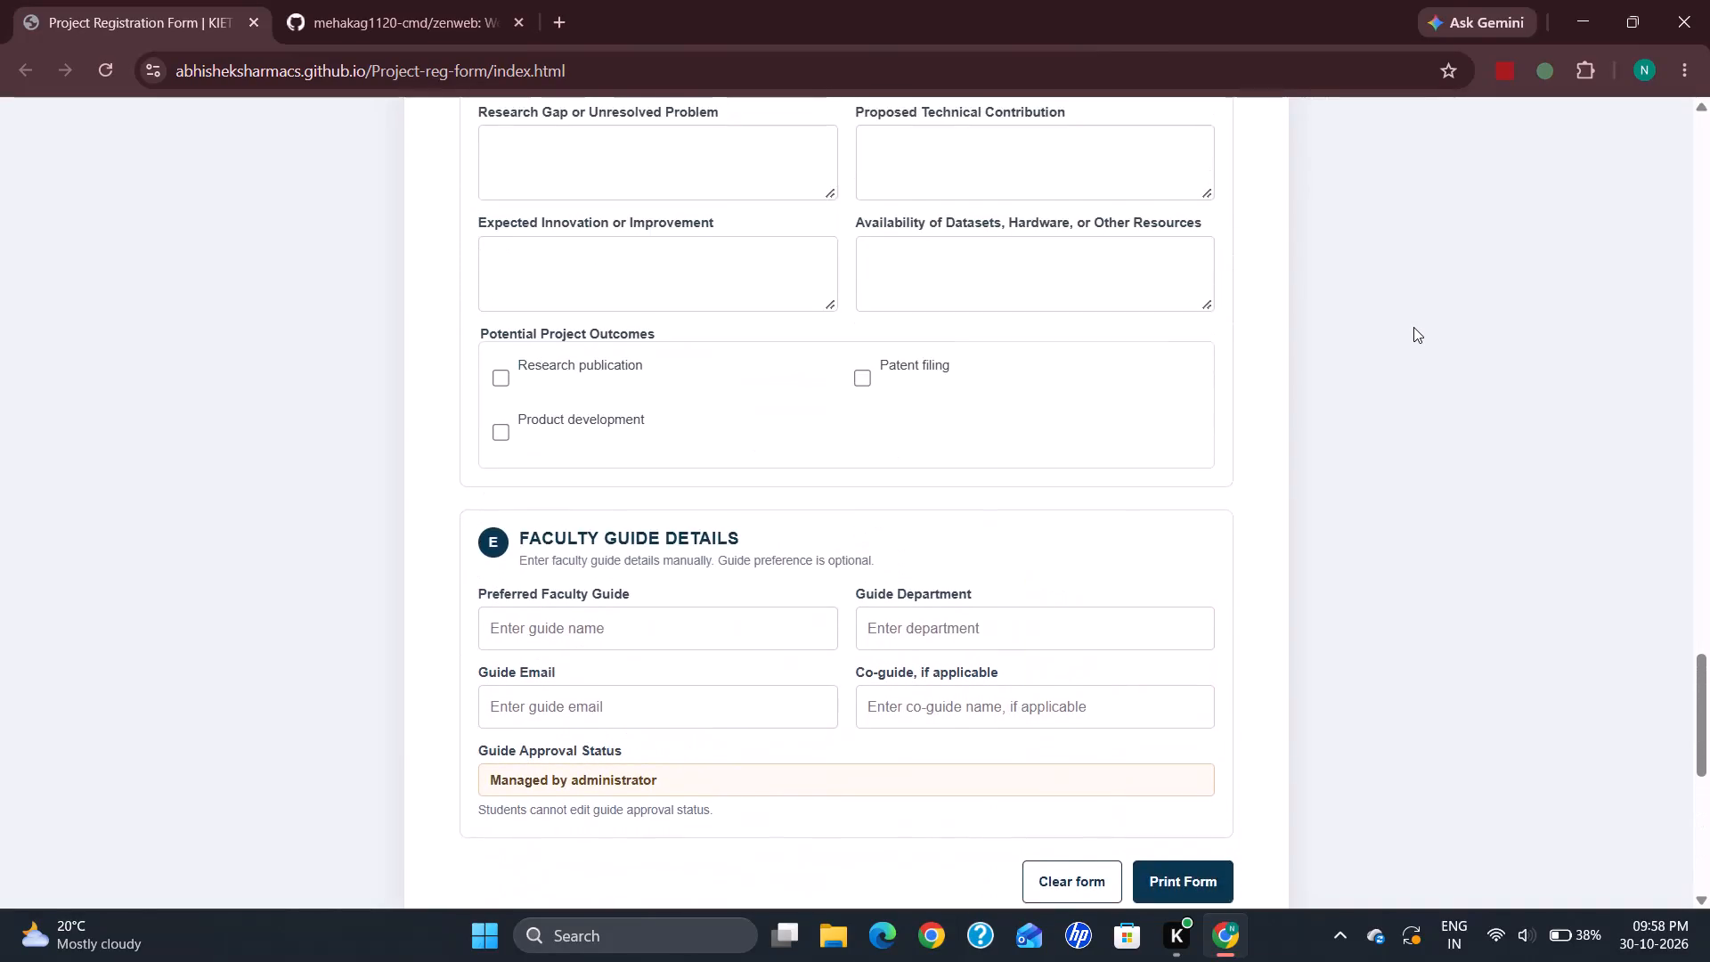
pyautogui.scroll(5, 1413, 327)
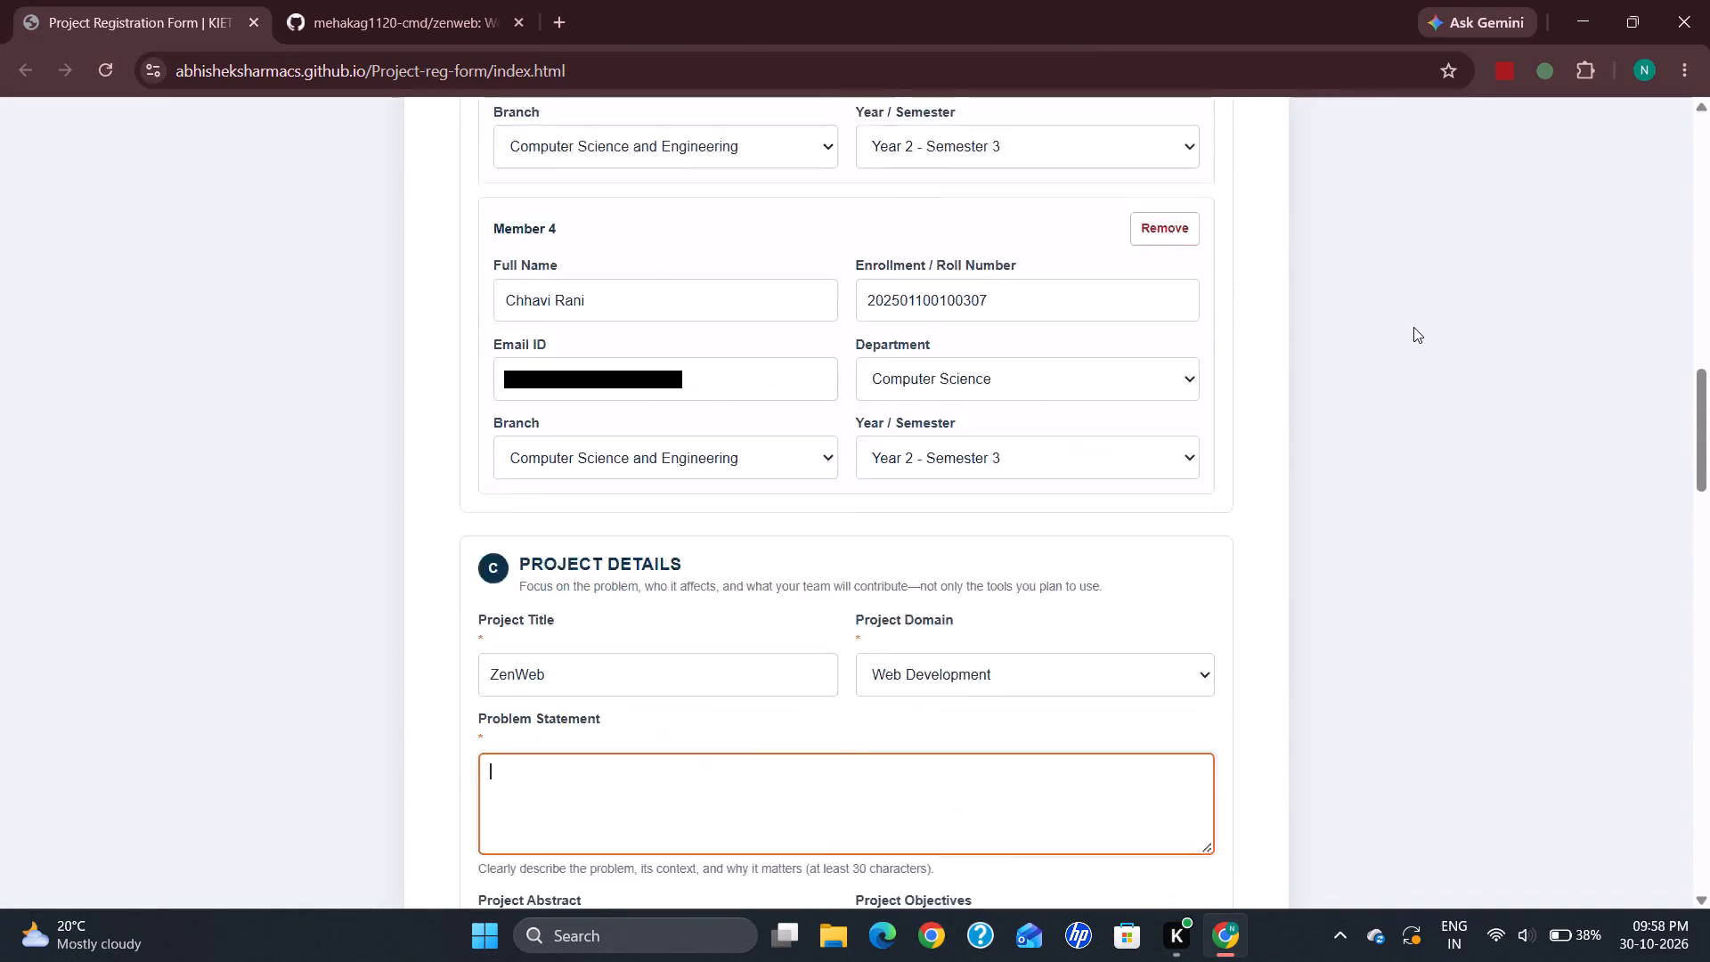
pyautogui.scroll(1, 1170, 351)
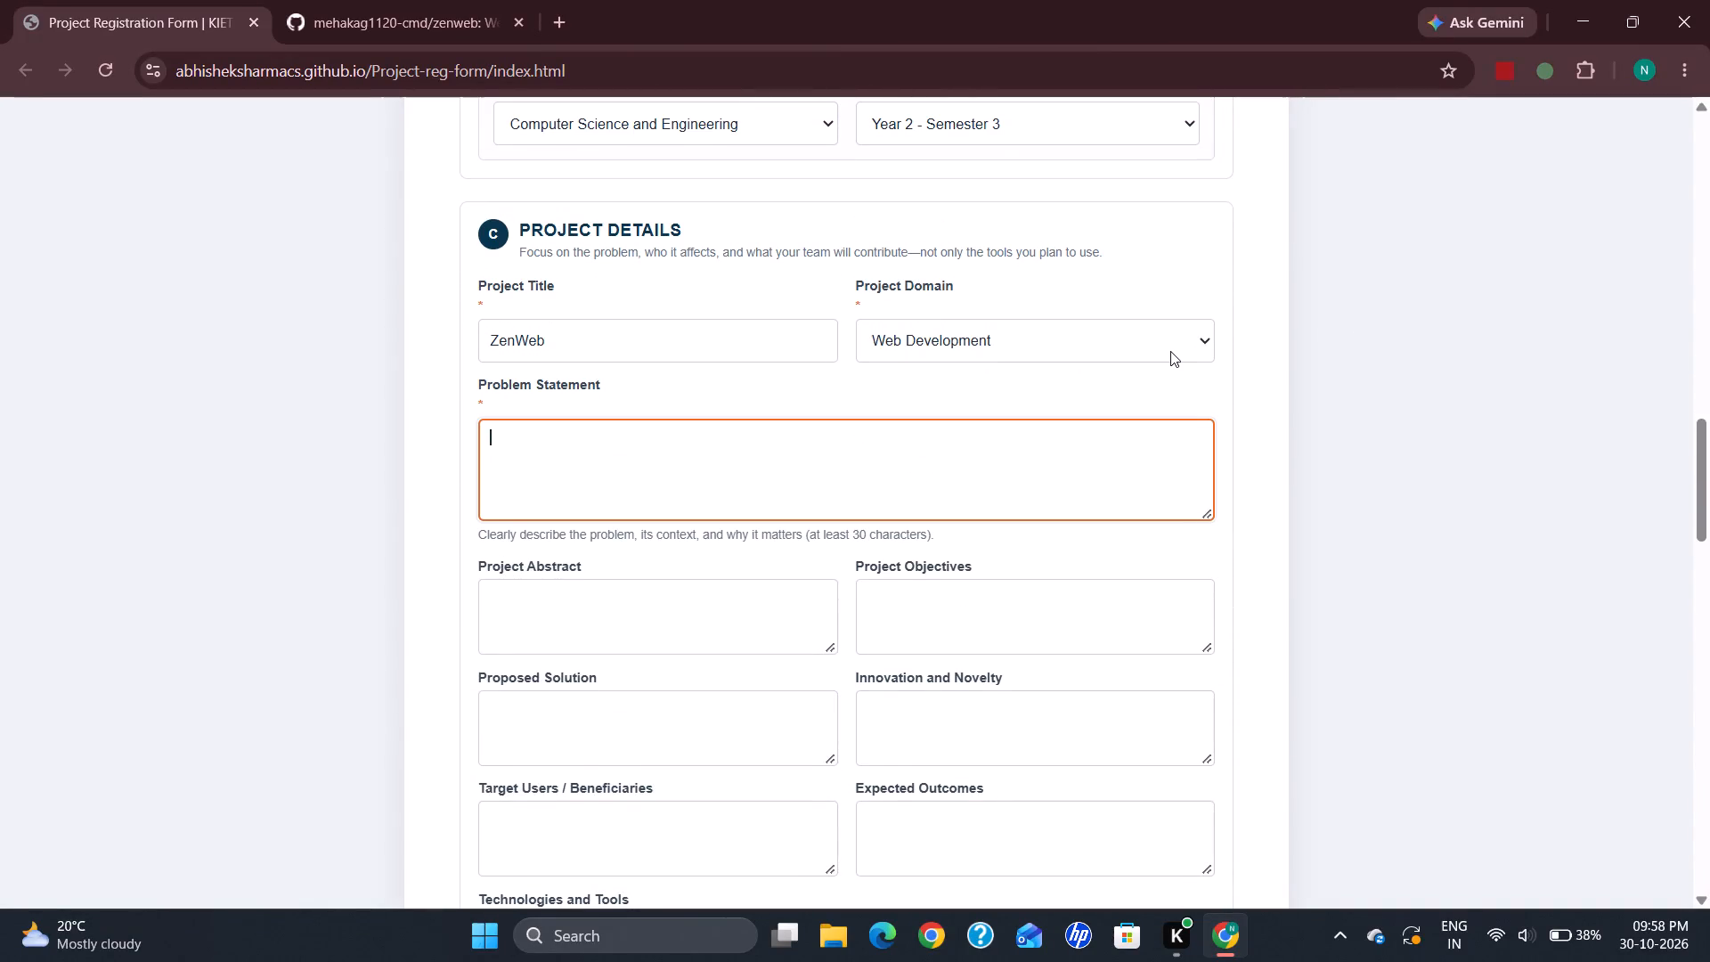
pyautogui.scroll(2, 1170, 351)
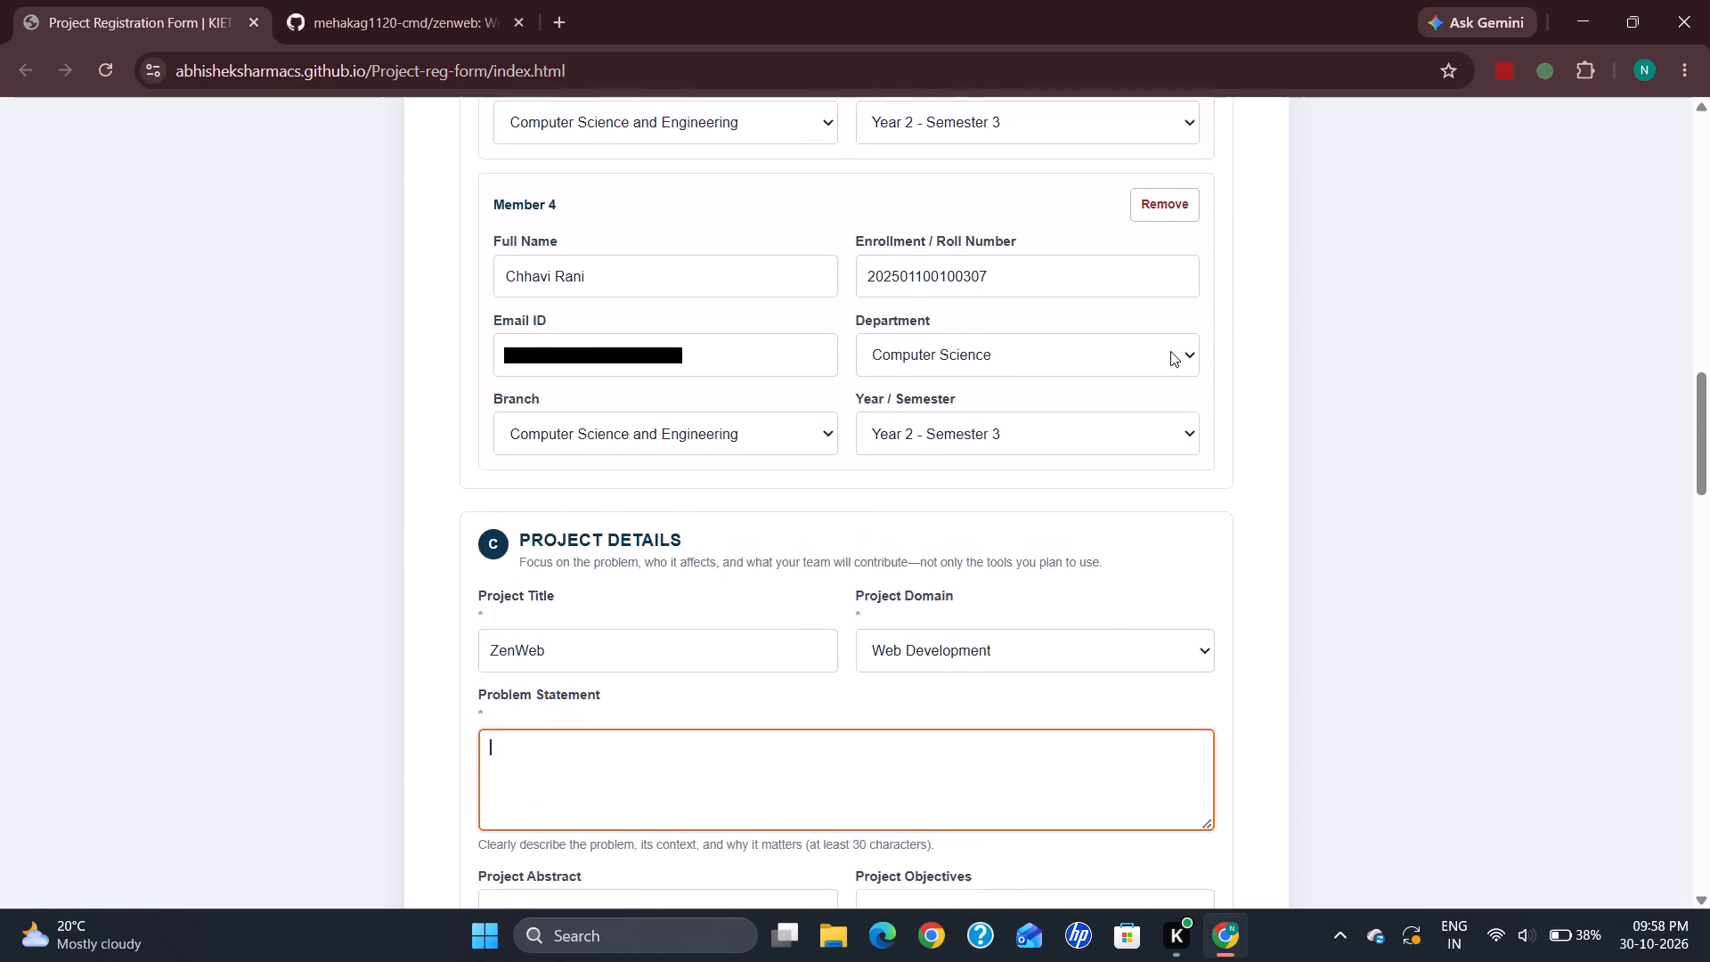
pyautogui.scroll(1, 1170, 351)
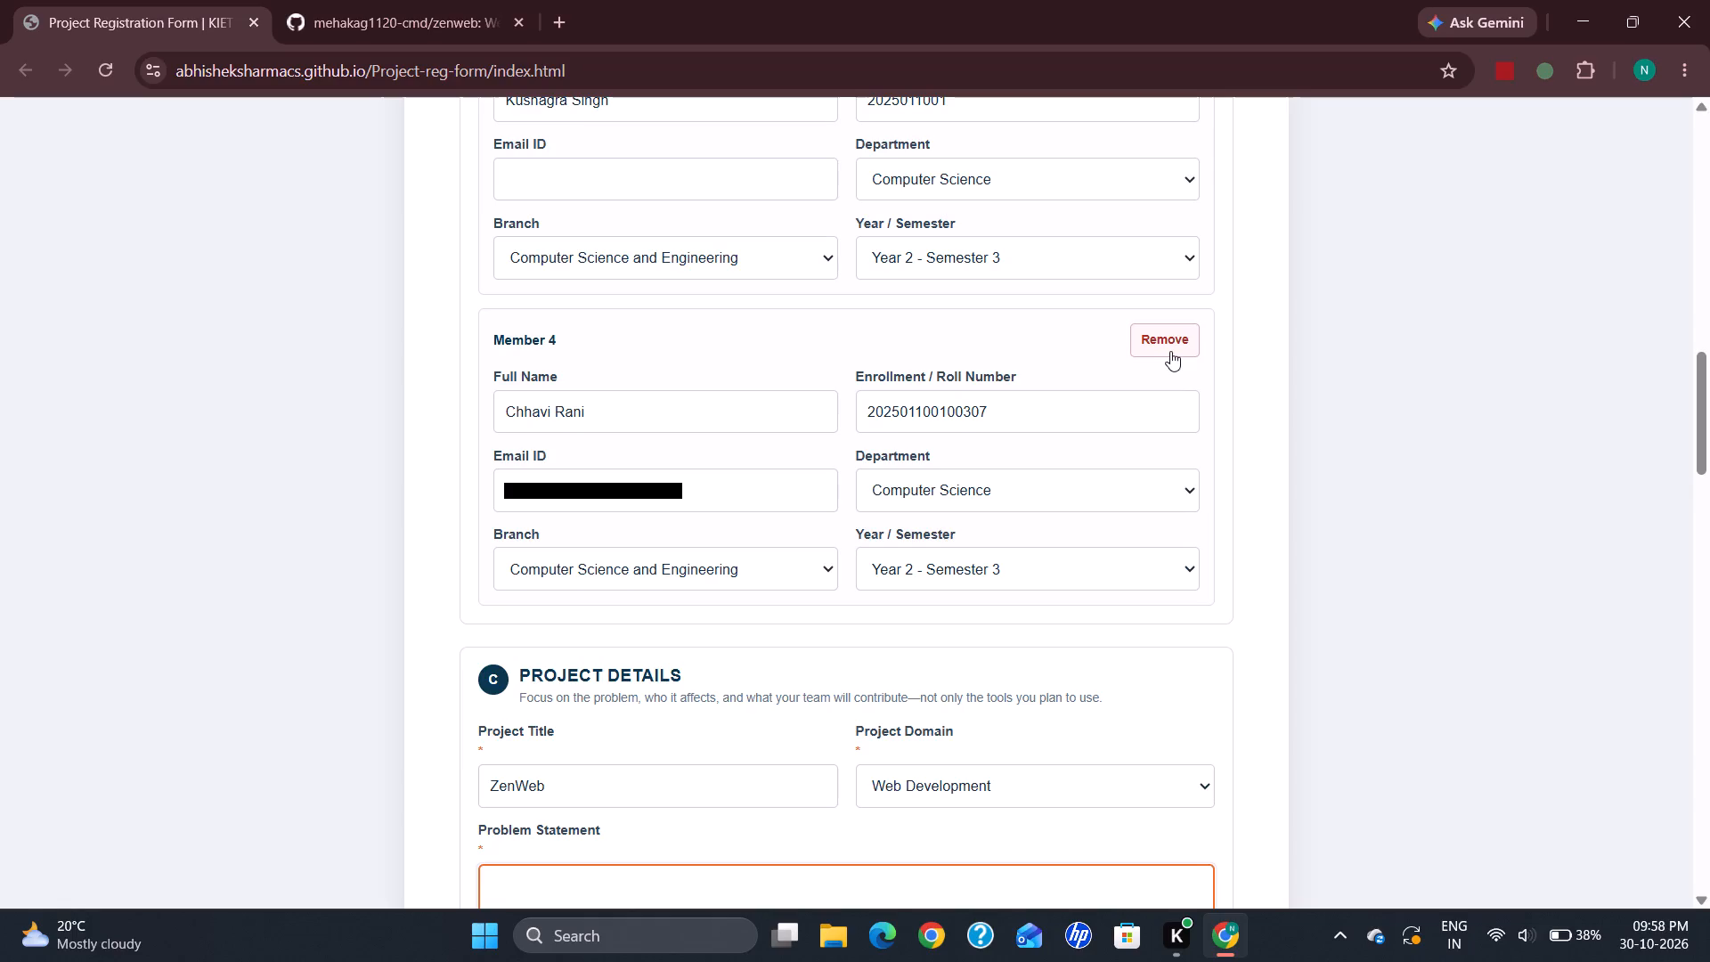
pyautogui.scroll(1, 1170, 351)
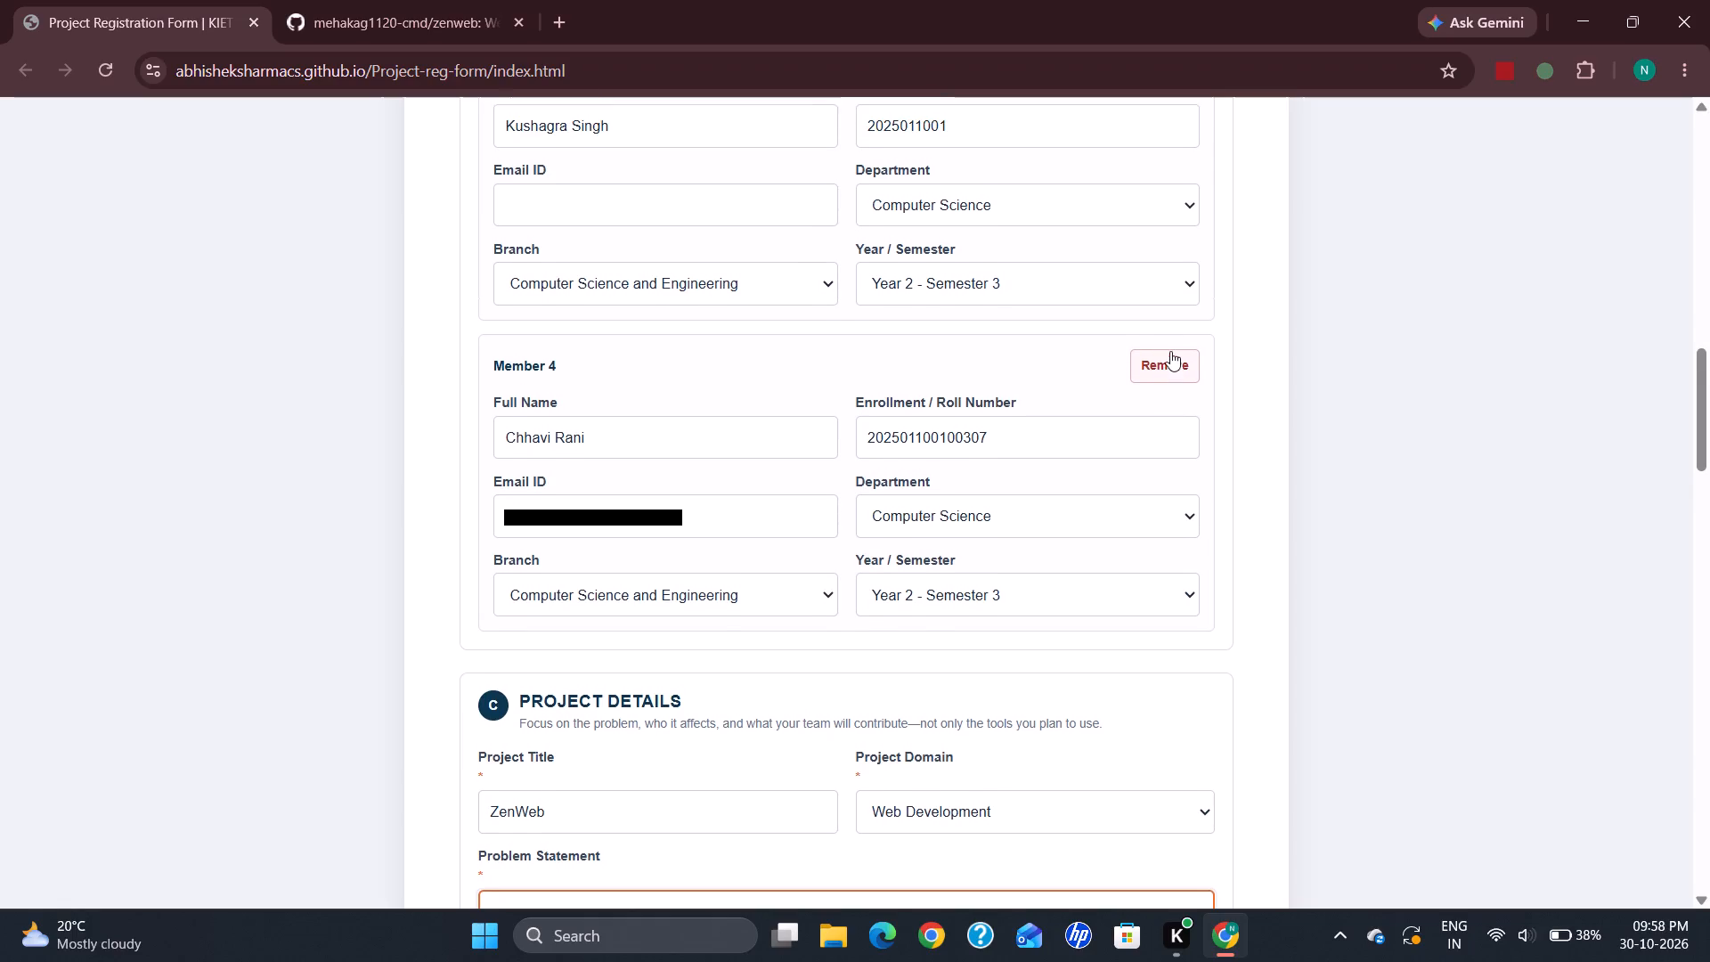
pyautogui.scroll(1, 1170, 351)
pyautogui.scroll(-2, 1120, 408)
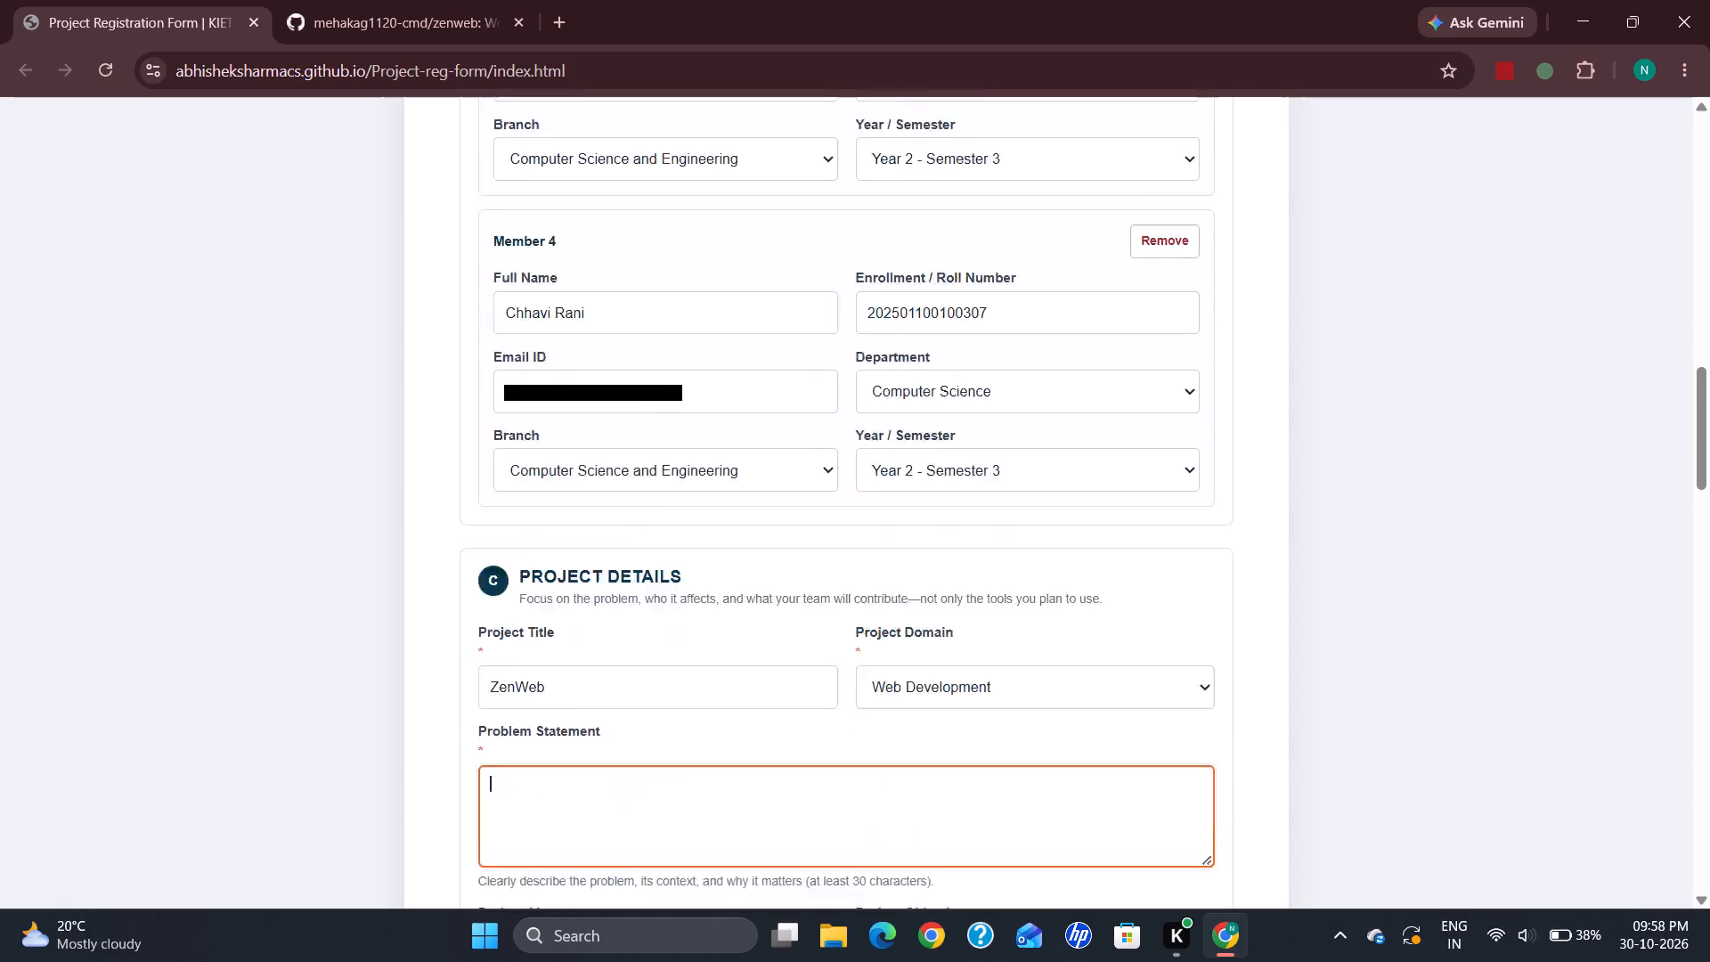
# Open WhatsApp Web in a new browser tab.
pyautogui.scroll(-2, 1120, 408)
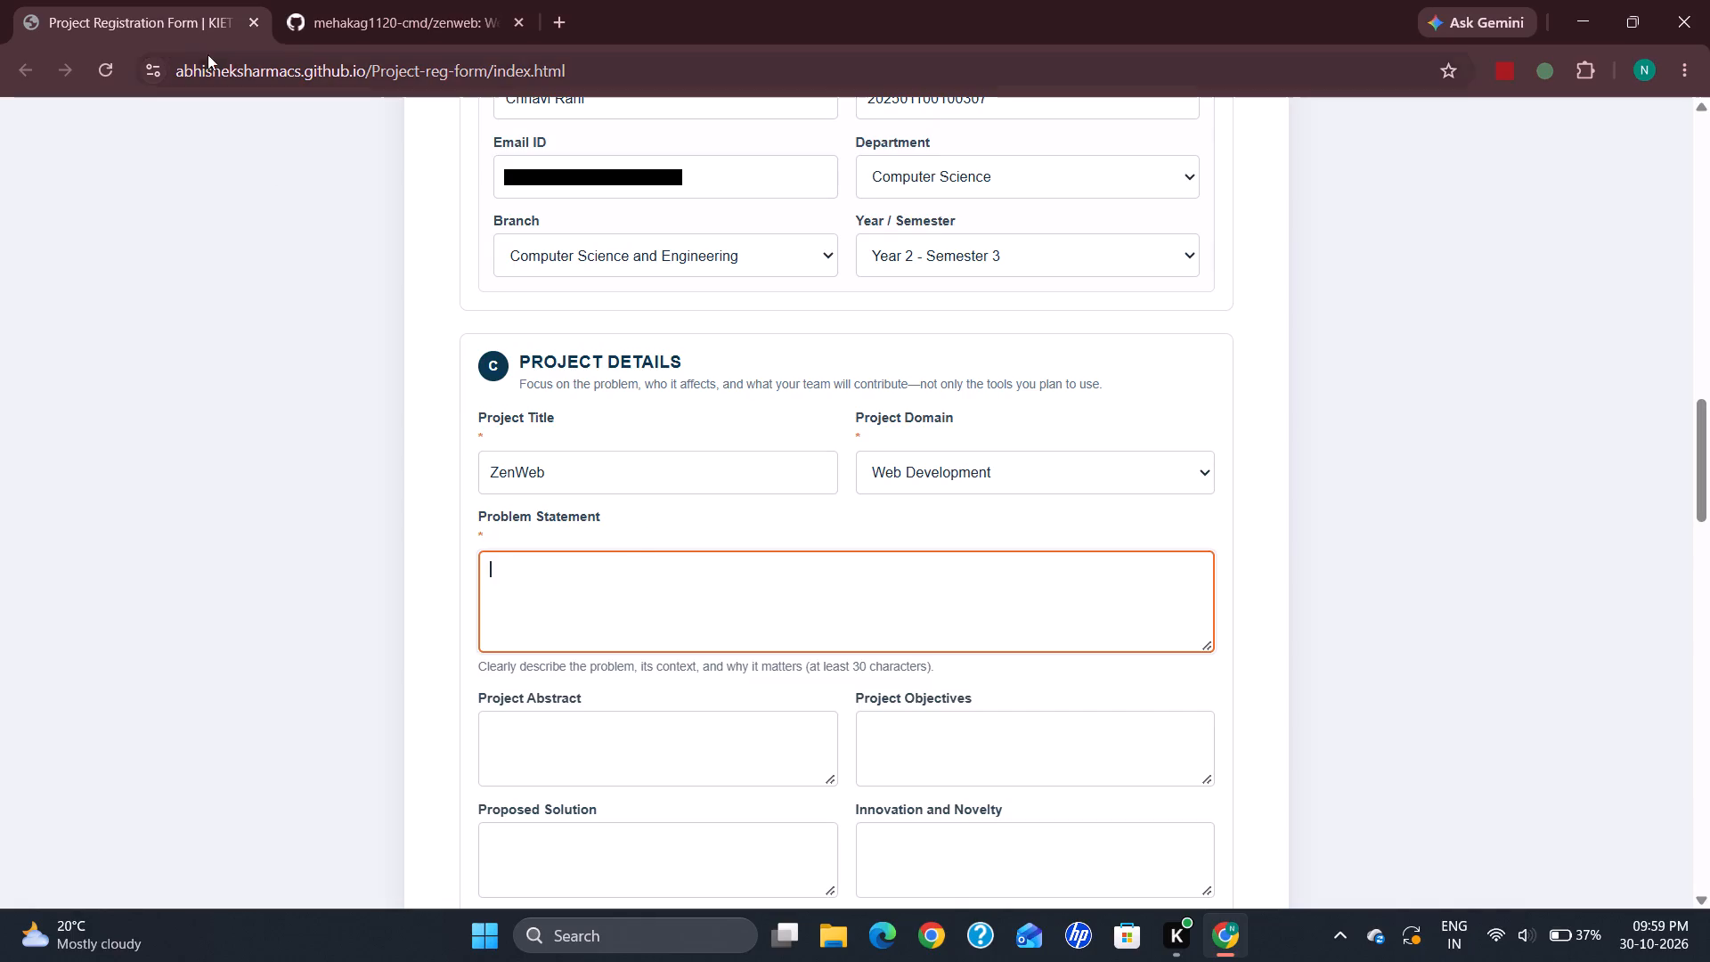
pyautogui.click(582, 29)
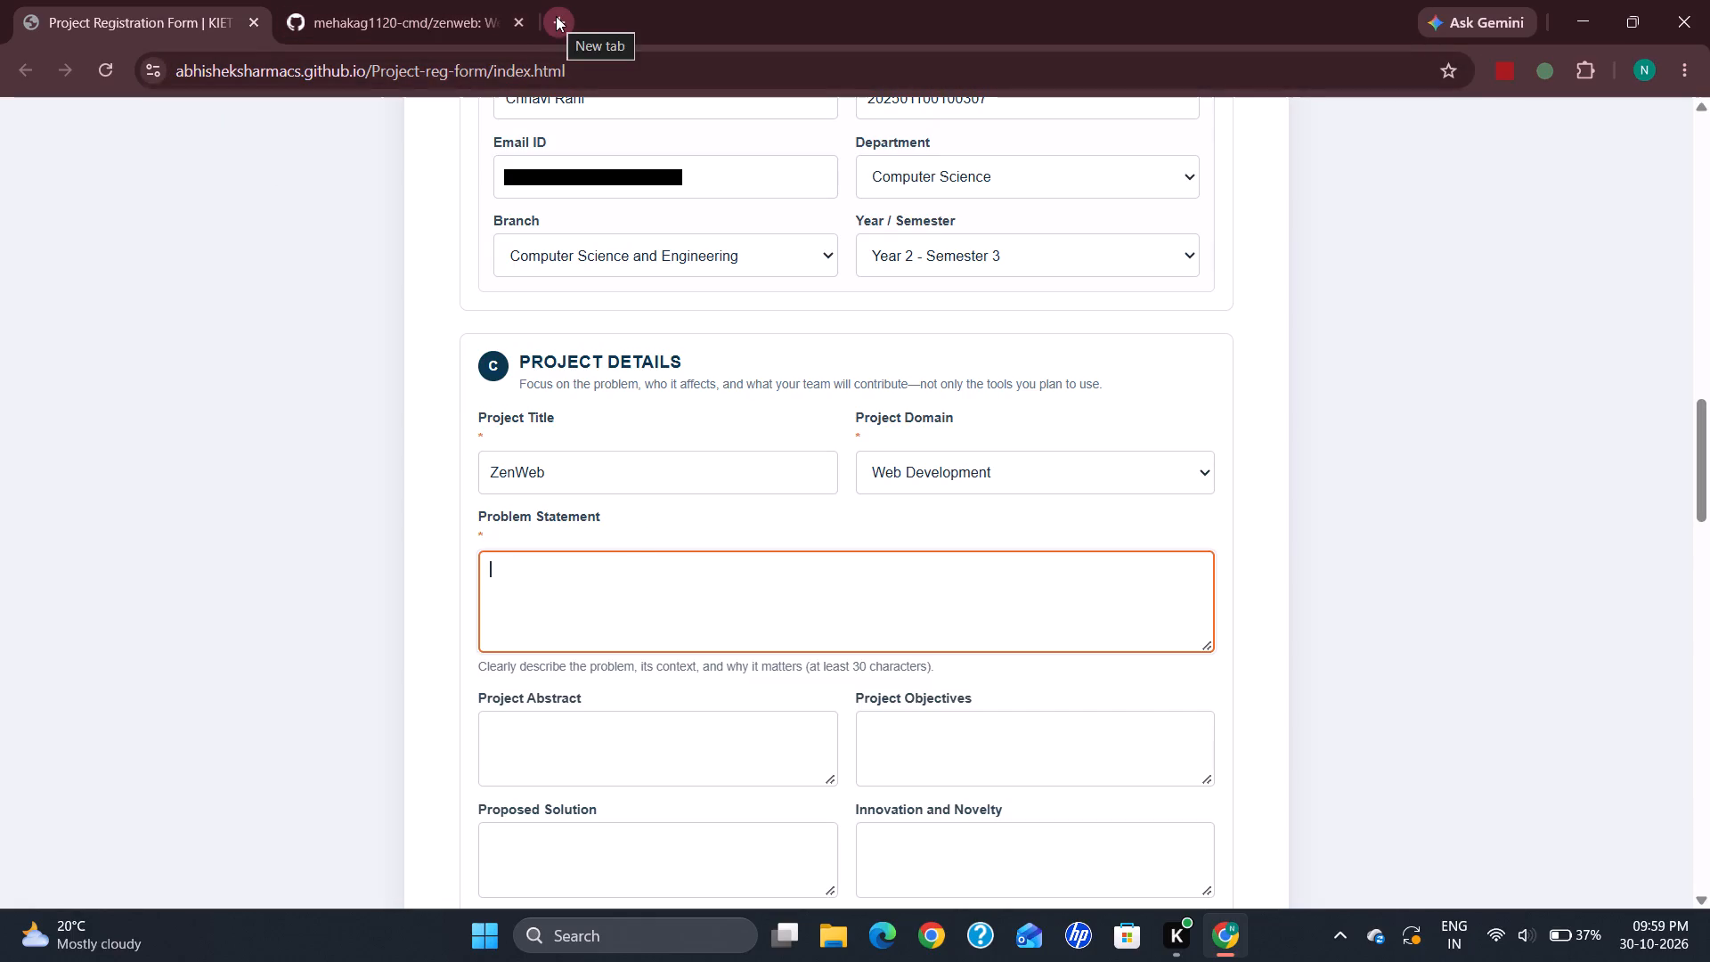
pyautogui.click(556, 16)
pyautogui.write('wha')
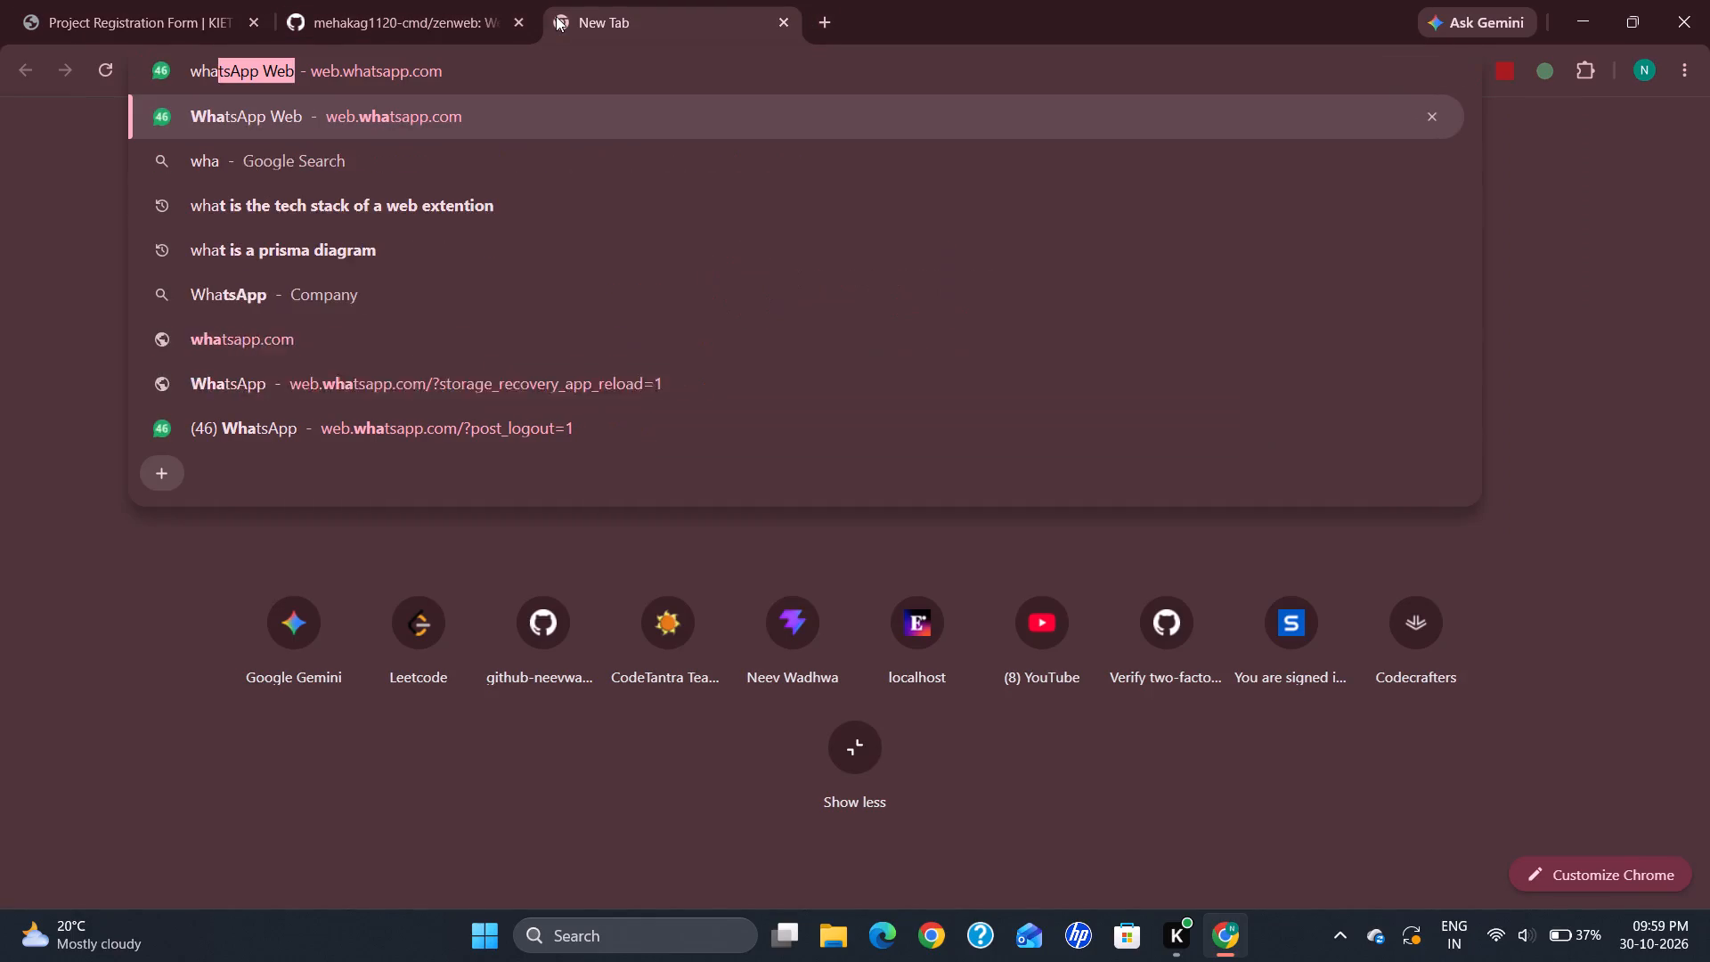
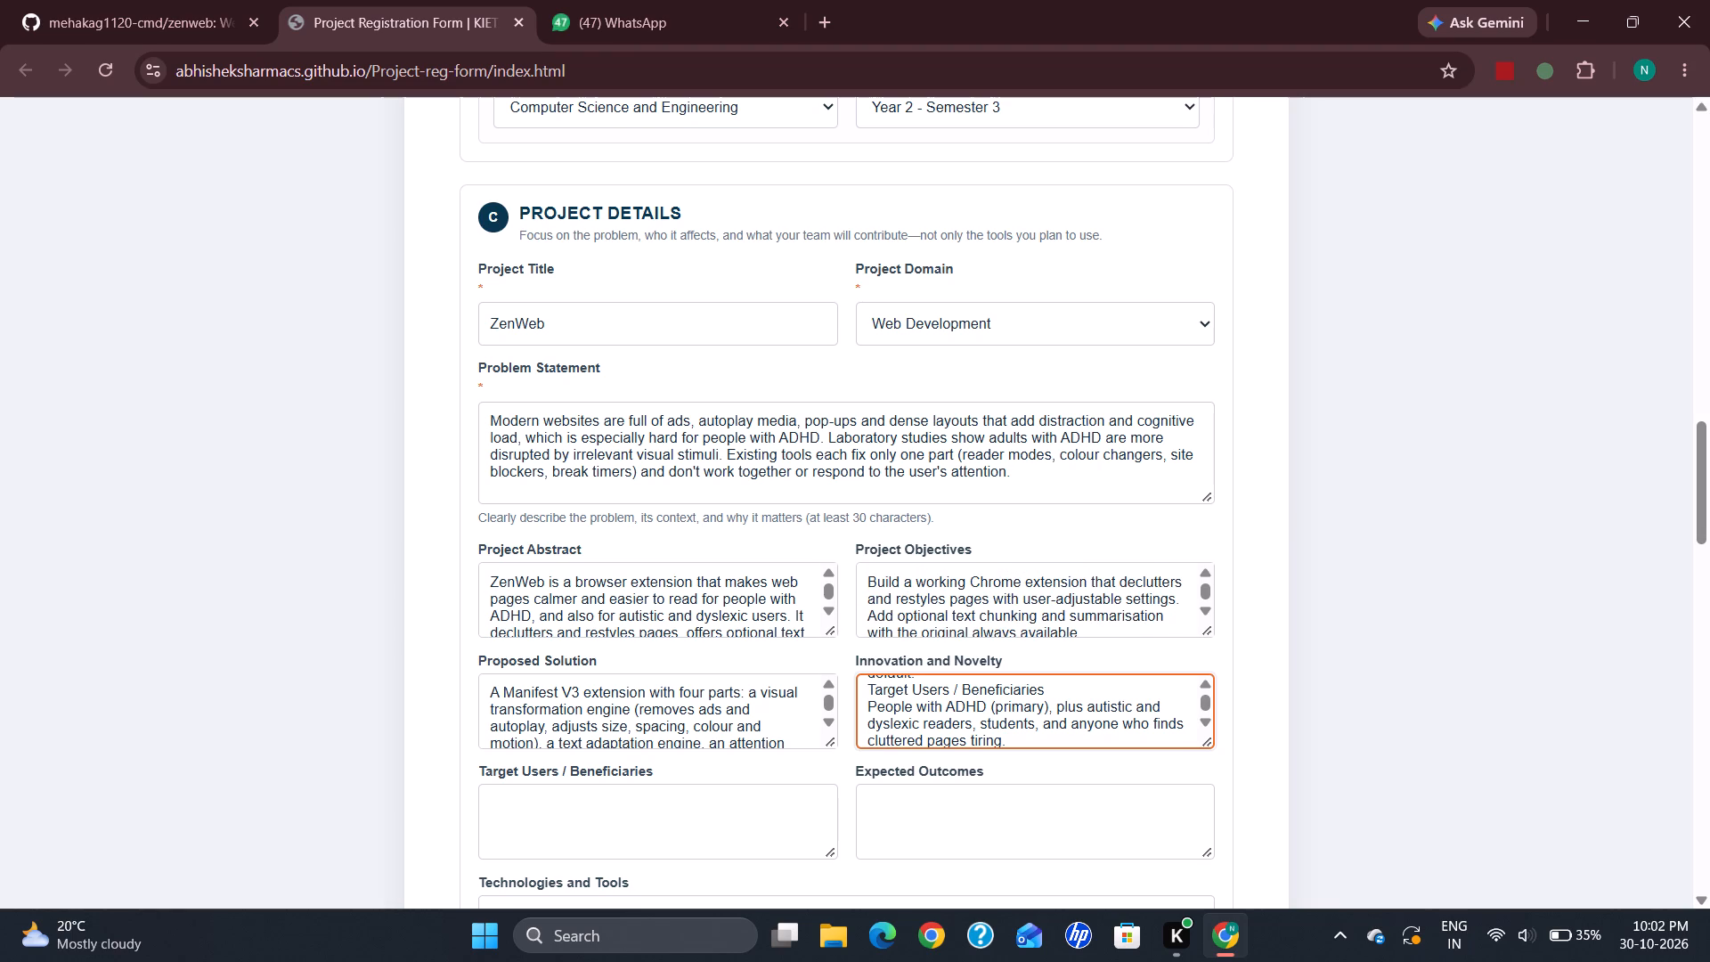
# Number the first four entries in Project Objectives by adding "1.", "2.", "3." and "4." at the start of each objective.
pyautogui.write('1.')
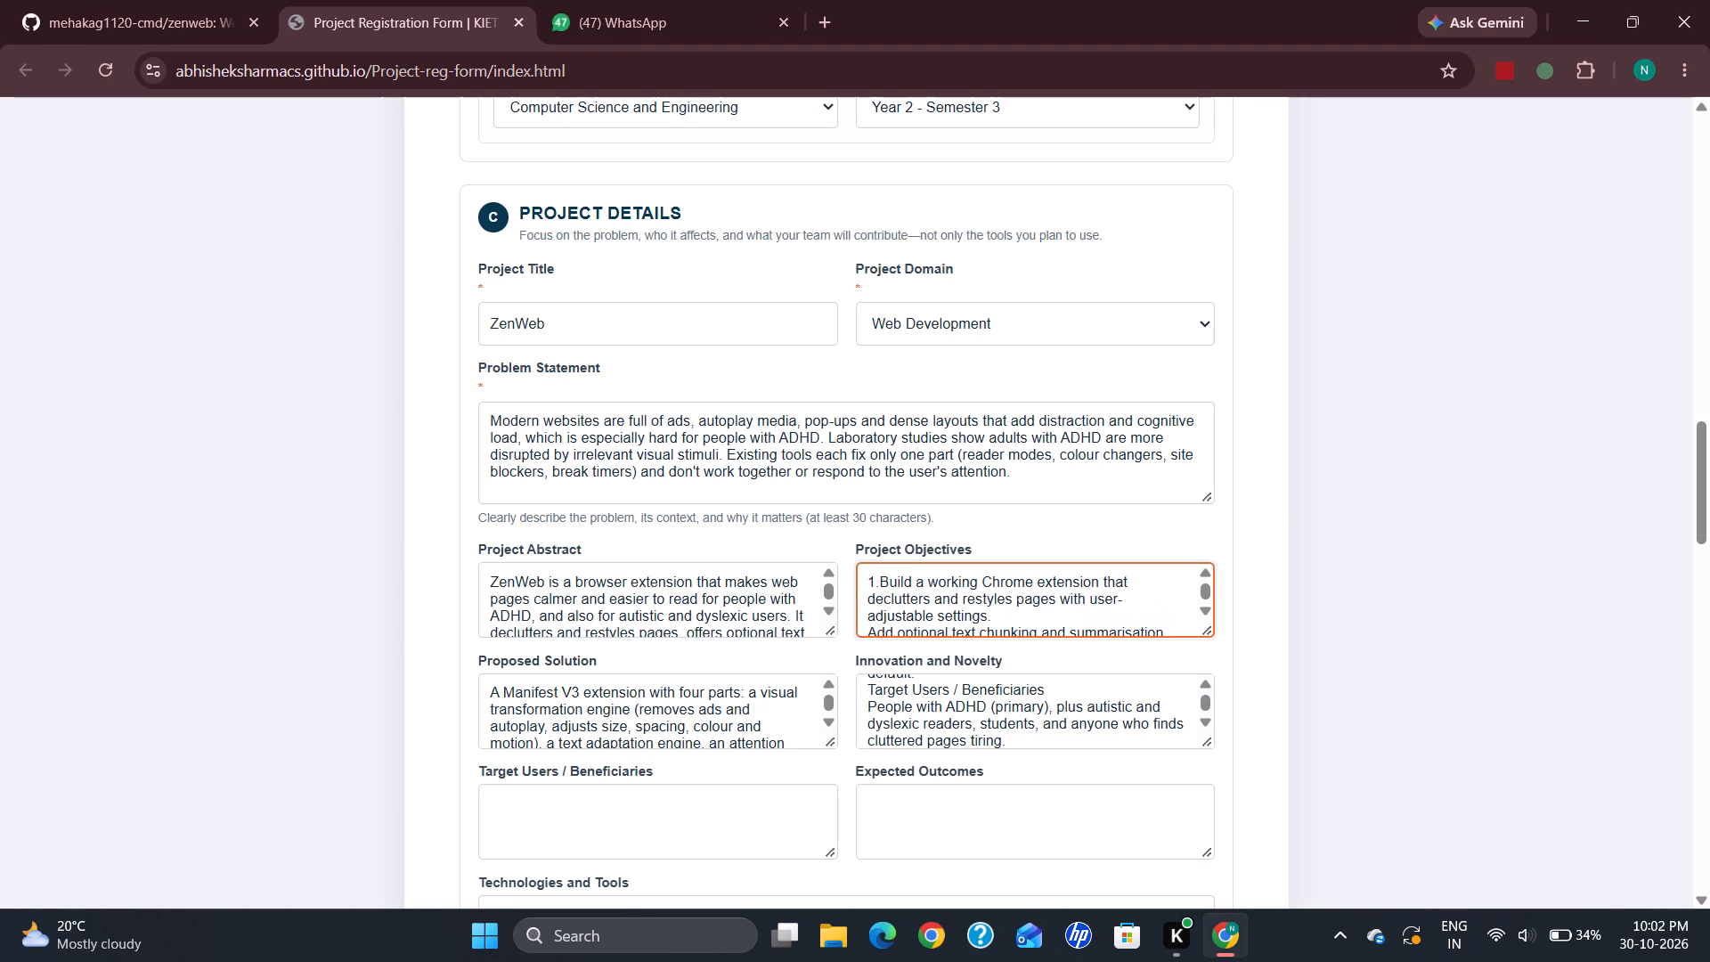
pyautogui.scroll(-1, 890, 613)
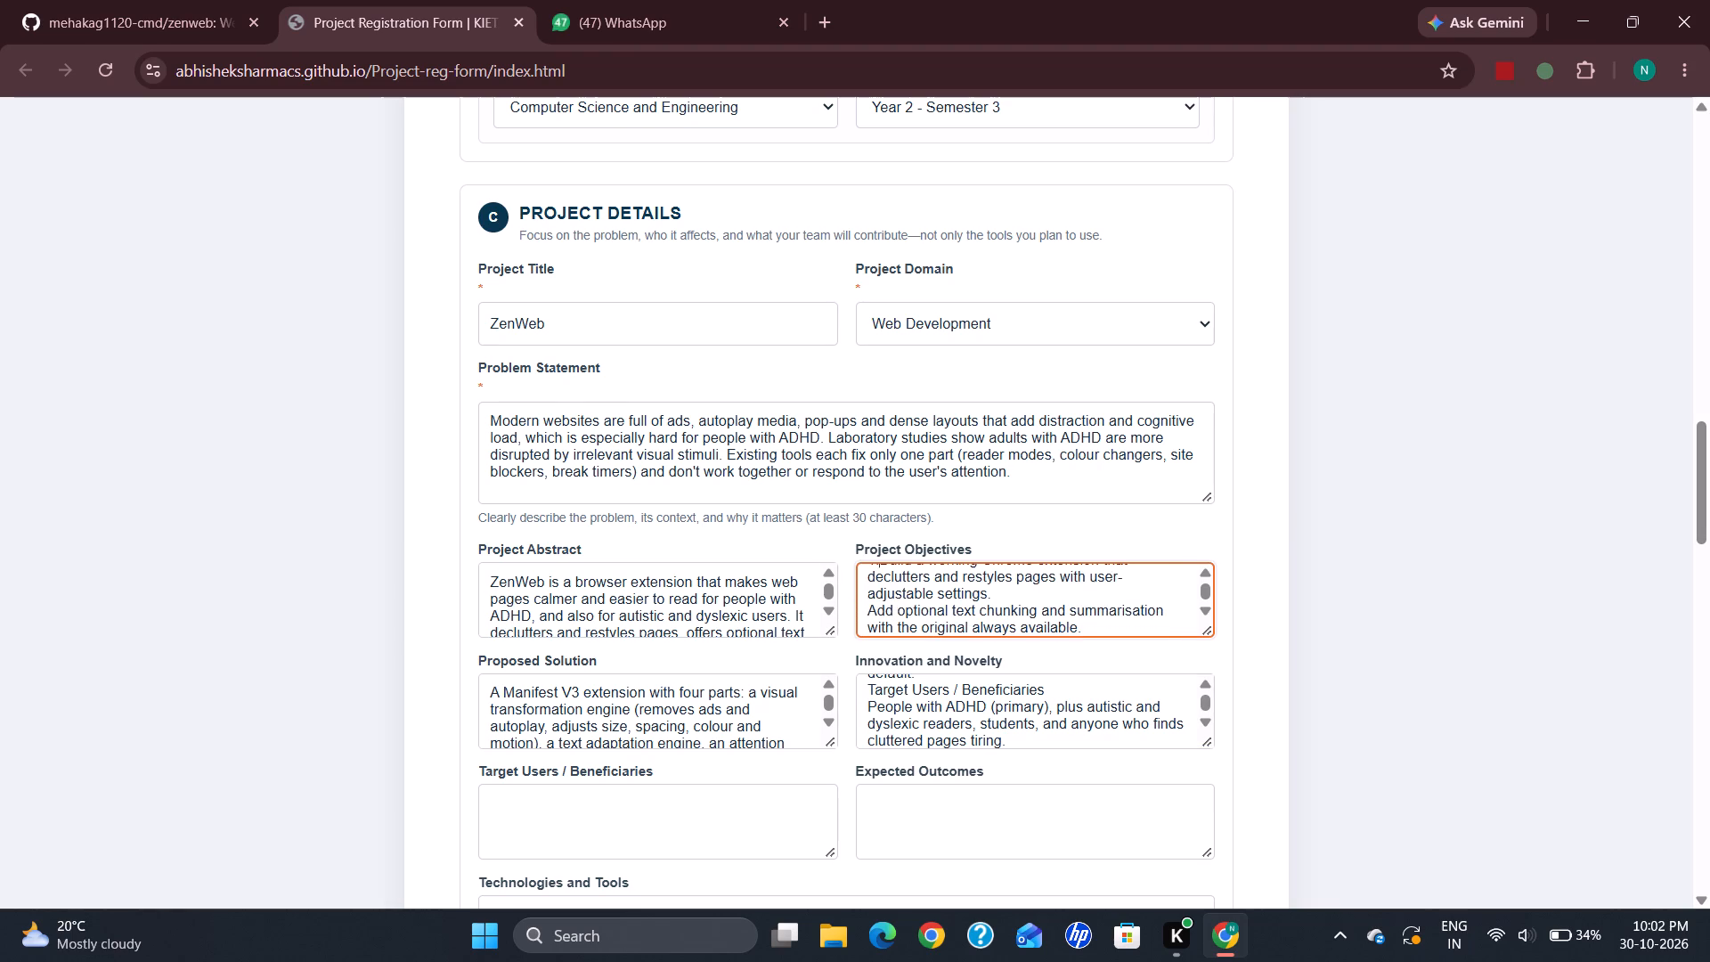
pyautogui.click(866, 611)
pyautogui.write('2.')
pyautogui.scroll(-1, 866, 611)
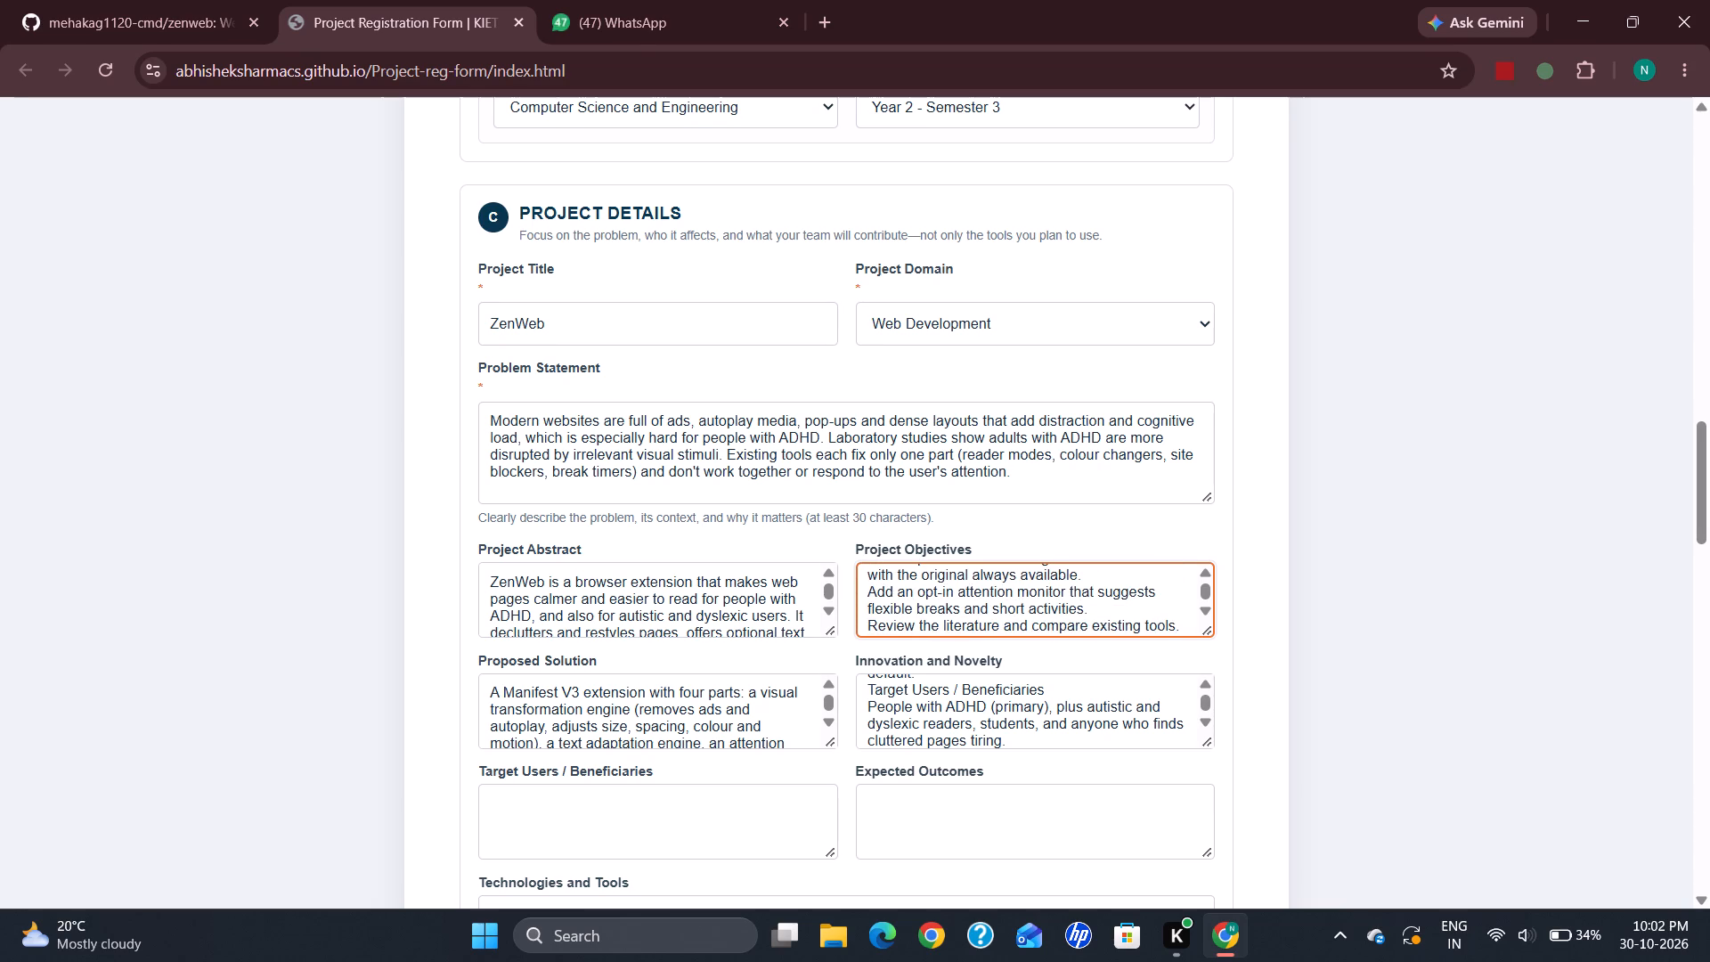
pyautogui.click(865, 597)
pyautogui.press('3')
pyautogui.press('.')
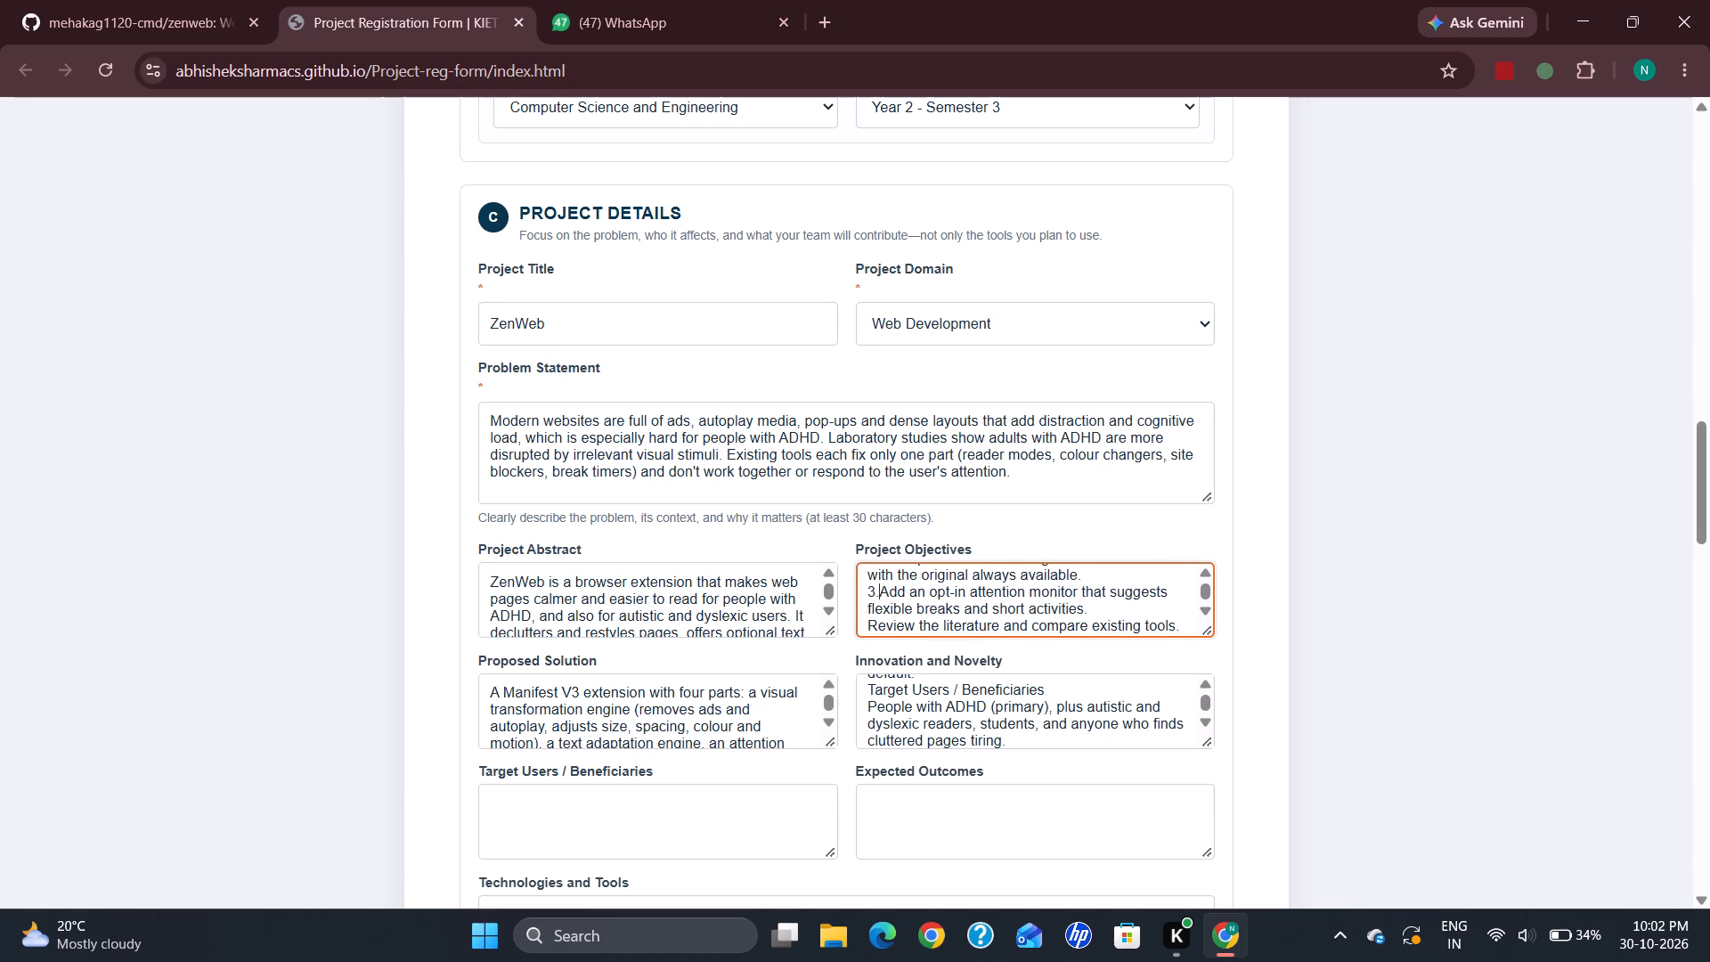
pyautogui.scroll(-1, 865, 597)
pyautogui.click(870, 599)
pyautogui.write('4.')
pyautogui.scroll(-1, 870, 599)
pyautogui.scroll(-1, 918, 726)
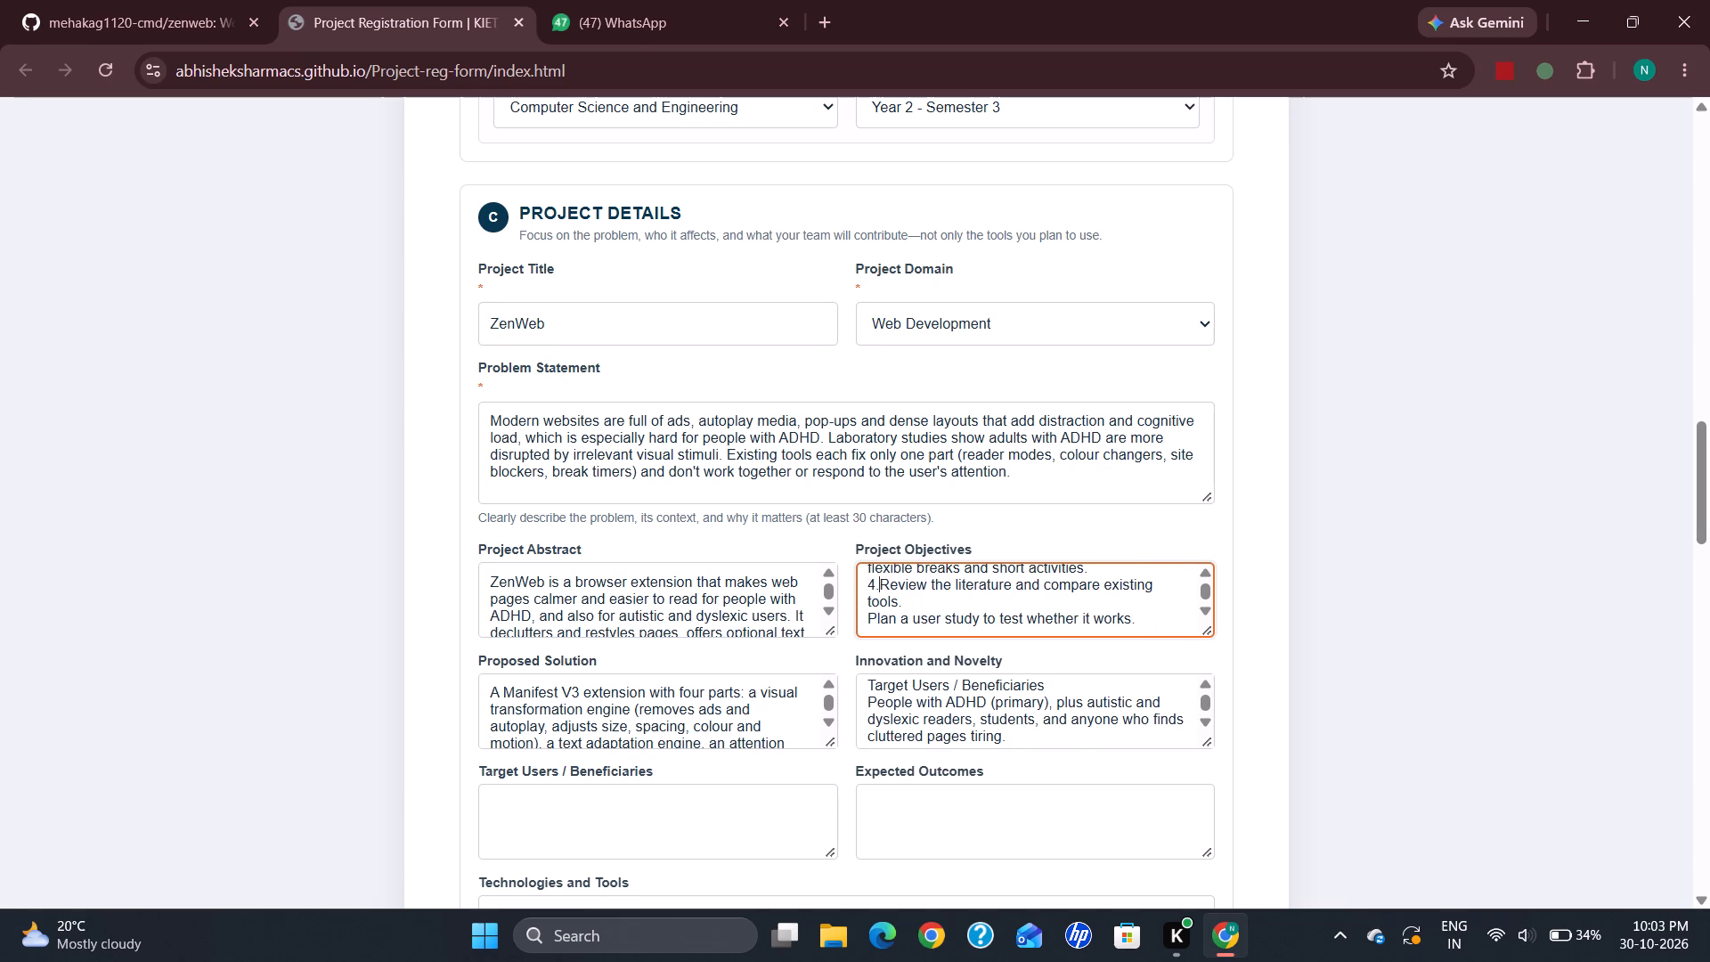
pyautogui.scroll(-1, 918, 726)
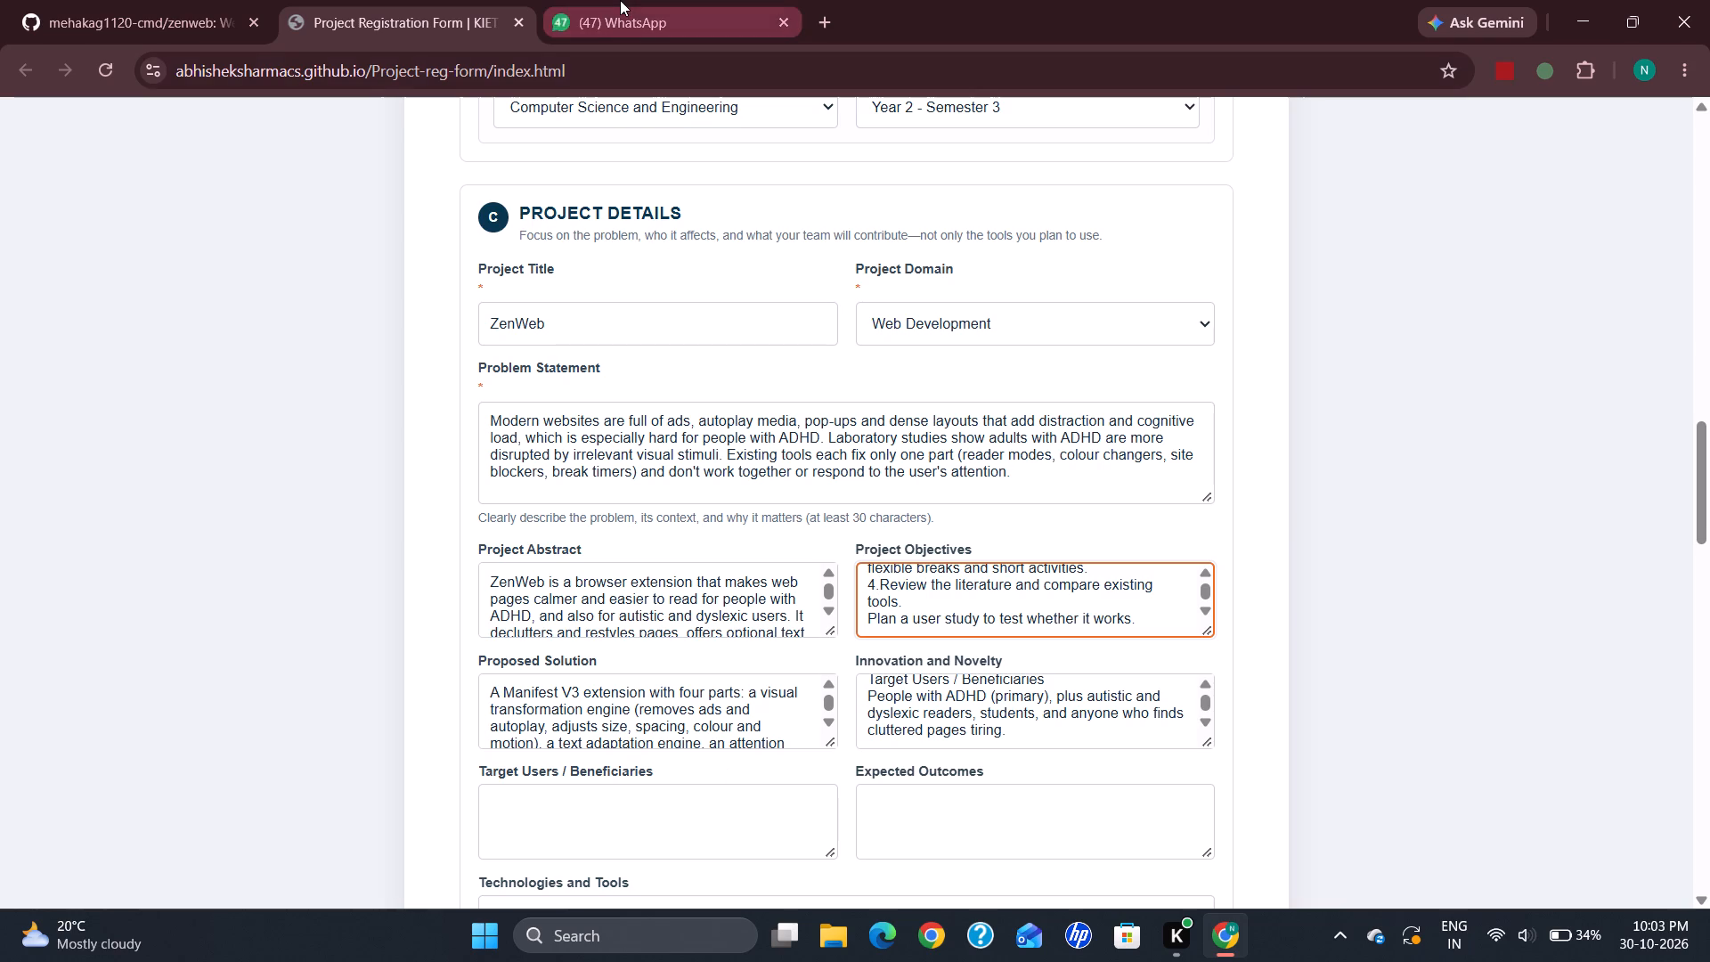
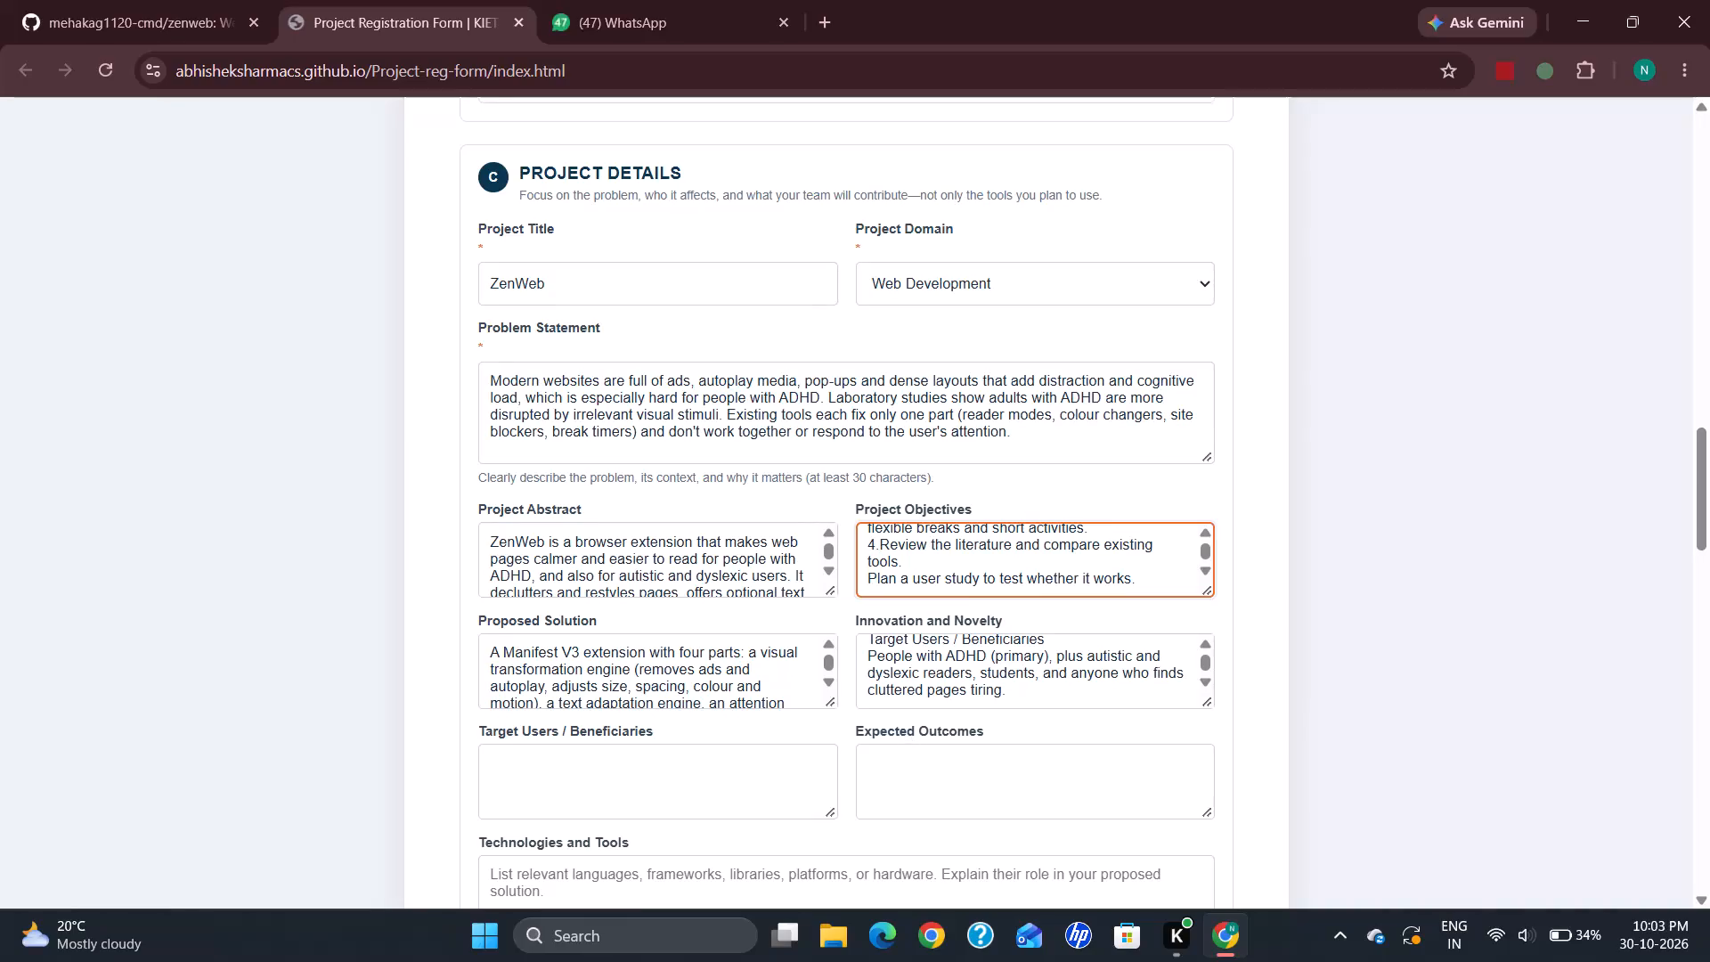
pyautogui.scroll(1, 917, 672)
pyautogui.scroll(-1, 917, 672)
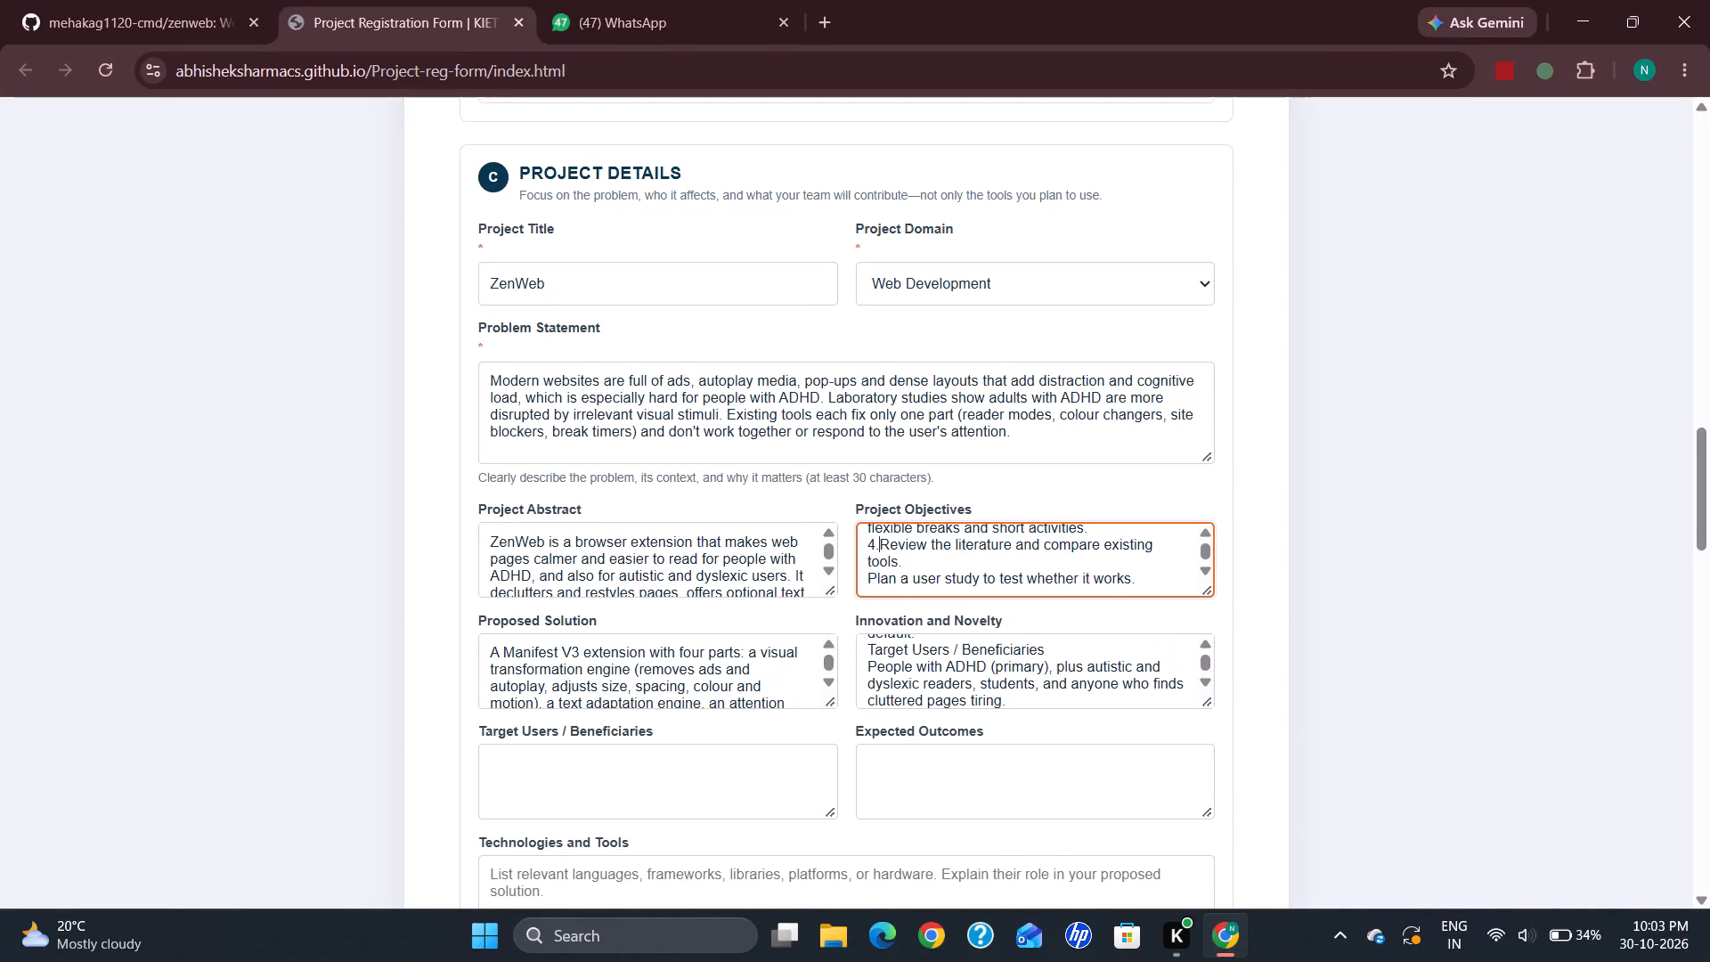
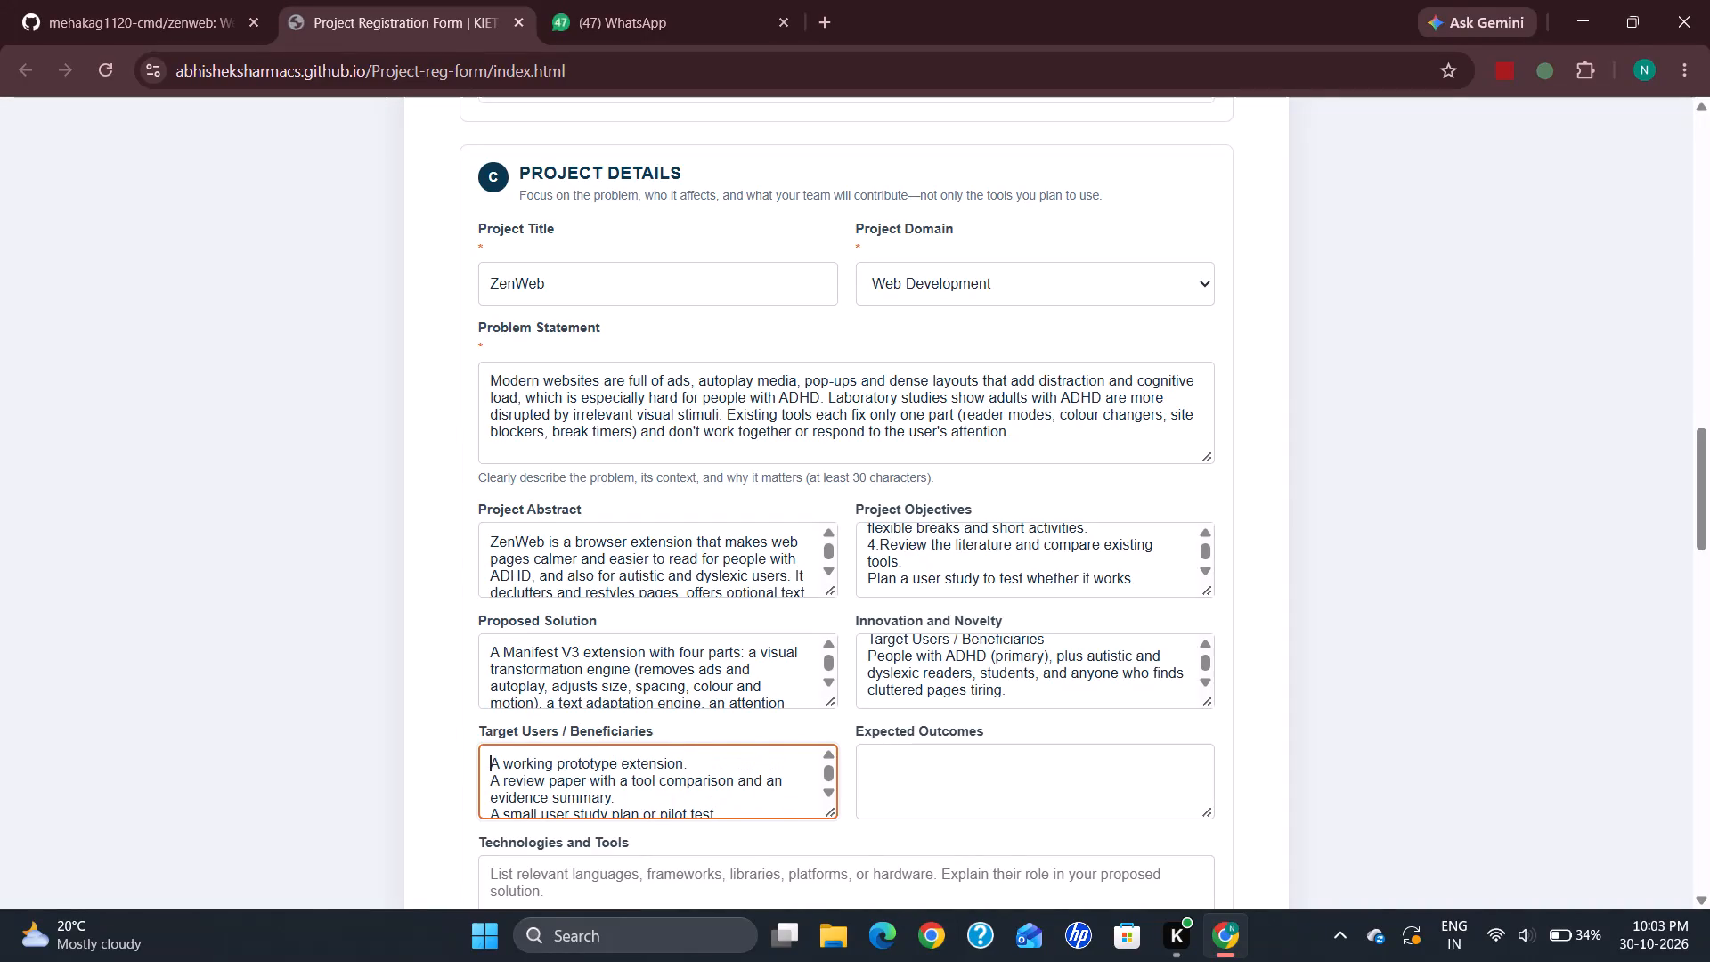
# Number the first three entries in Target Users / Beneficiaries by adding "1.", "2." and "3." at the start of each entry.
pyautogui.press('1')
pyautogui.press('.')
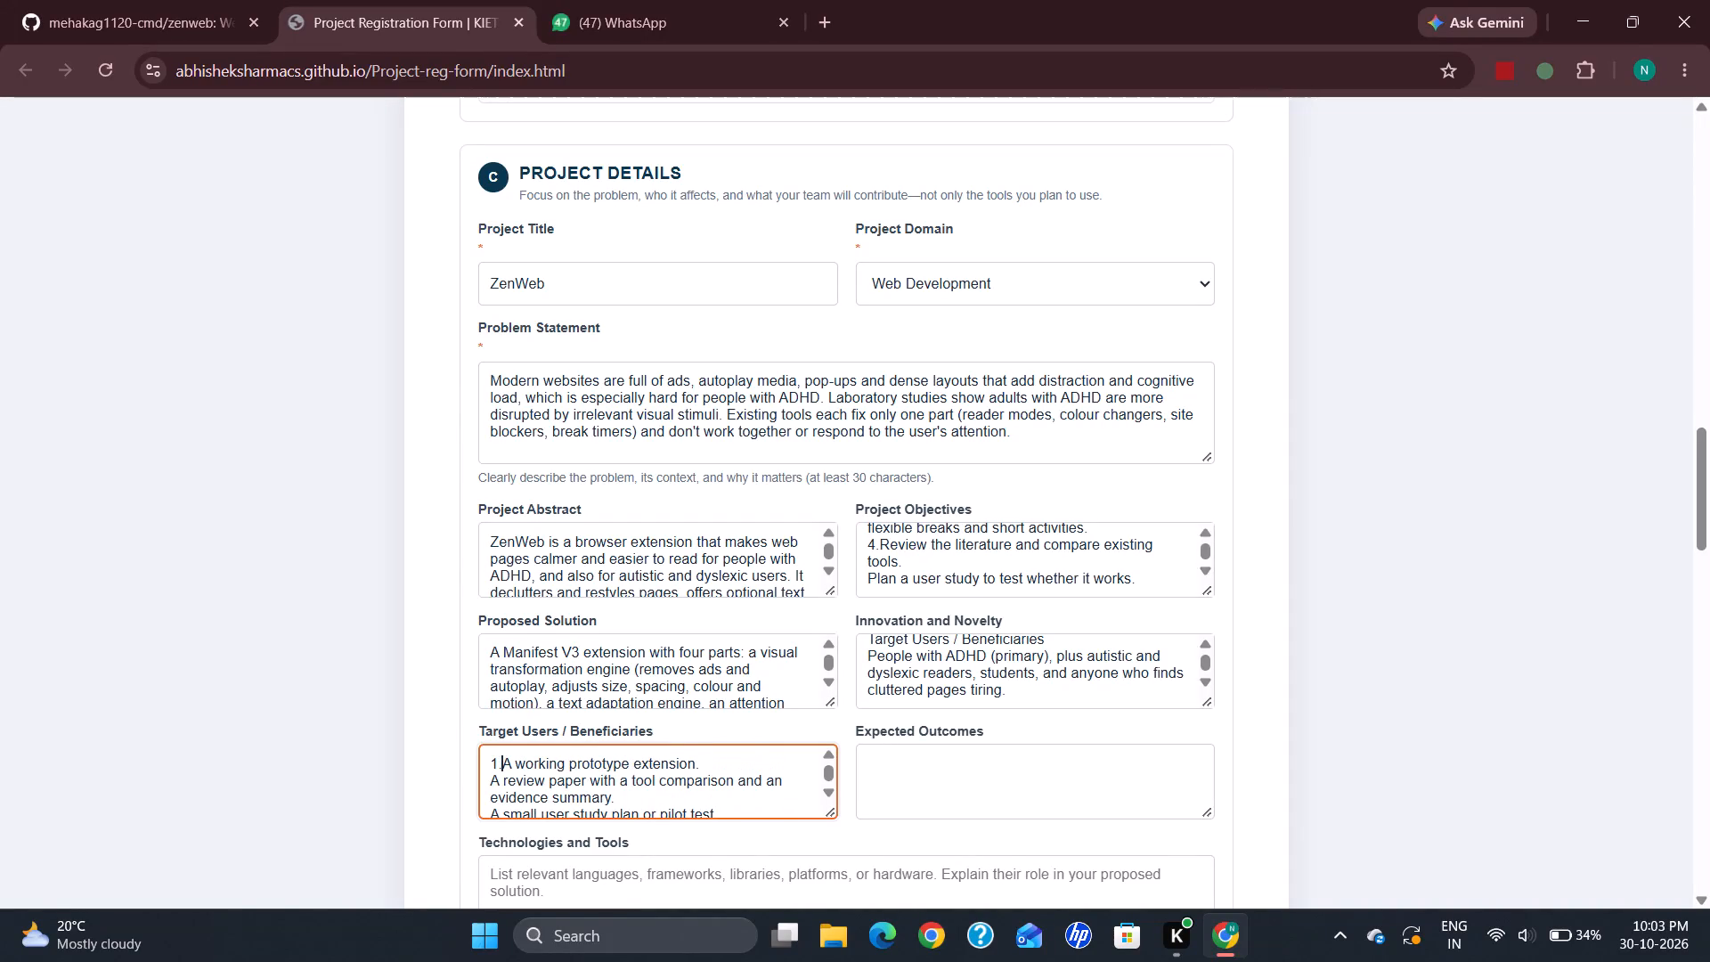
pyautogui.scroll(-1, 487, 758)
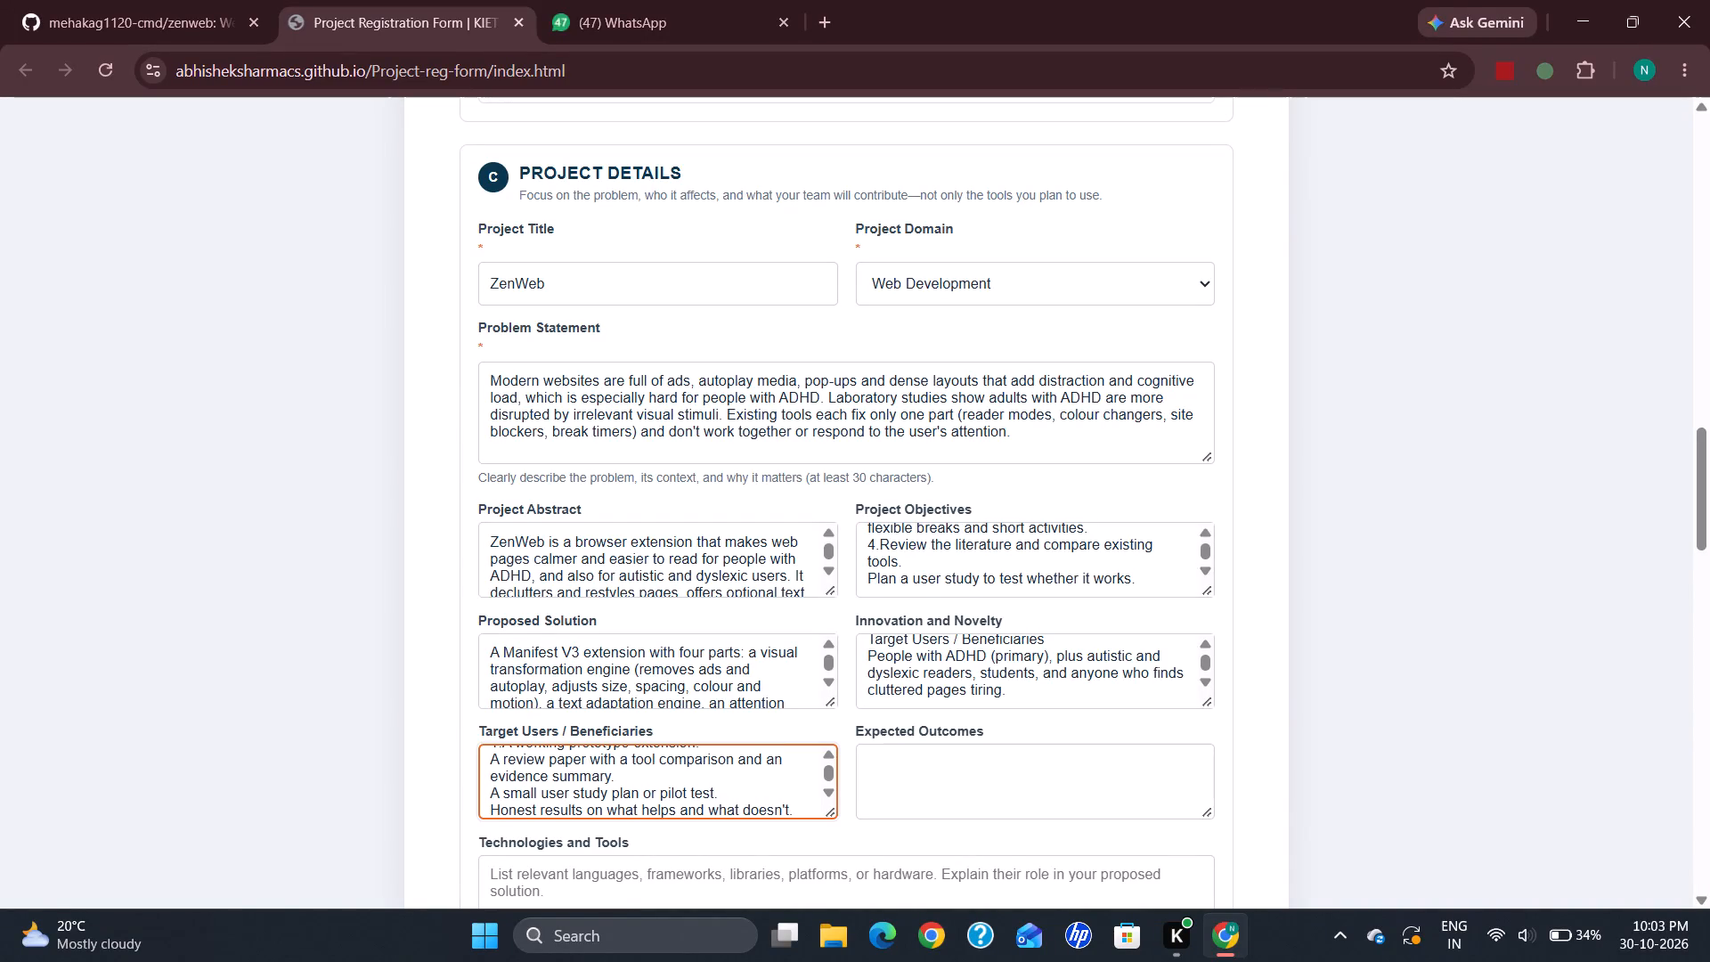
pyautogui.click(487, 765)
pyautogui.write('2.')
pyautogui.scroll(-1, 487, 765)
pyautogui.click(486, 784)
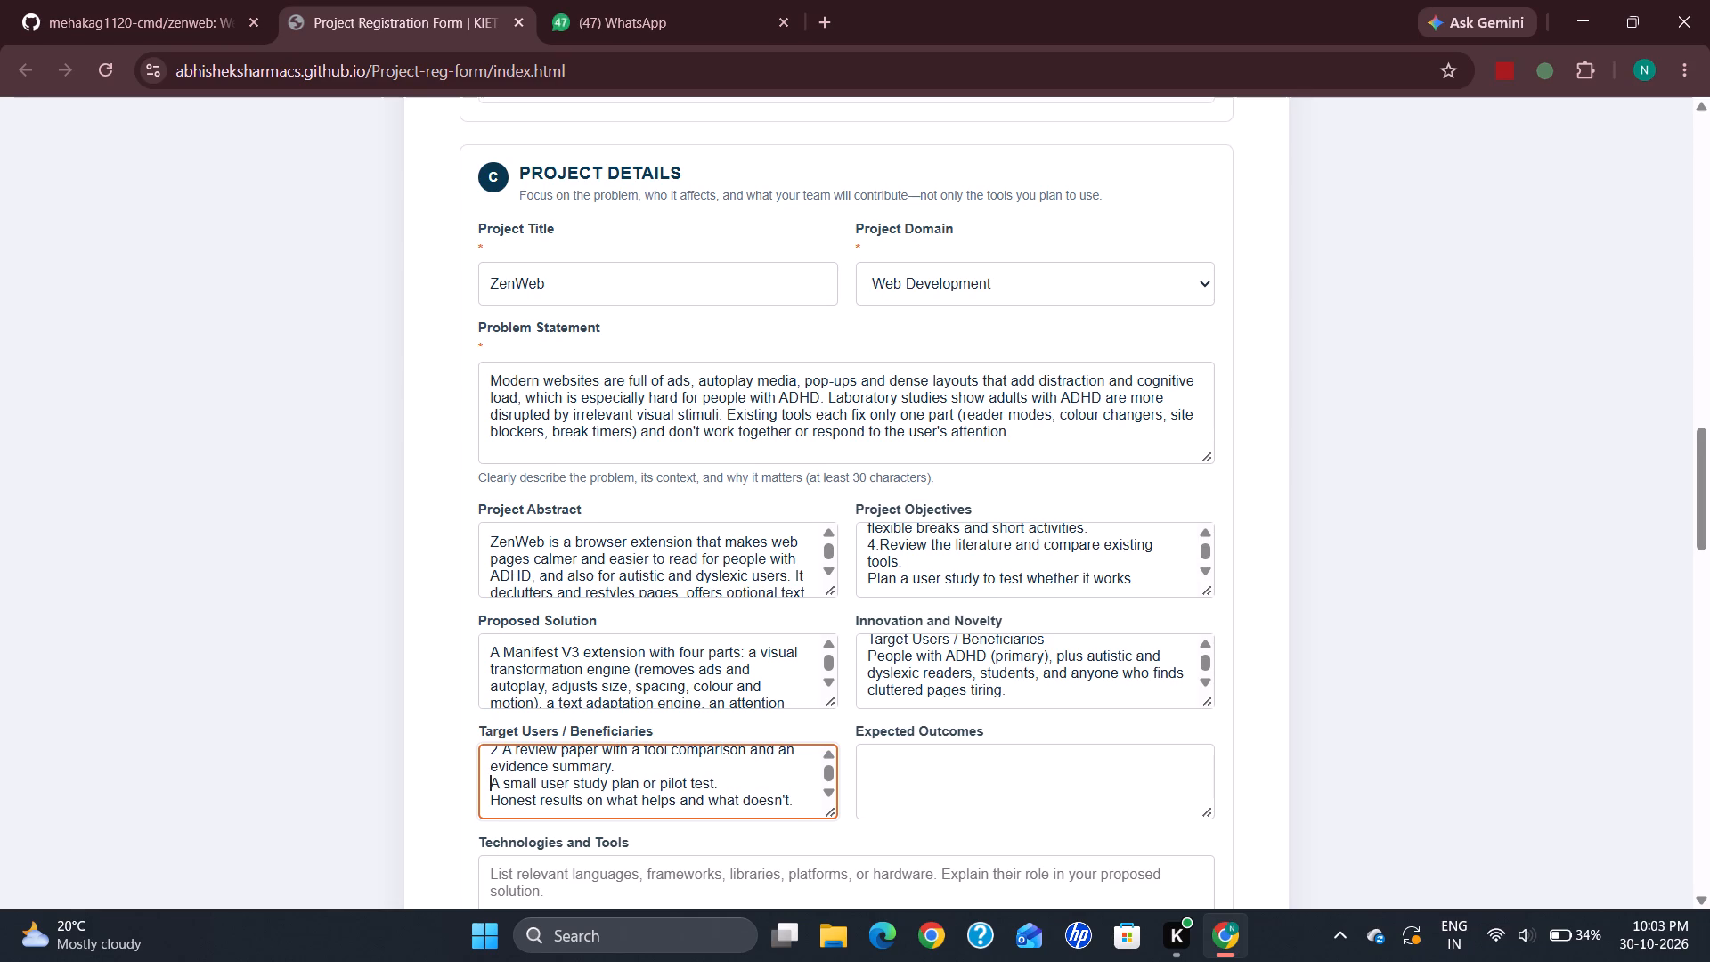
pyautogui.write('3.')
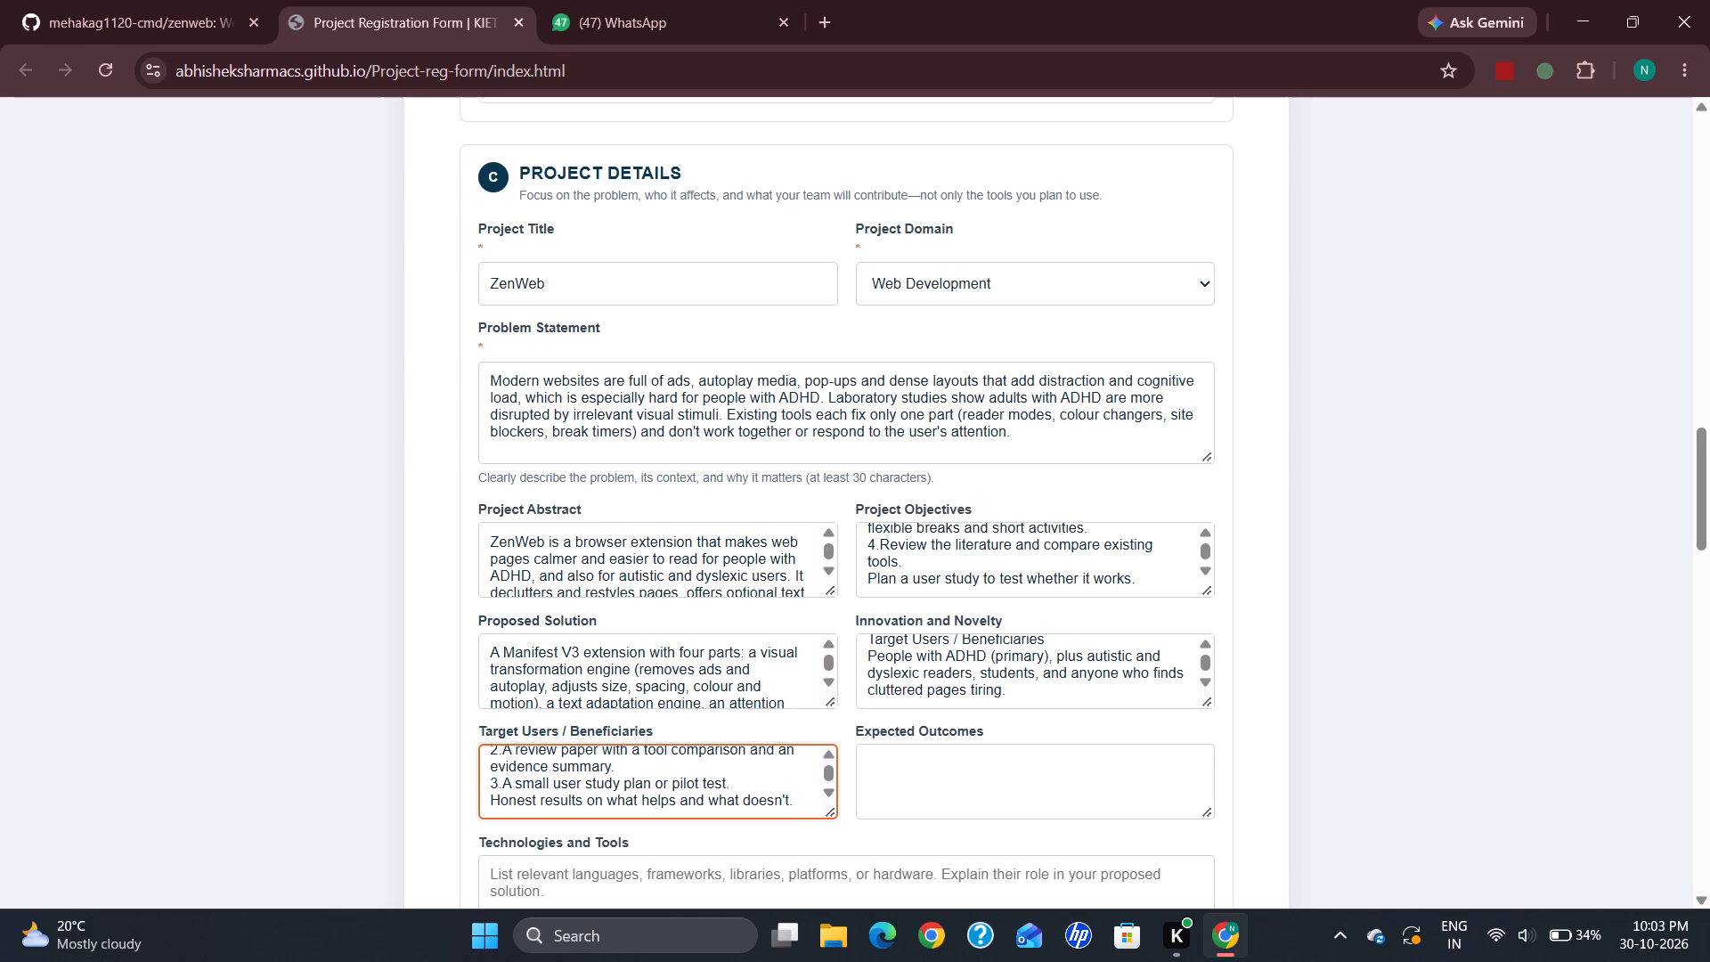
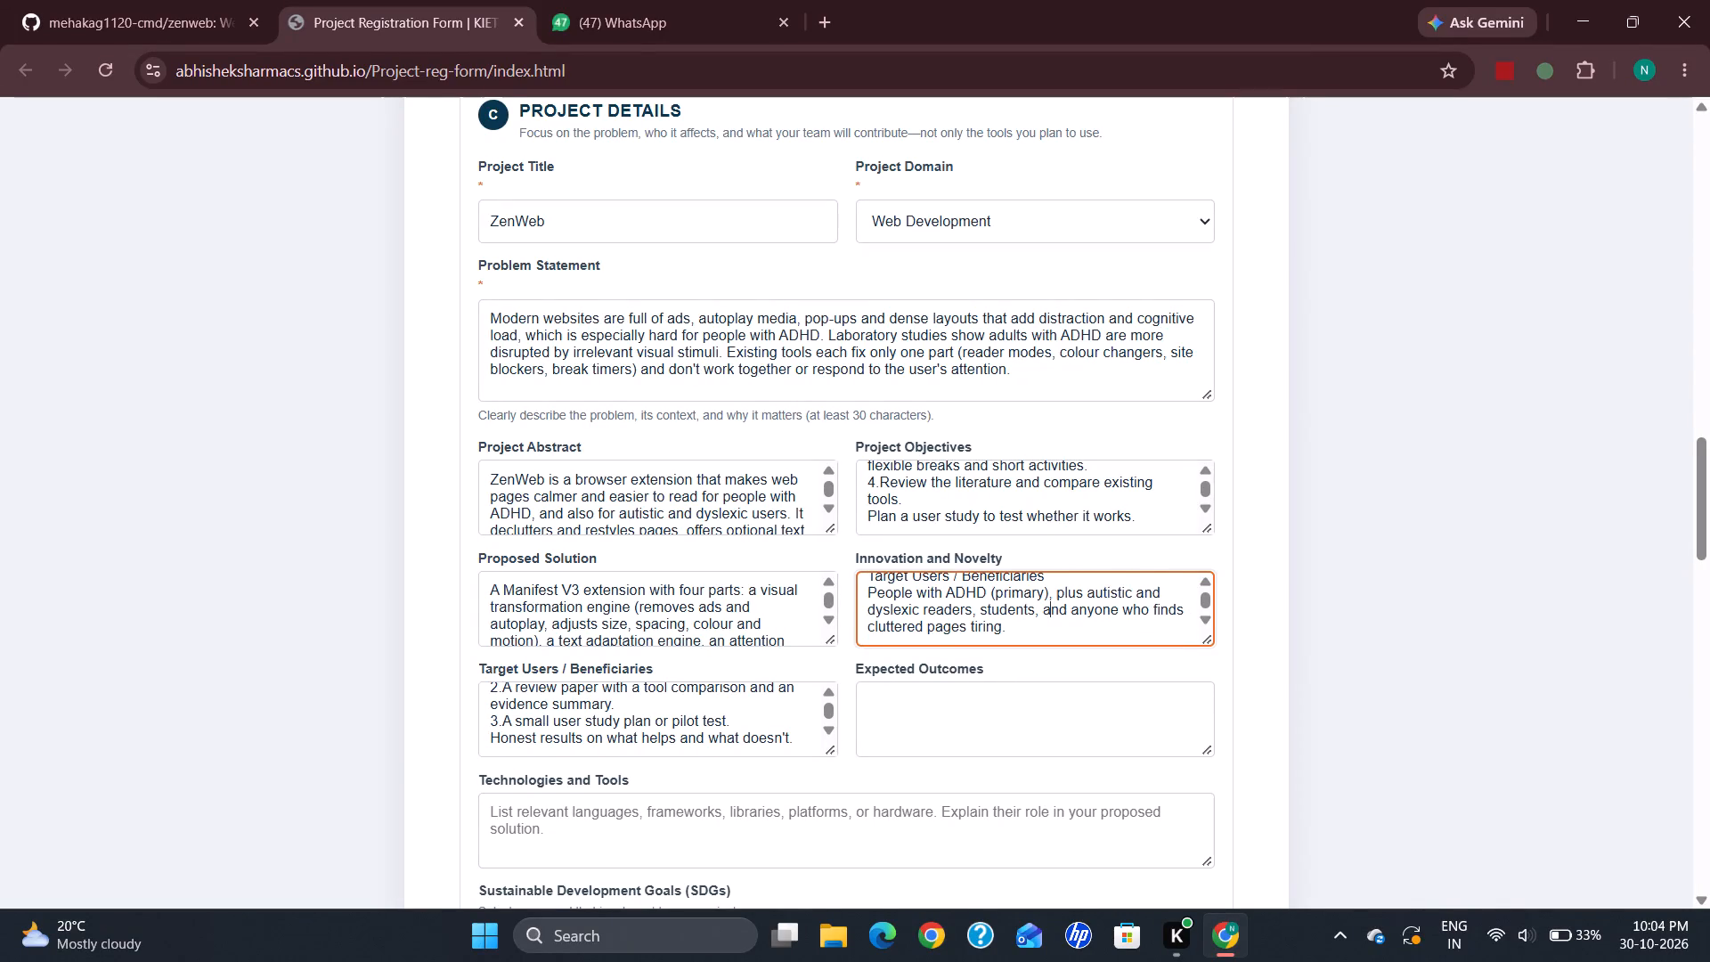
# Delete the misplaced "Target Users / Beneficiaries" heading and its description from the end of the Innovation and Novelty field.
pyautogui.moveTo(1026, 627); pyautogui.dragTo(844, 613)
pyautogui.press('BackSpace')
# Start editing the Target Users / Beneficiaries text at its last line, "Honest results on what helps and what doesn't.".
pyautogui.click(715, 731)
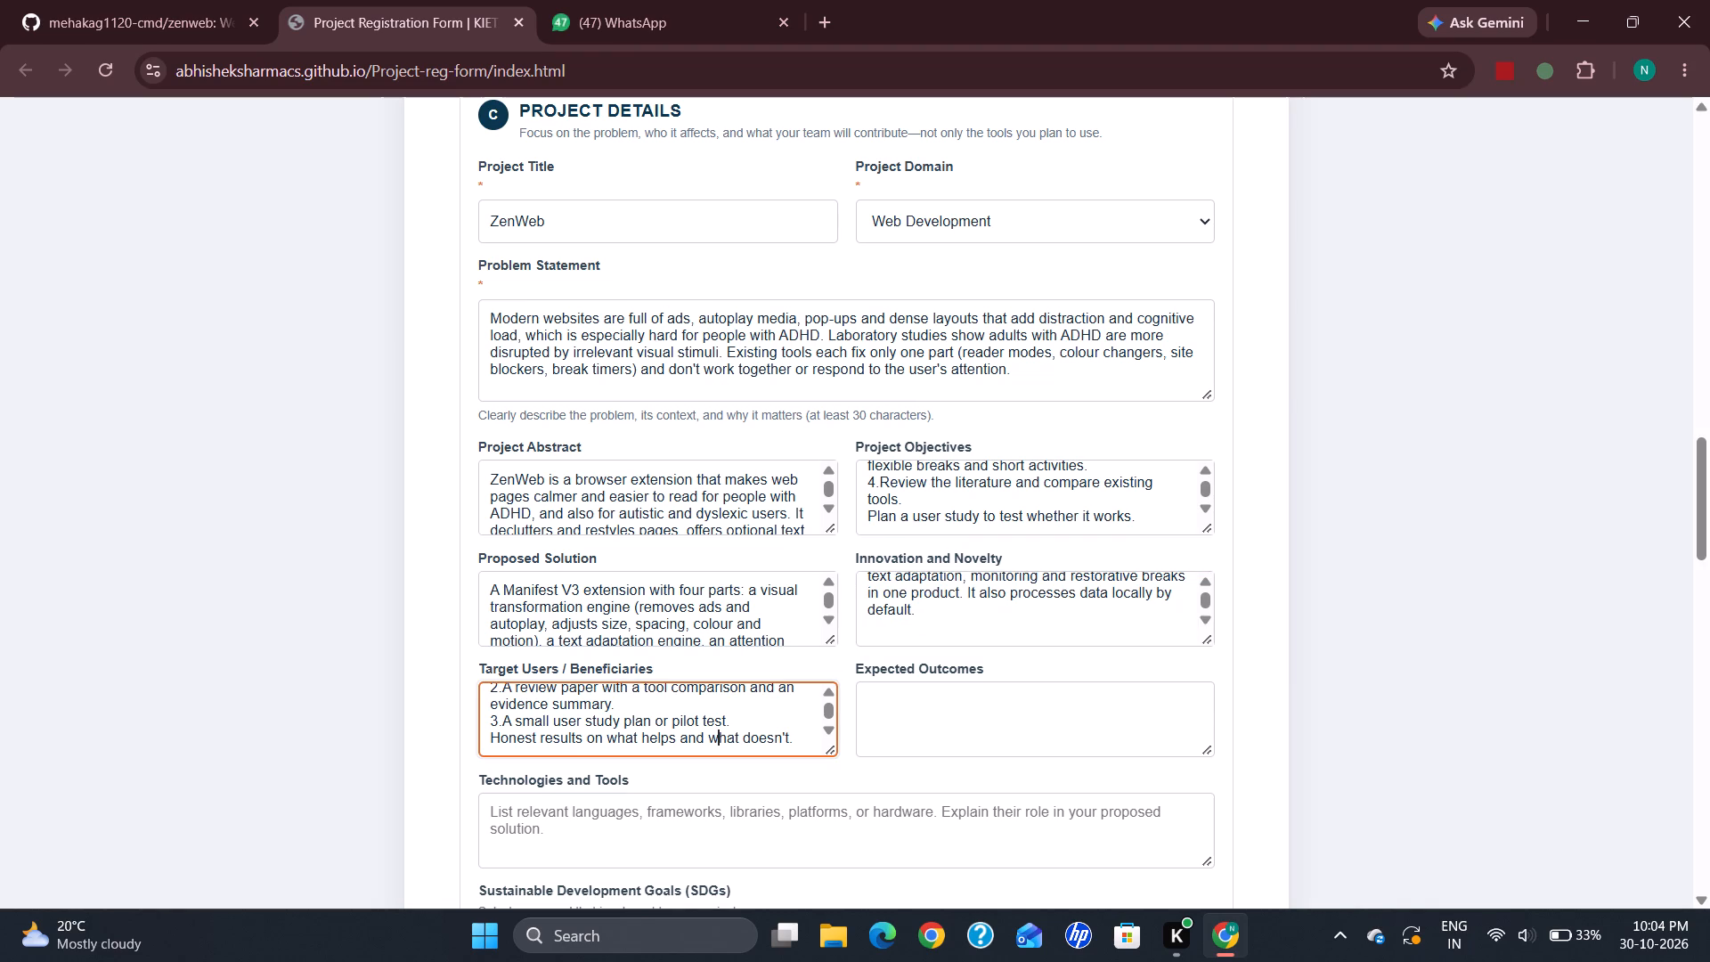
# Replace the Target Users / Beneficiaries text with the copied passage starting "People with ADHD (primary), plus autistic and dyslexic readers".
pyautogui.hotkey('ctrl', 'a')
pyautogui.press('BackSpace')
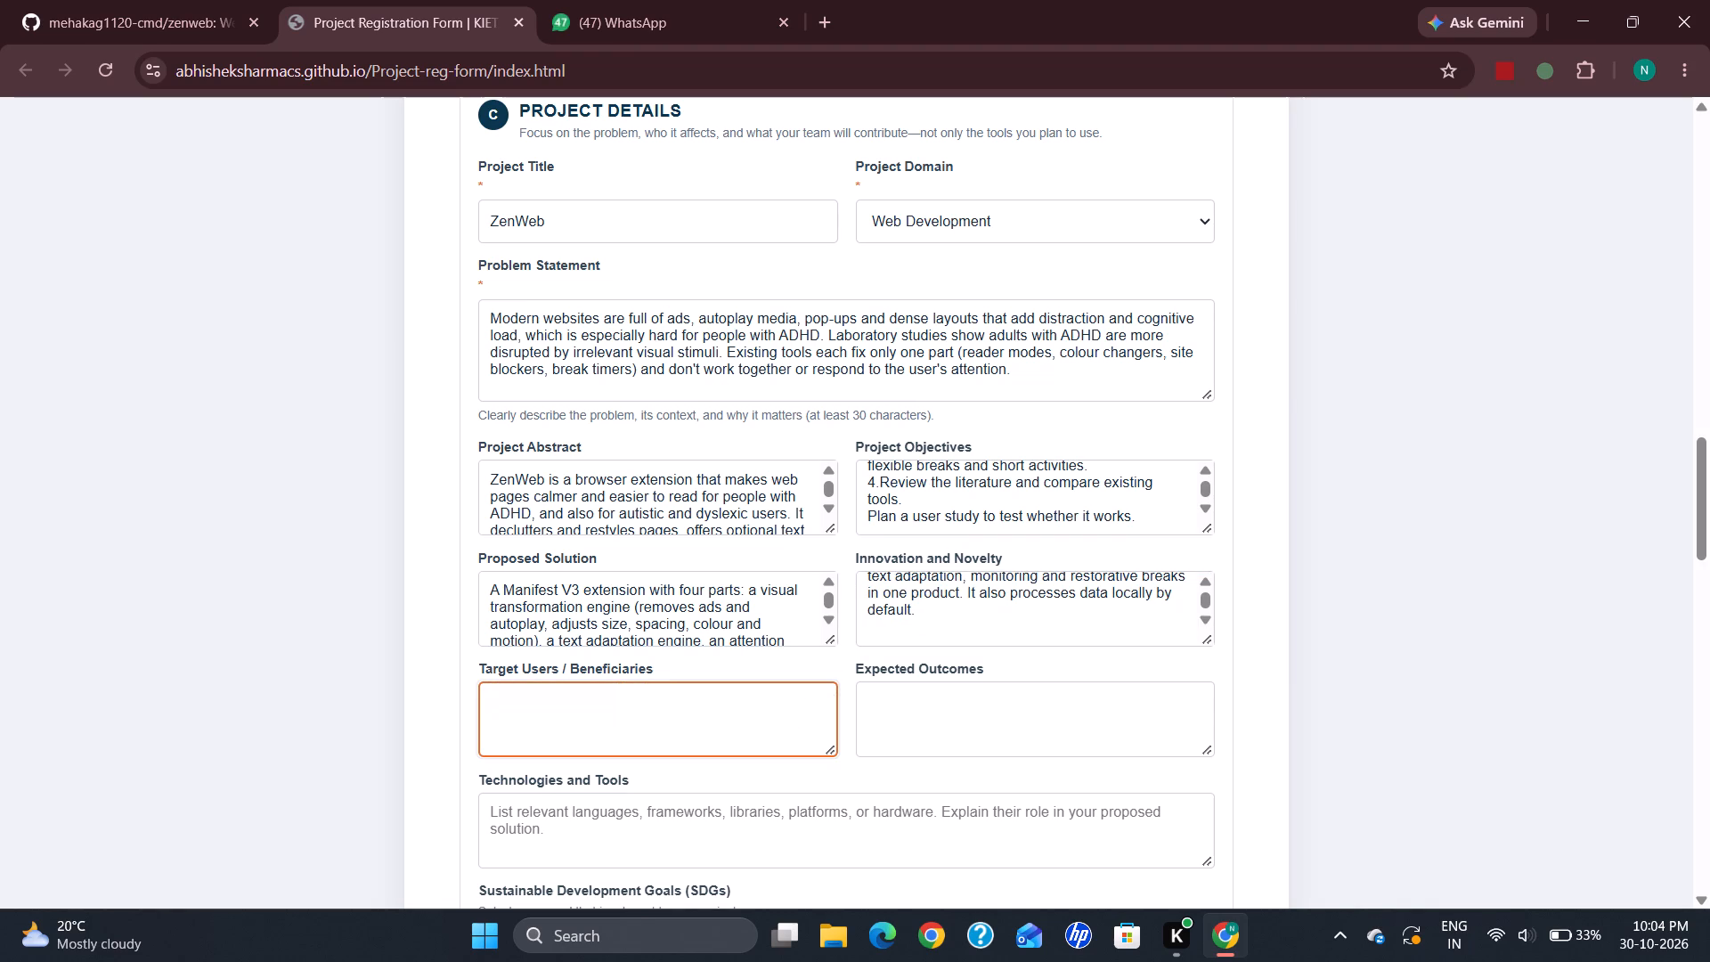
pyautogui.hotkey('ctrl', 'v')
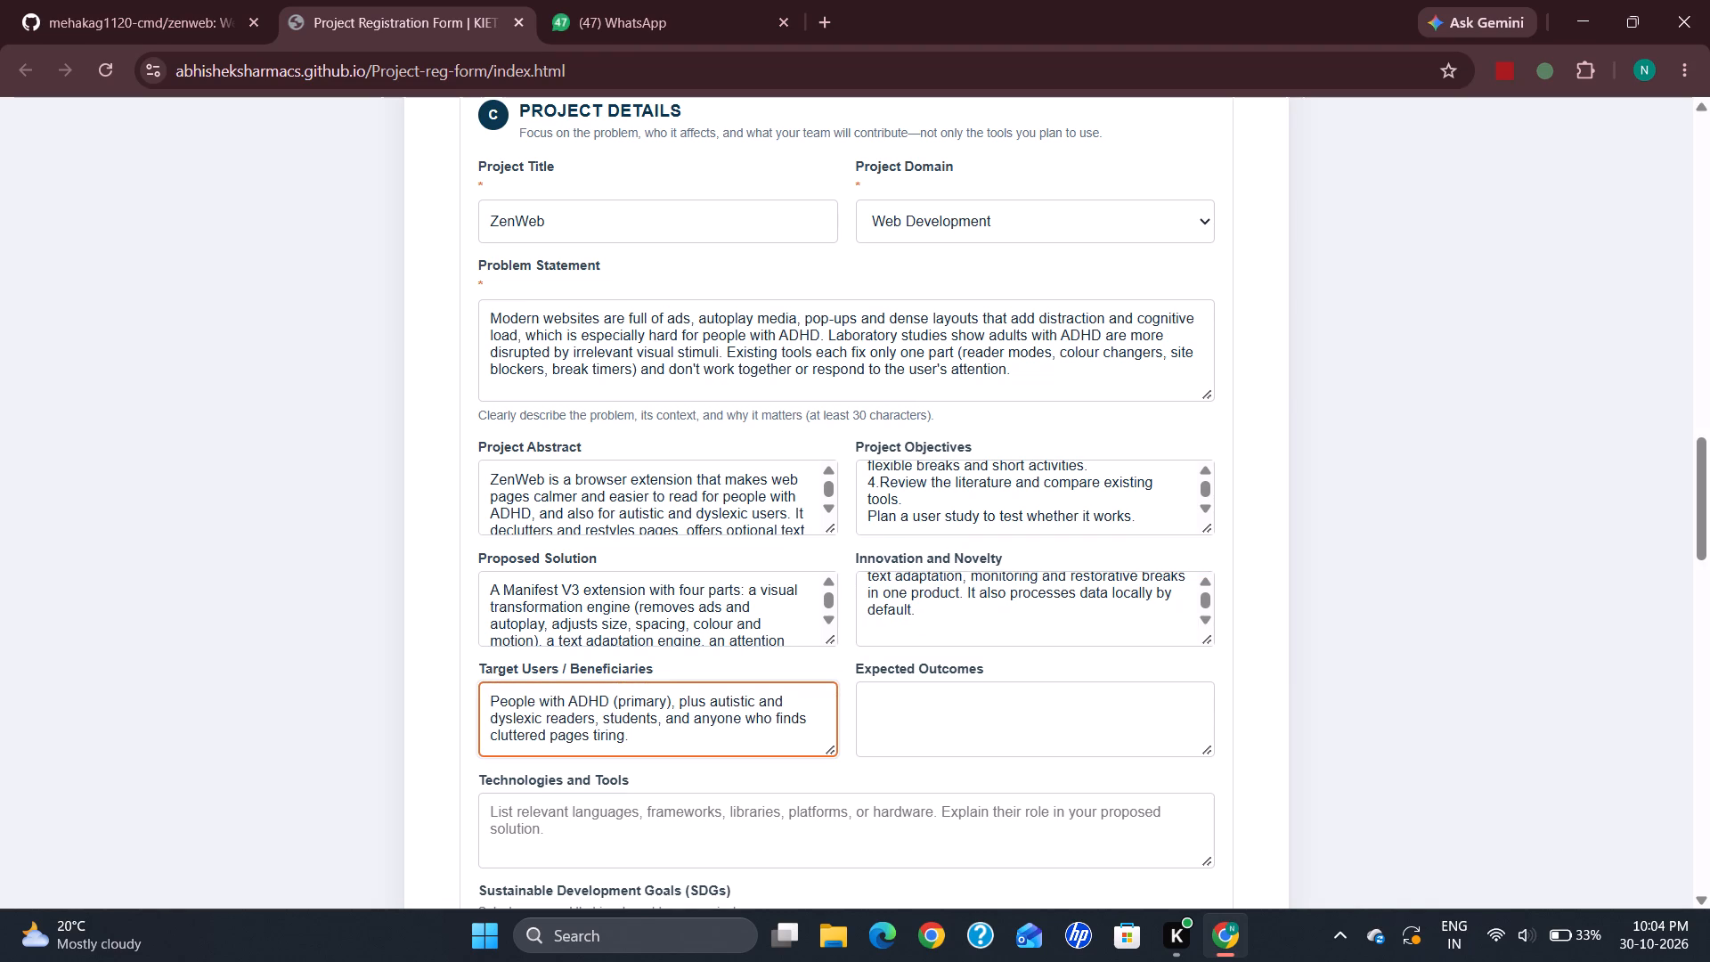
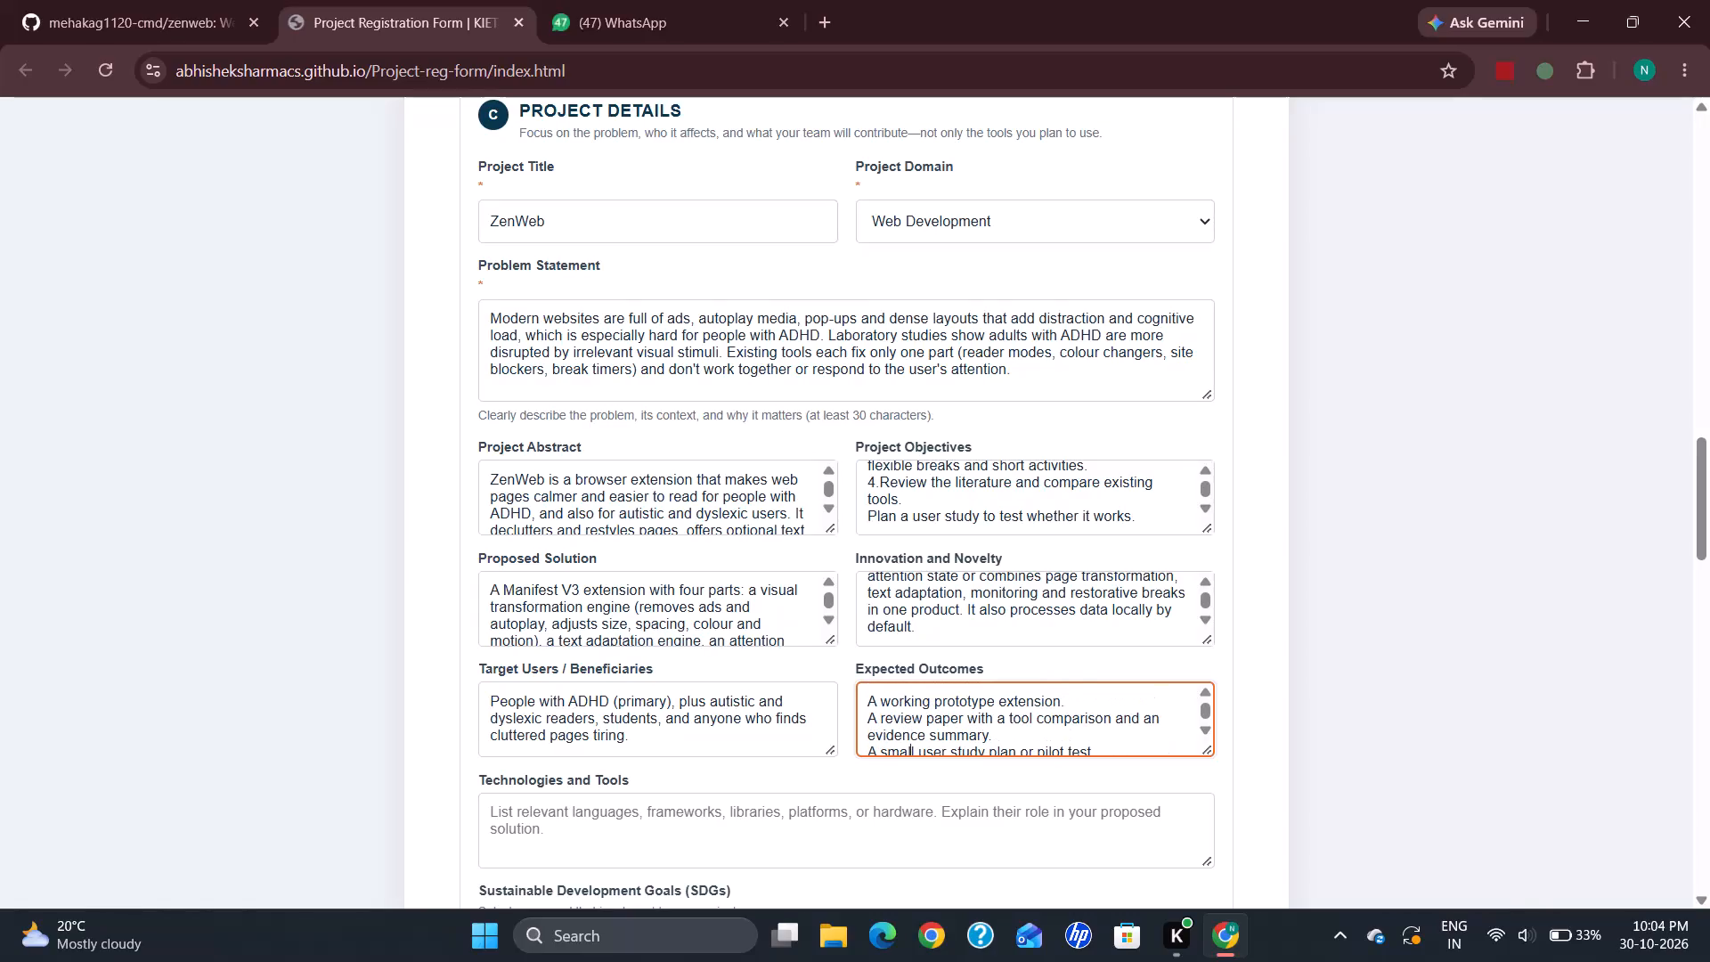
# Number the first three entries in Expected Outcomes by adding "1.", "2." and "3." at the start of each outcome.
pyautogui.click(867, 703)
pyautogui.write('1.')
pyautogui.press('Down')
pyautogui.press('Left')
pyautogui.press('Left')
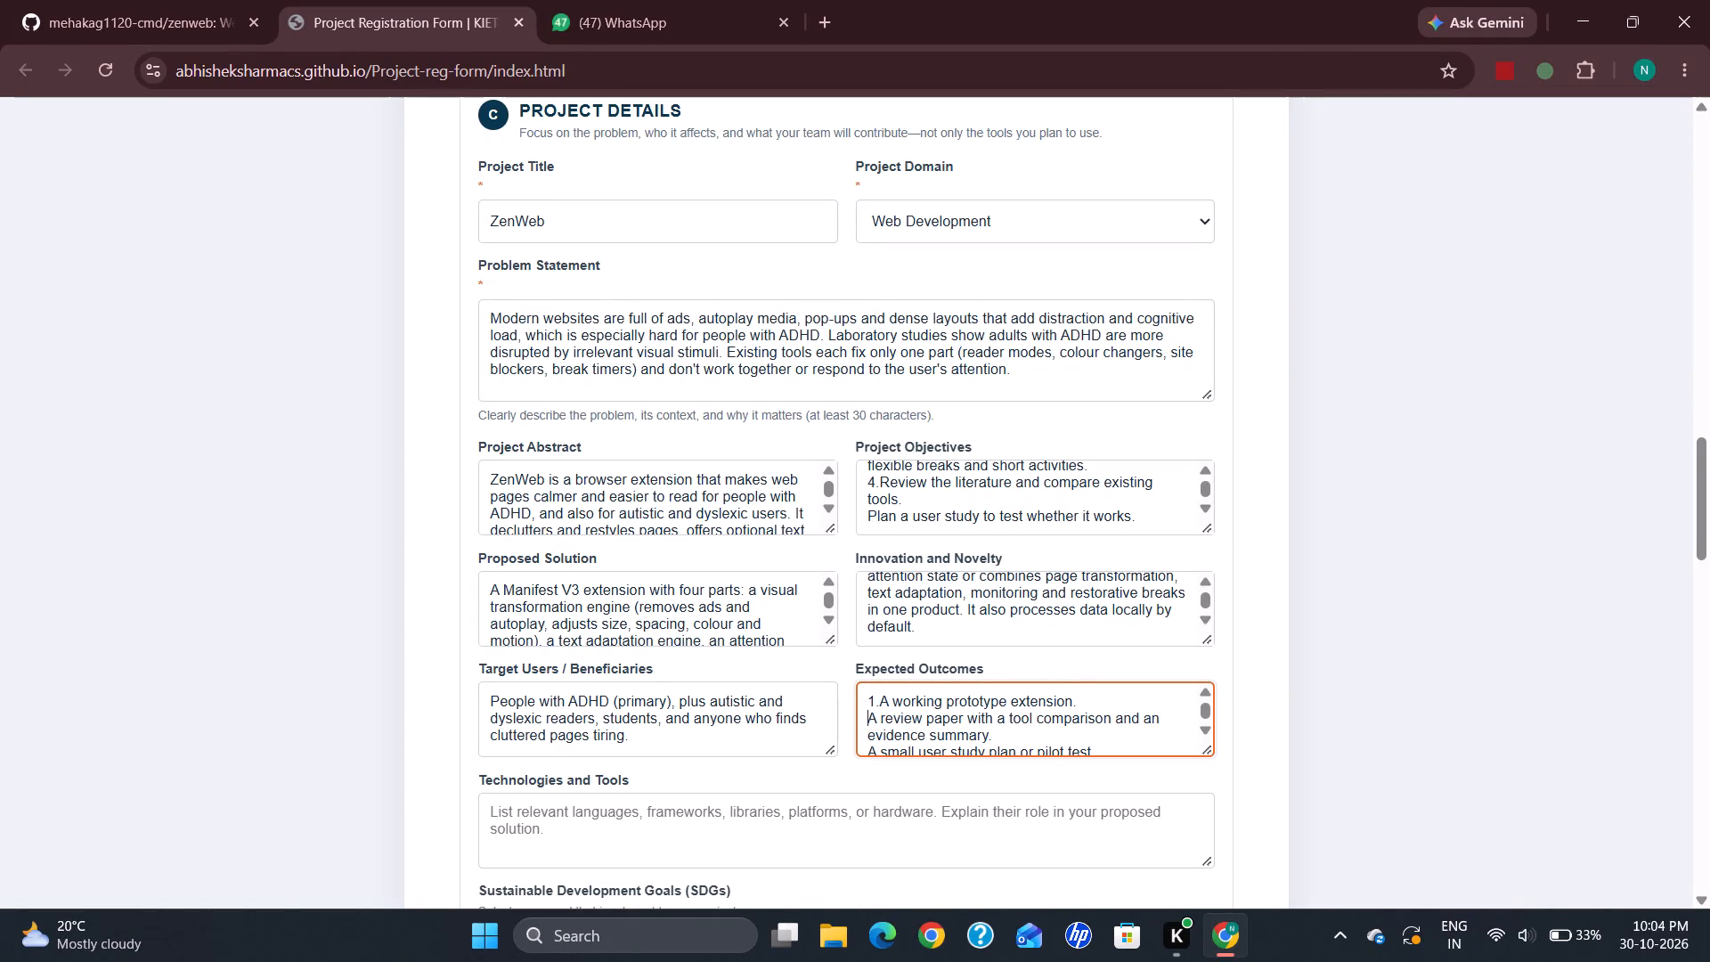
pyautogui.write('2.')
pyautogui.scroll(-1, 867, 703)
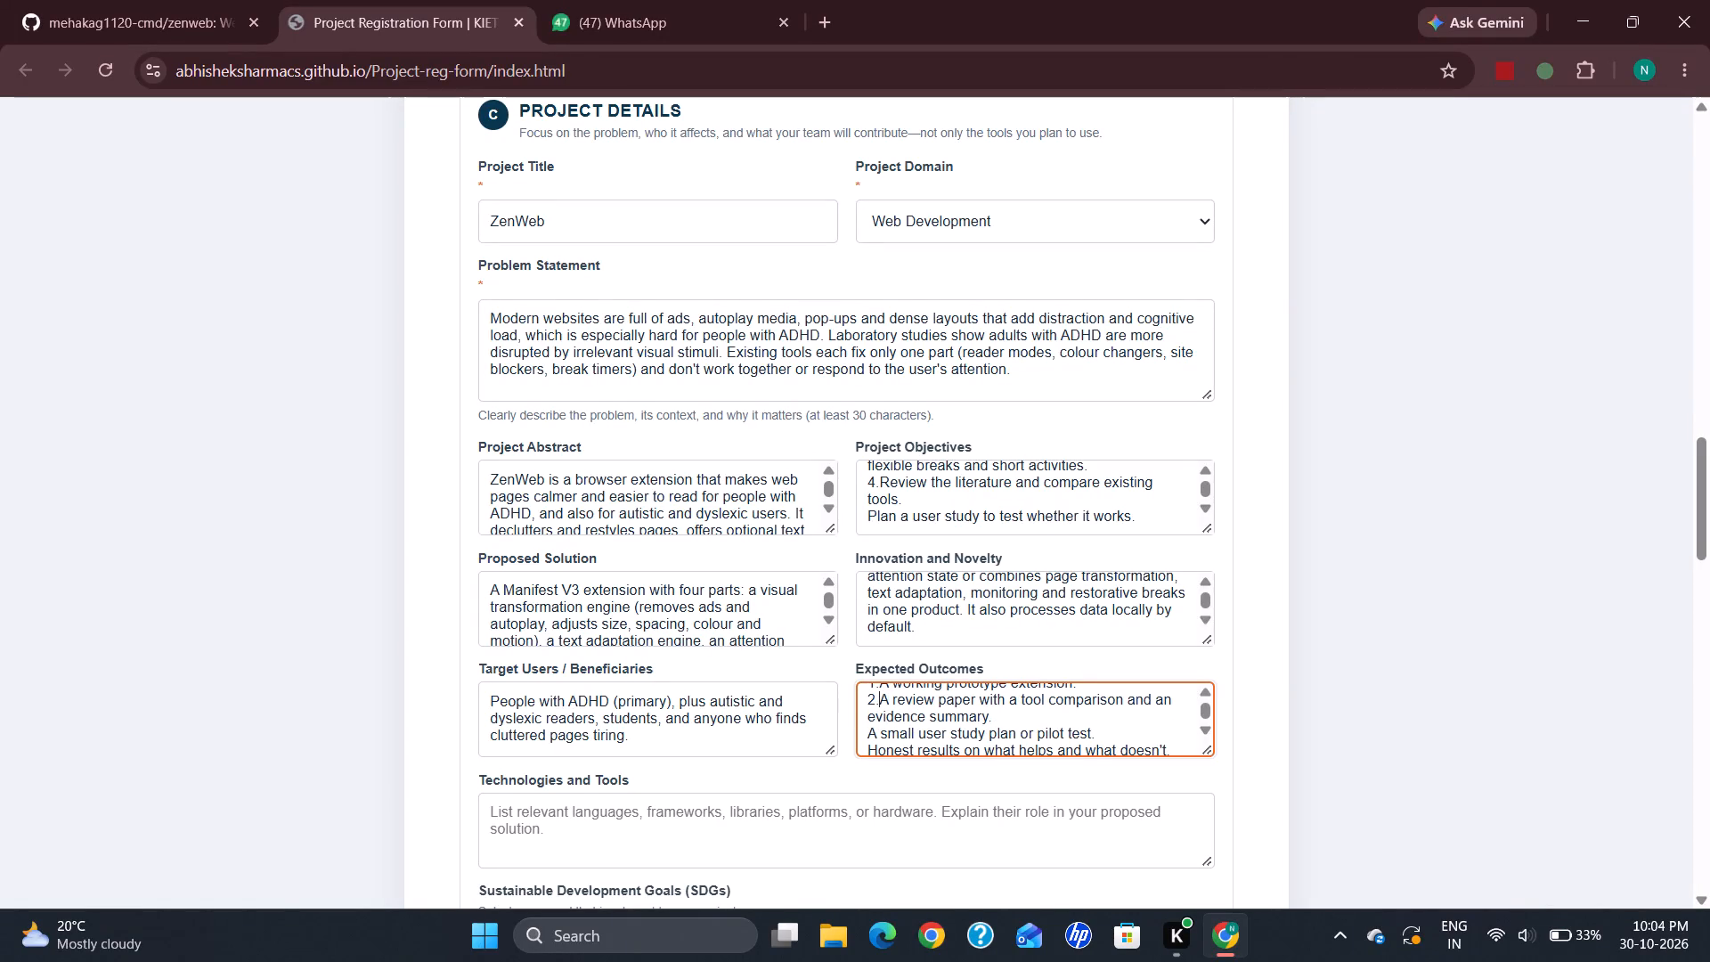
pyautogui.click(869, 737)
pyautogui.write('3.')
pyautogui.scroll(-1, 869, 737)
pyautogui.scroll(1, 869, 737)
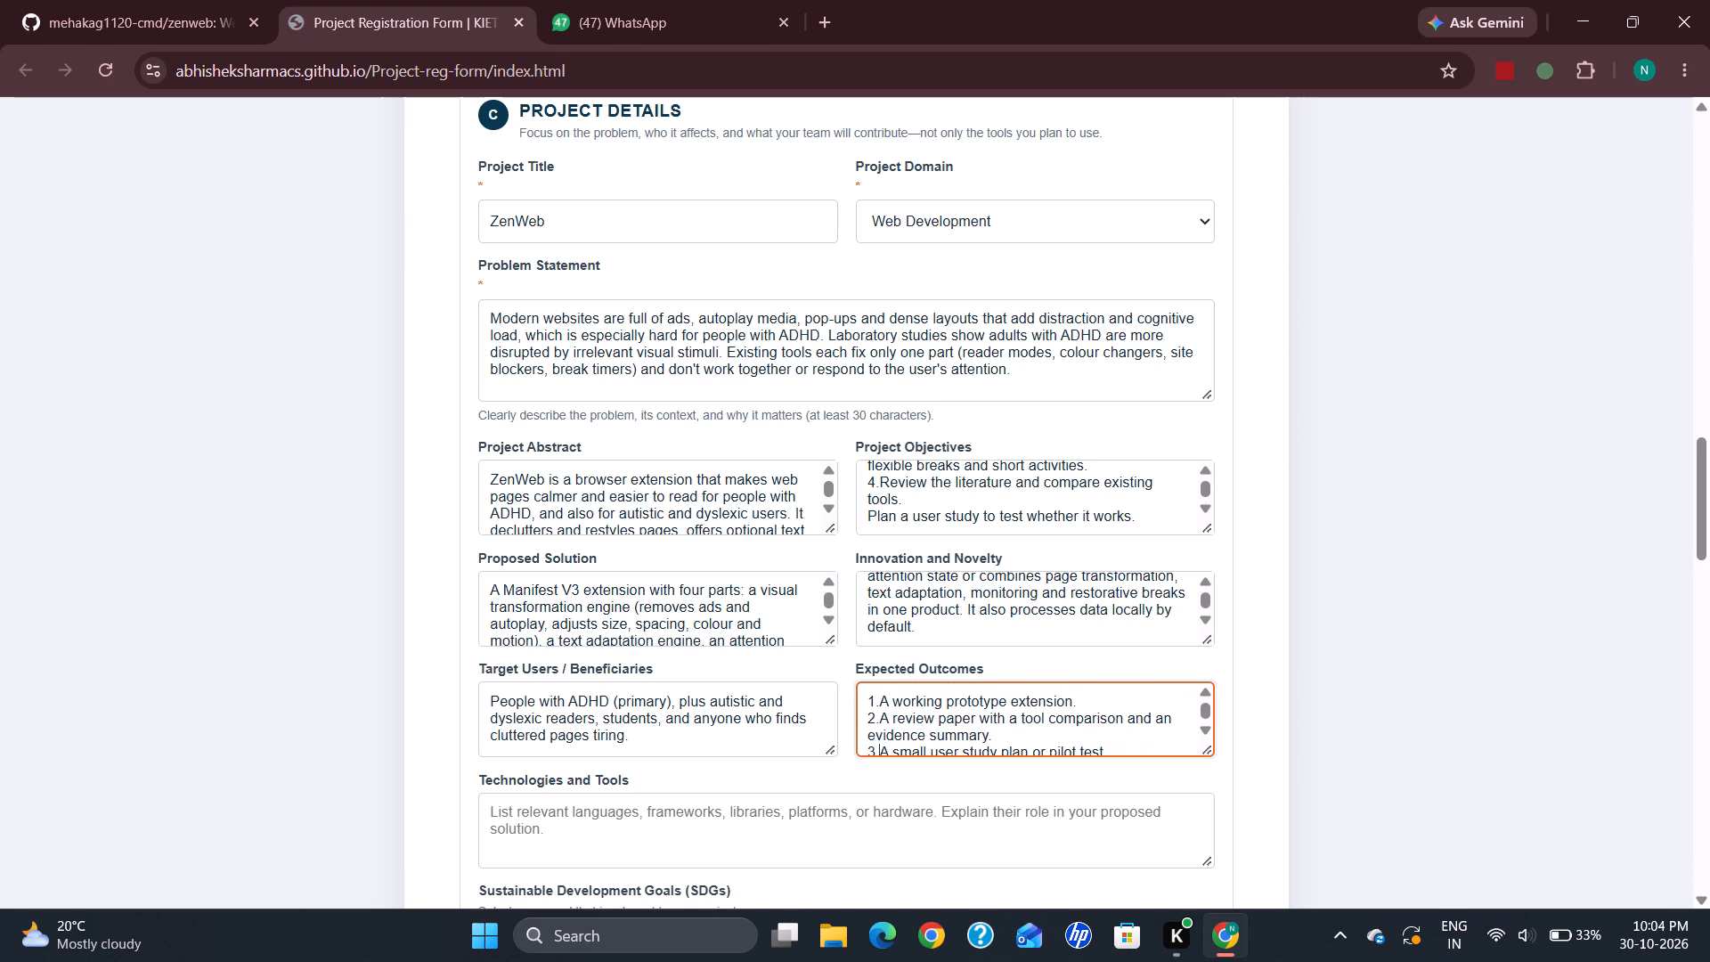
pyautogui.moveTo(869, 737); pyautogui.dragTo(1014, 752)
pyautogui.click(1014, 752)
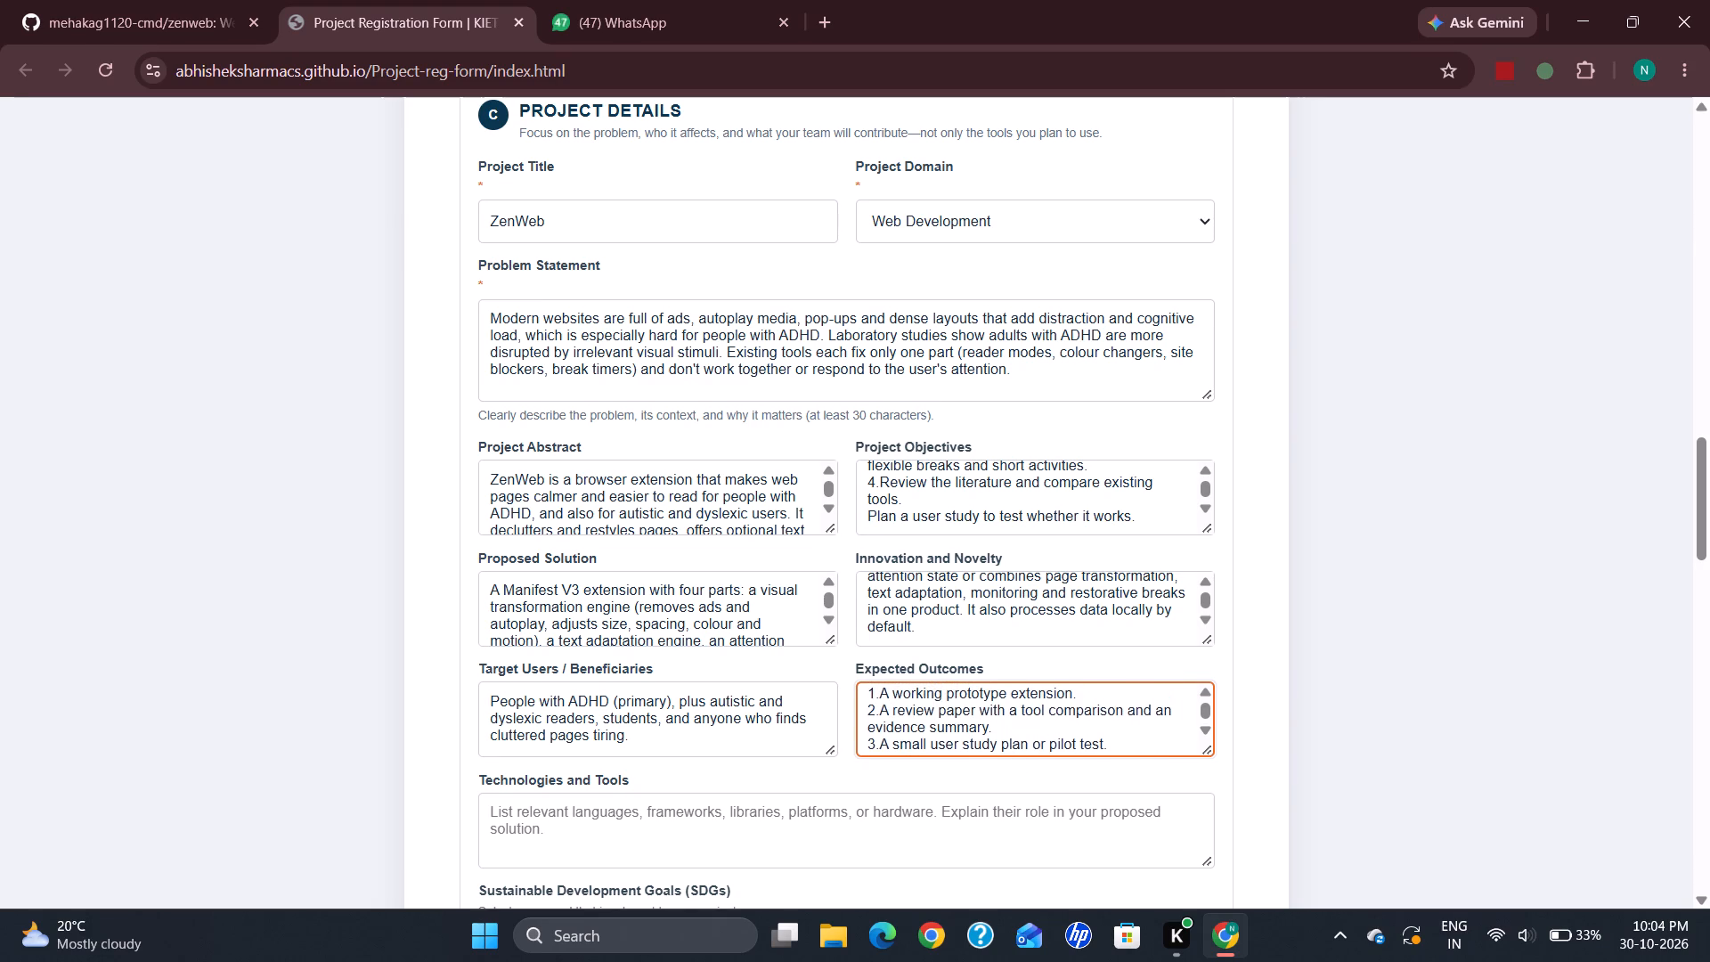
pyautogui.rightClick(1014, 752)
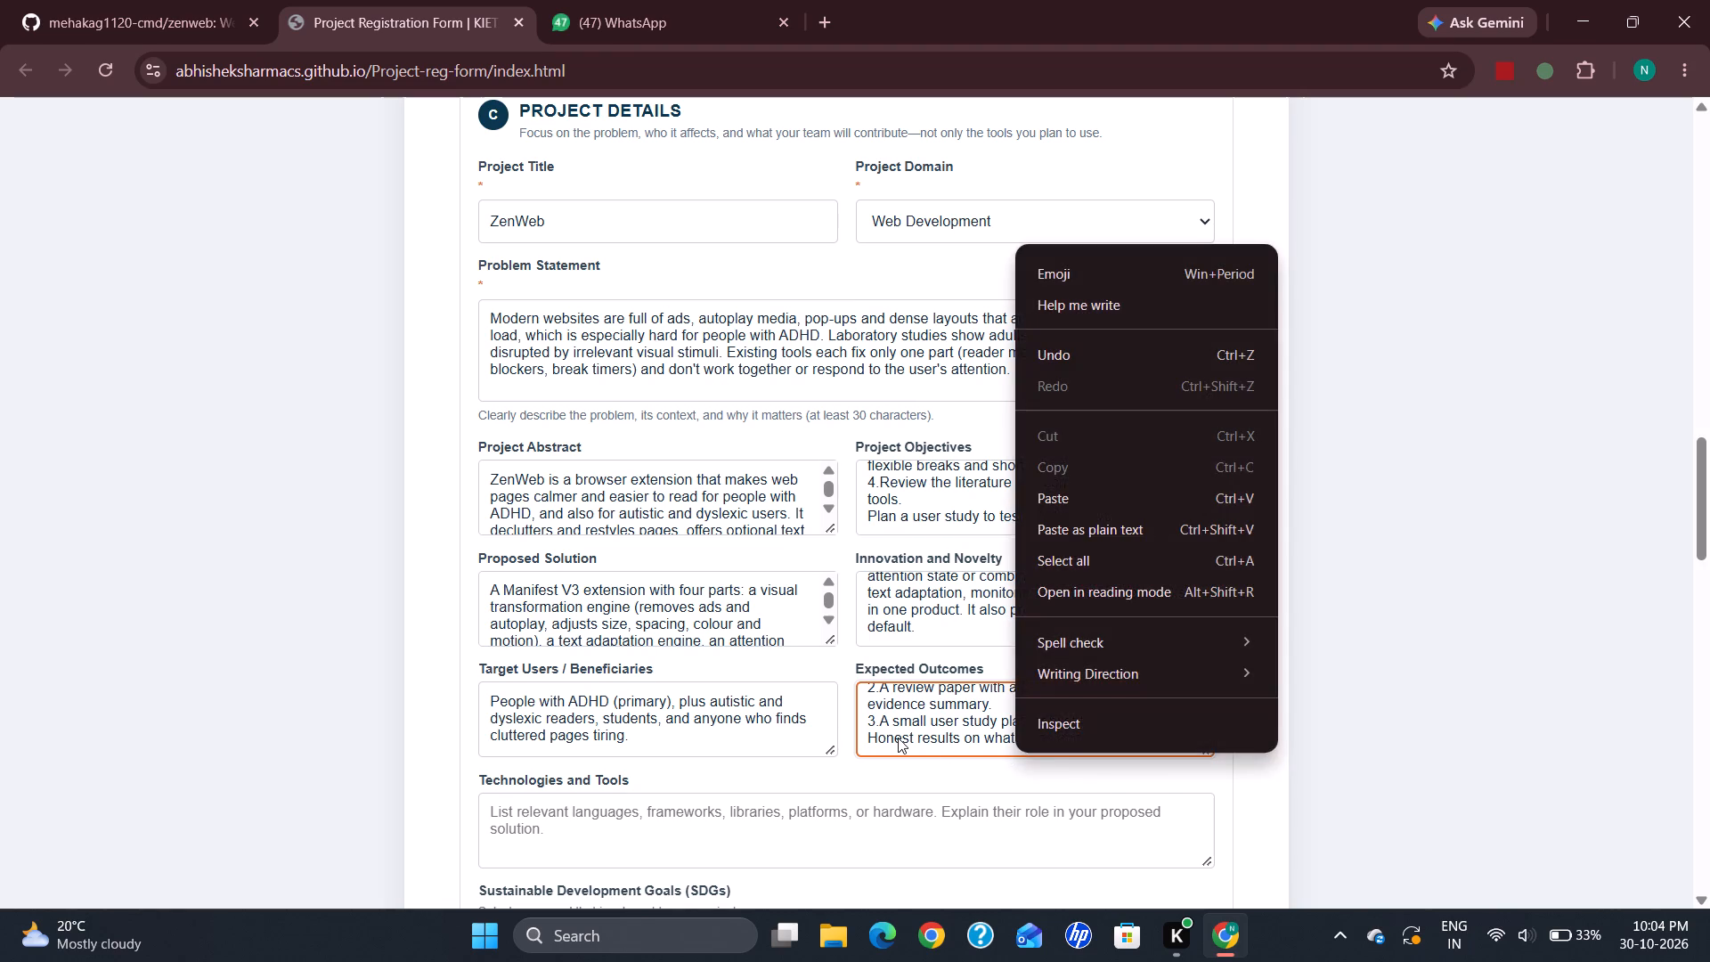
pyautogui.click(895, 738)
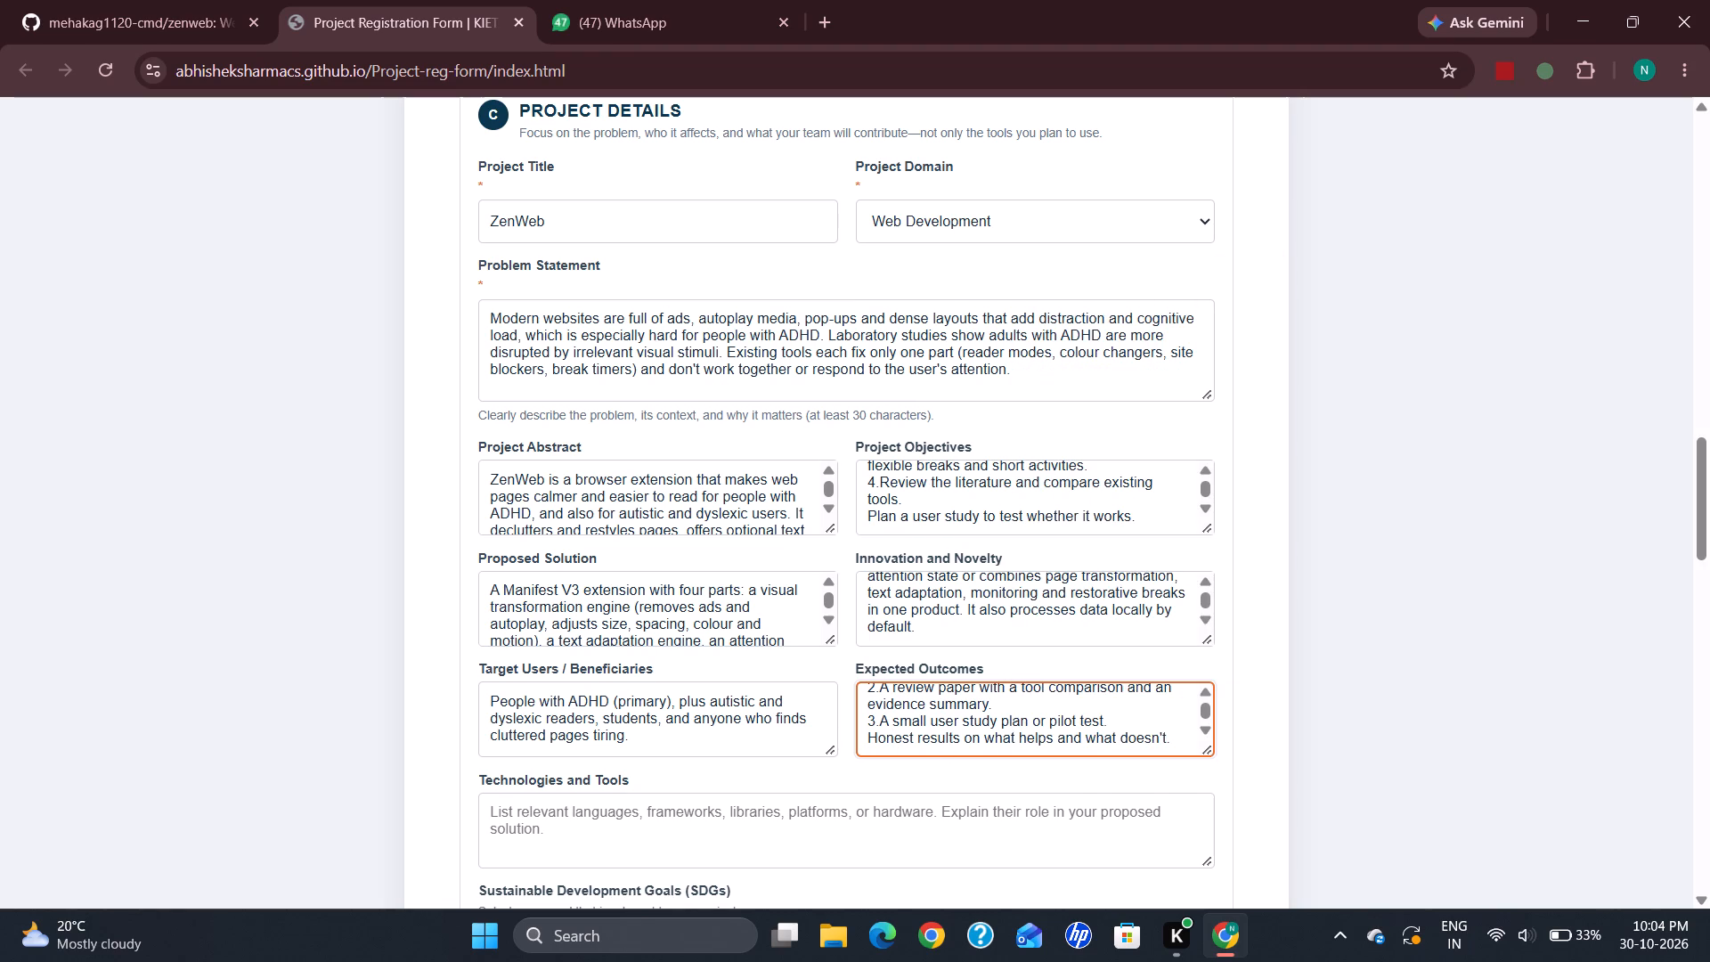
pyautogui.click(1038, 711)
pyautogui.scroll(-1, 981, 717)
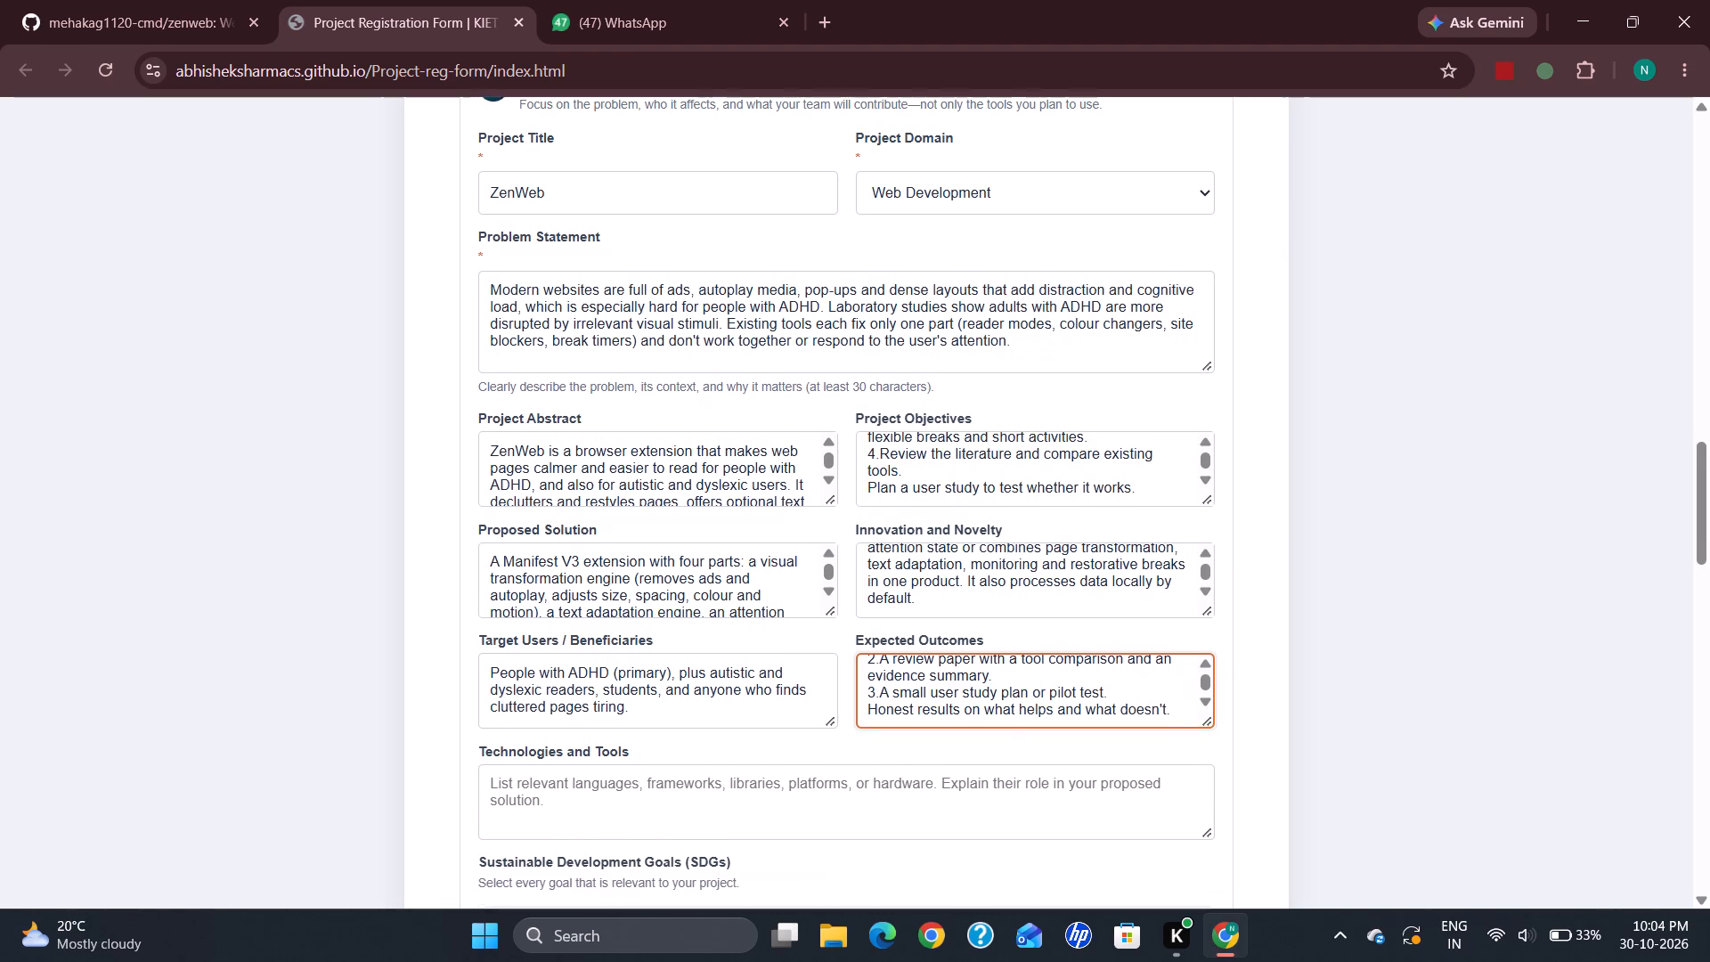
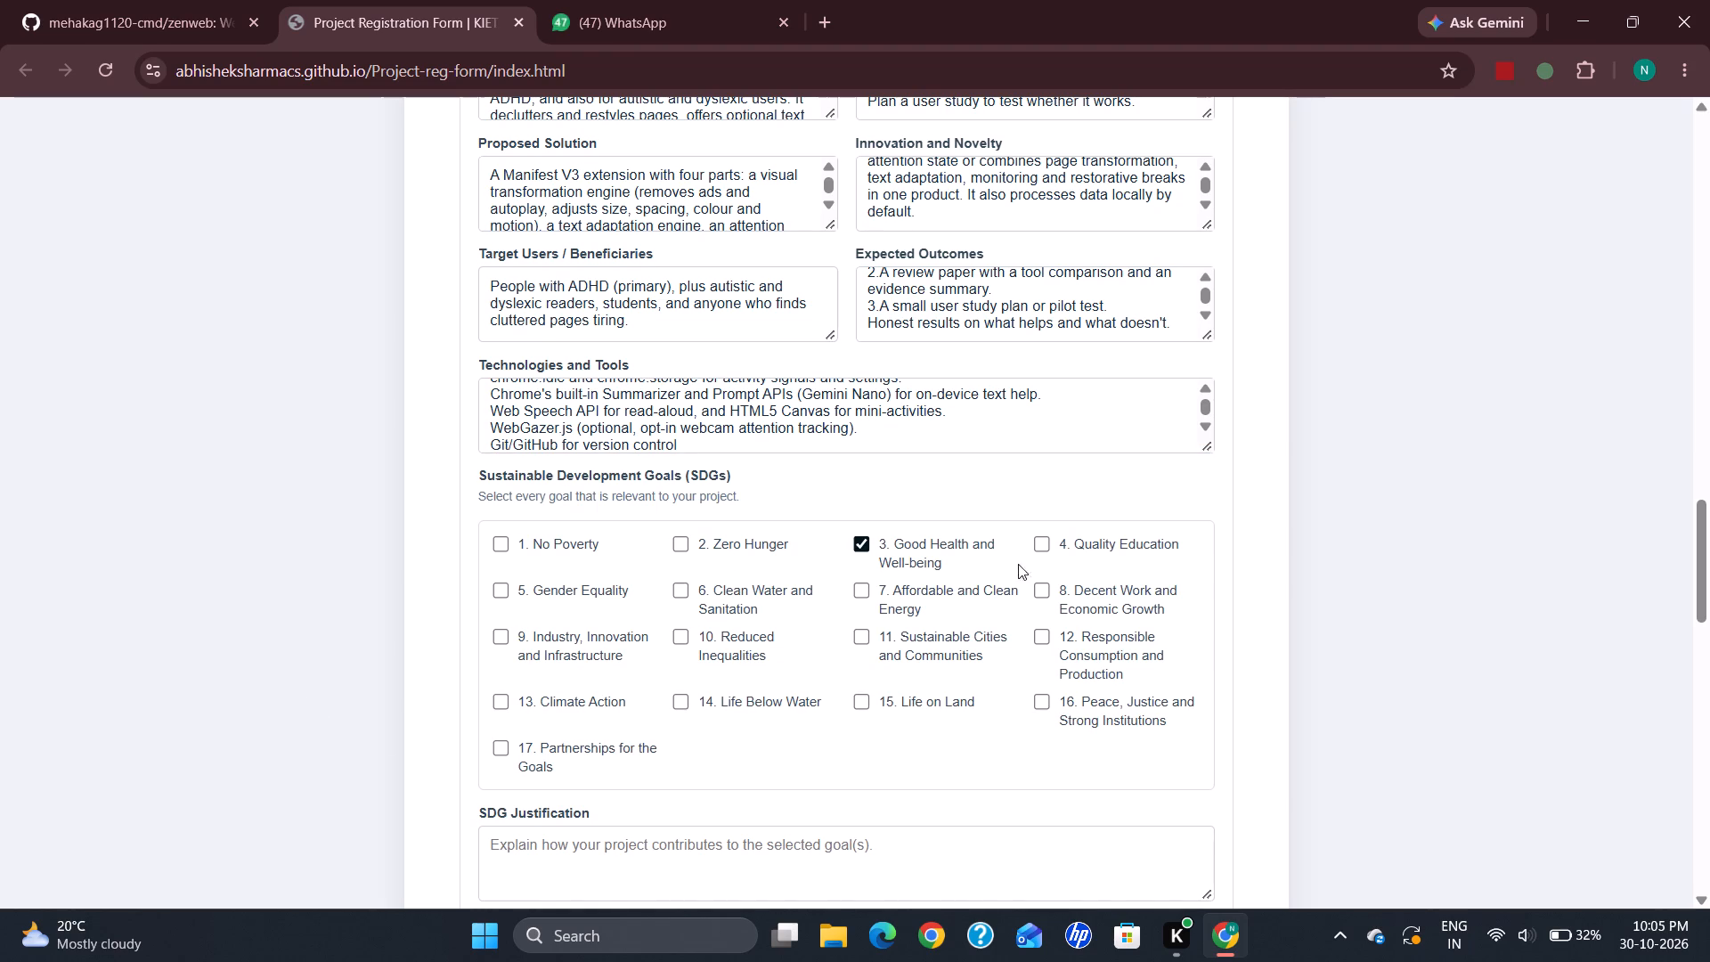
# Select 4. Quality Education and 9. Industry, Innovation and Infrastructure among the project's Sustainable Development Goals.
pyautogui.click(1043, 549)
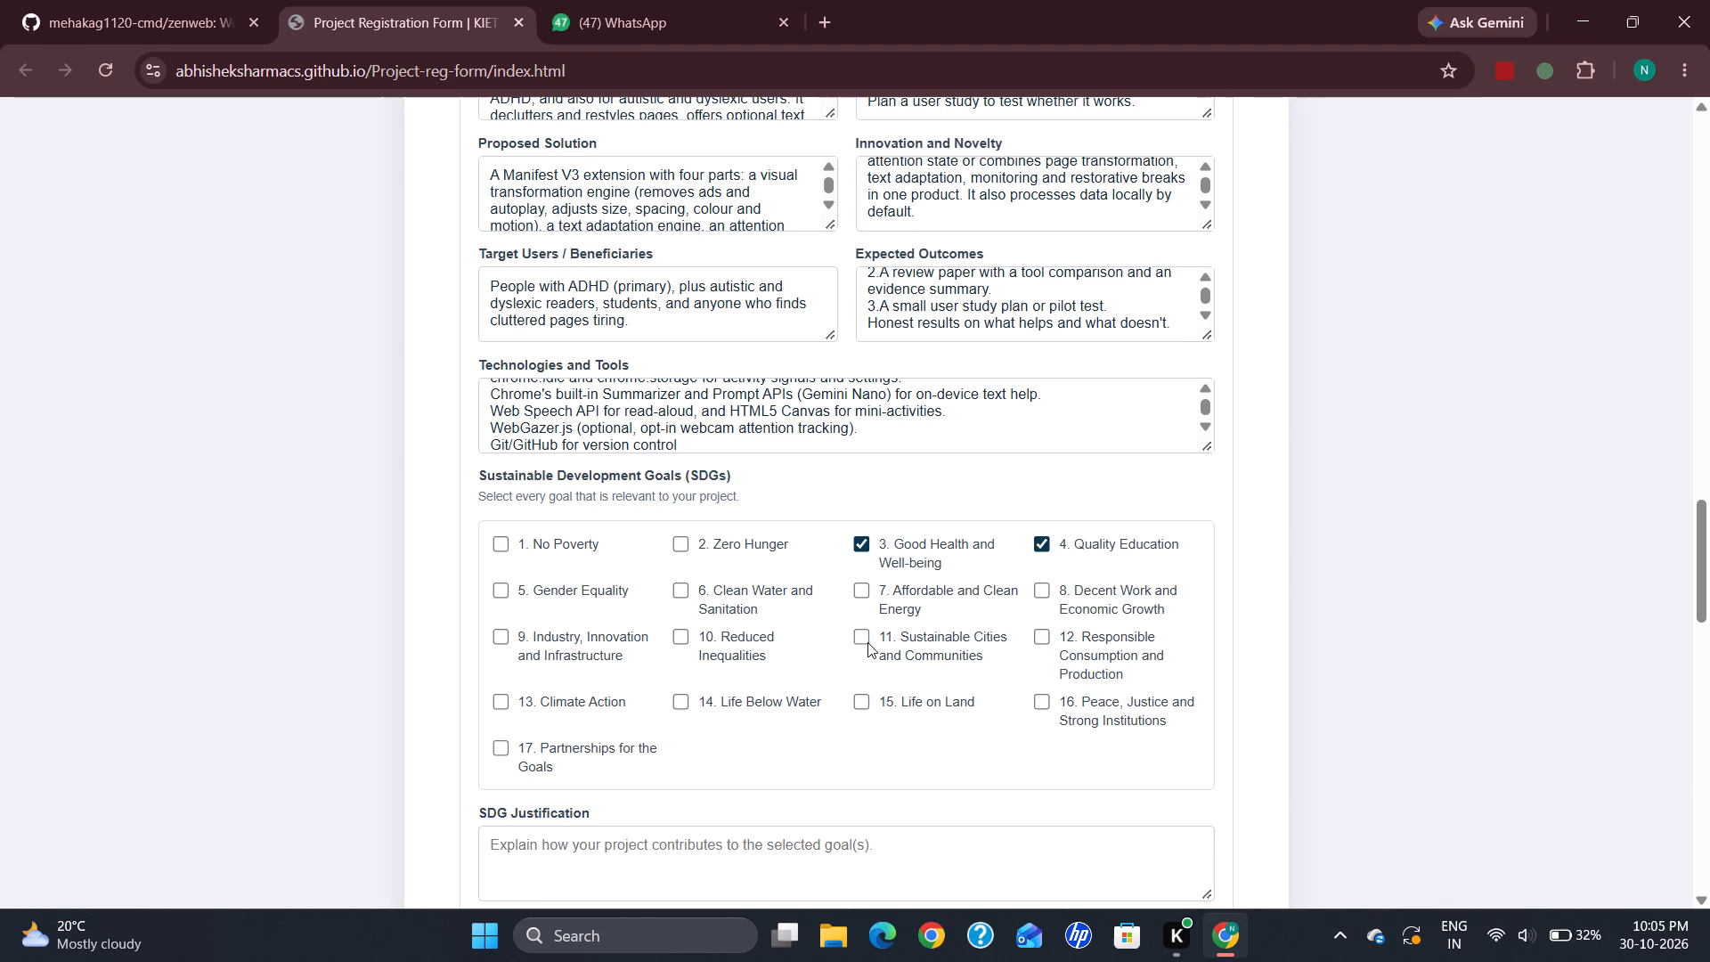
pyautogui.click(494, 636)
# Add 10. Reduced Inequalities to the project's selected Sustainable Development Goals.
pyautogui.click(683, 642)
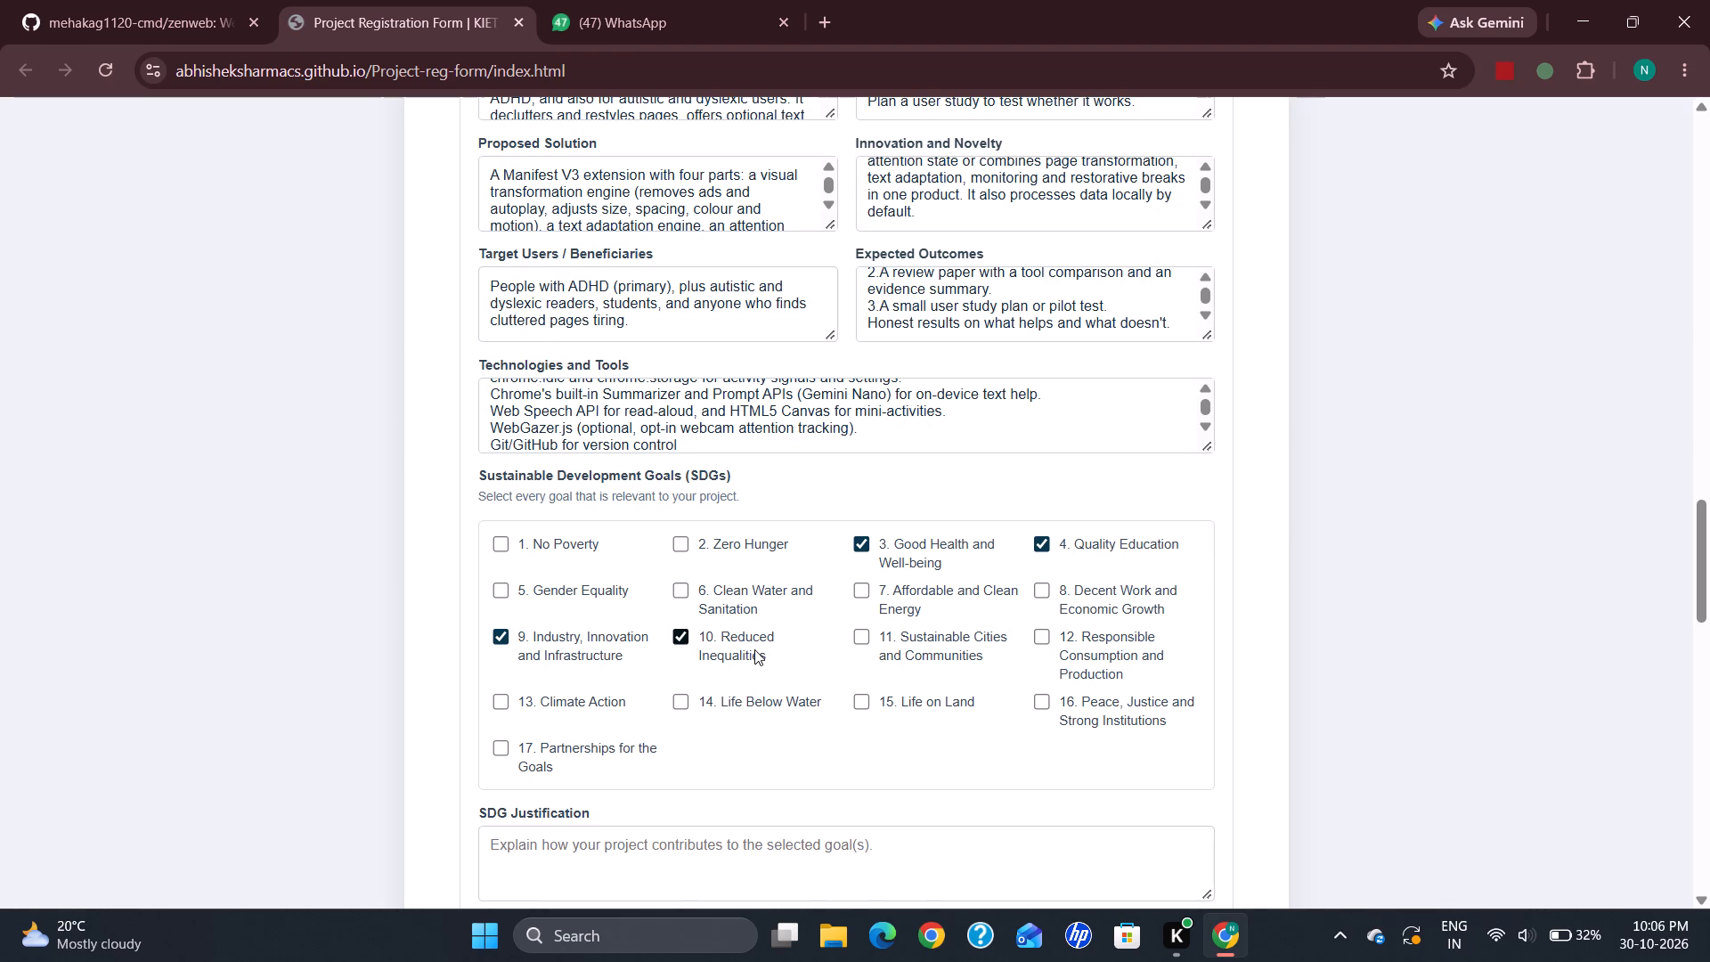
pyautogui.scroll(-4, 754, 649)
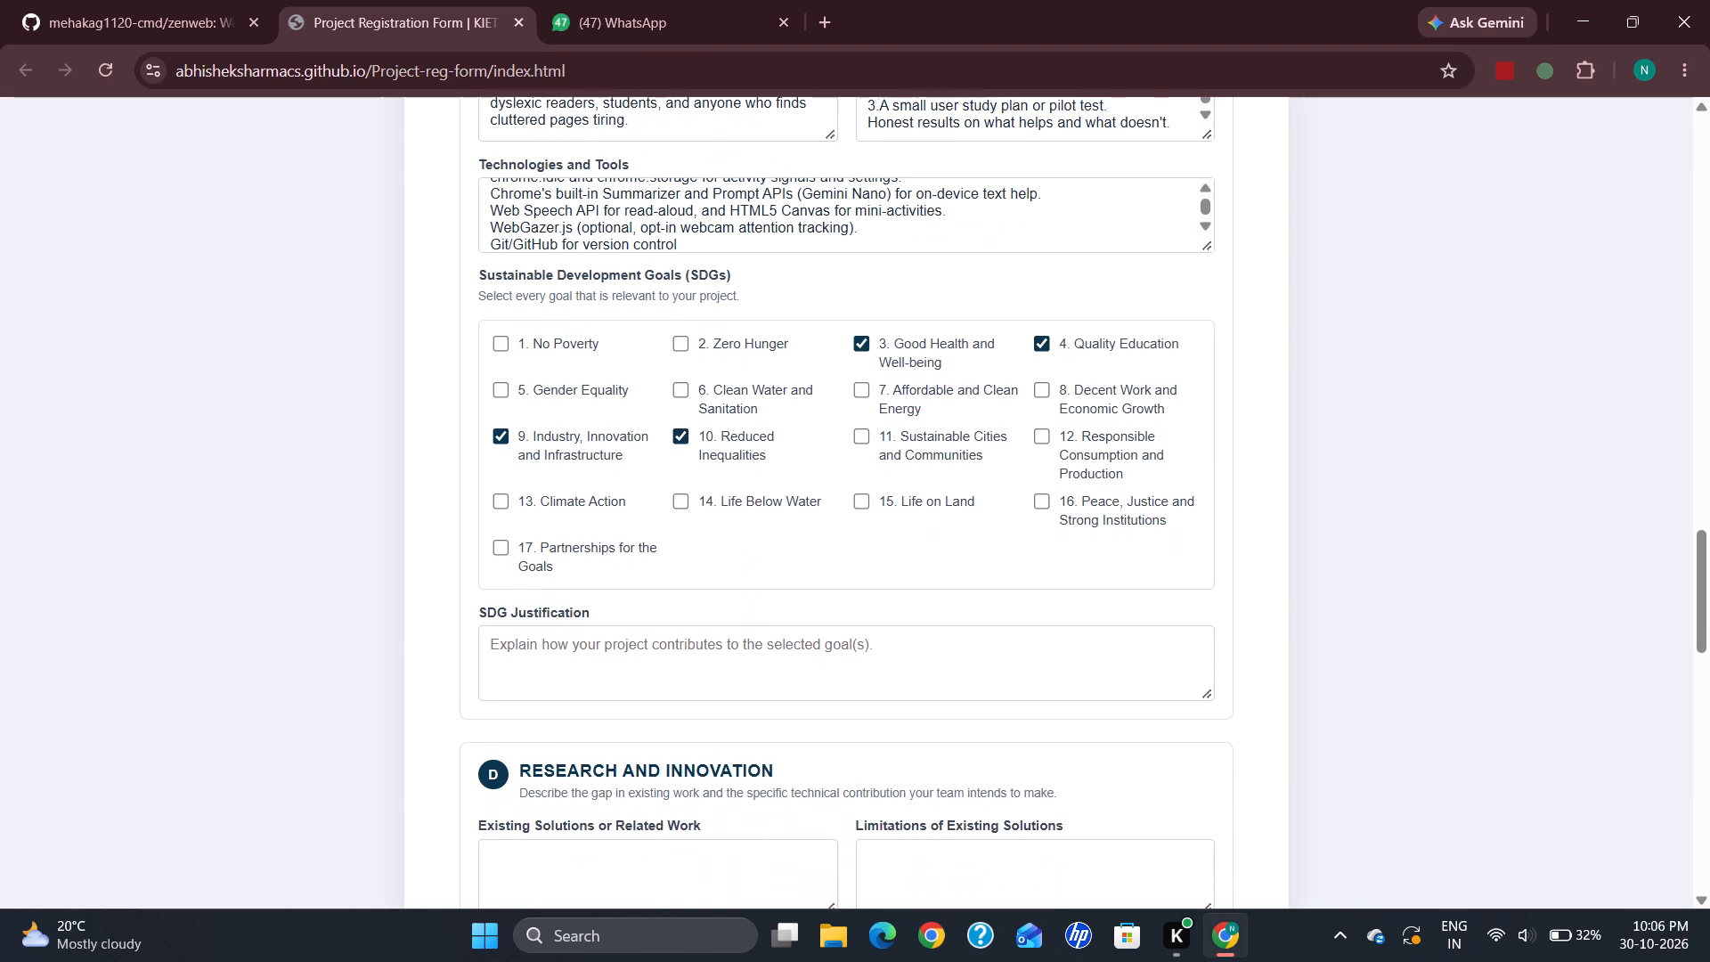
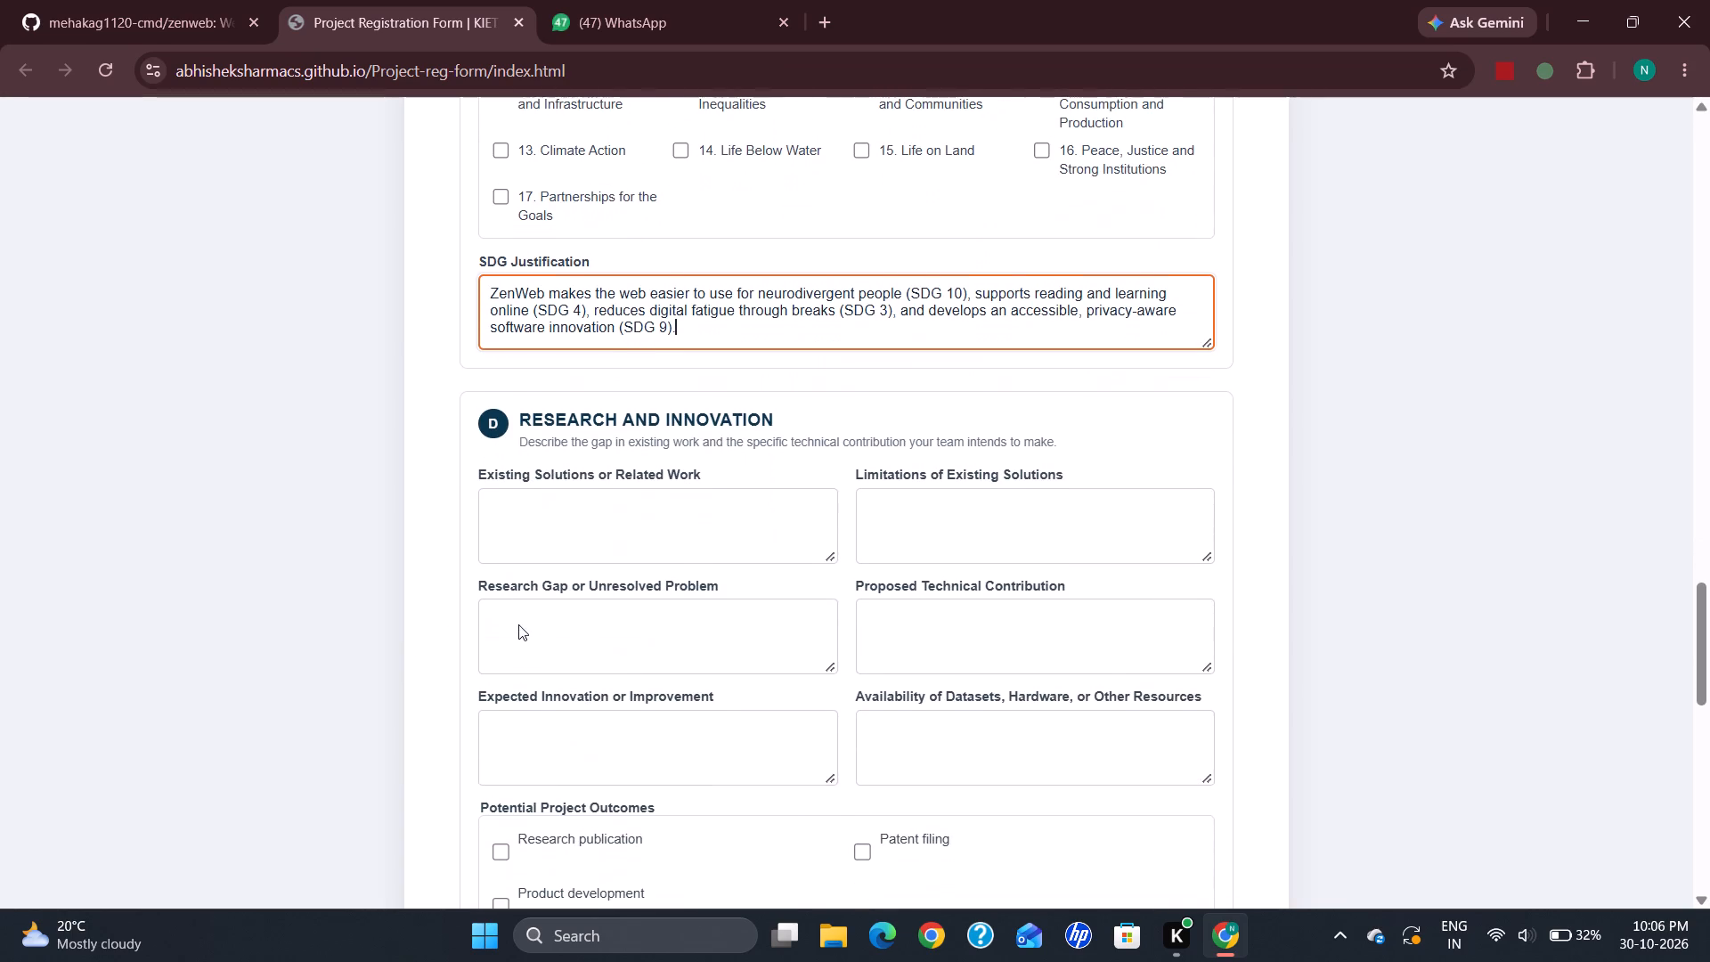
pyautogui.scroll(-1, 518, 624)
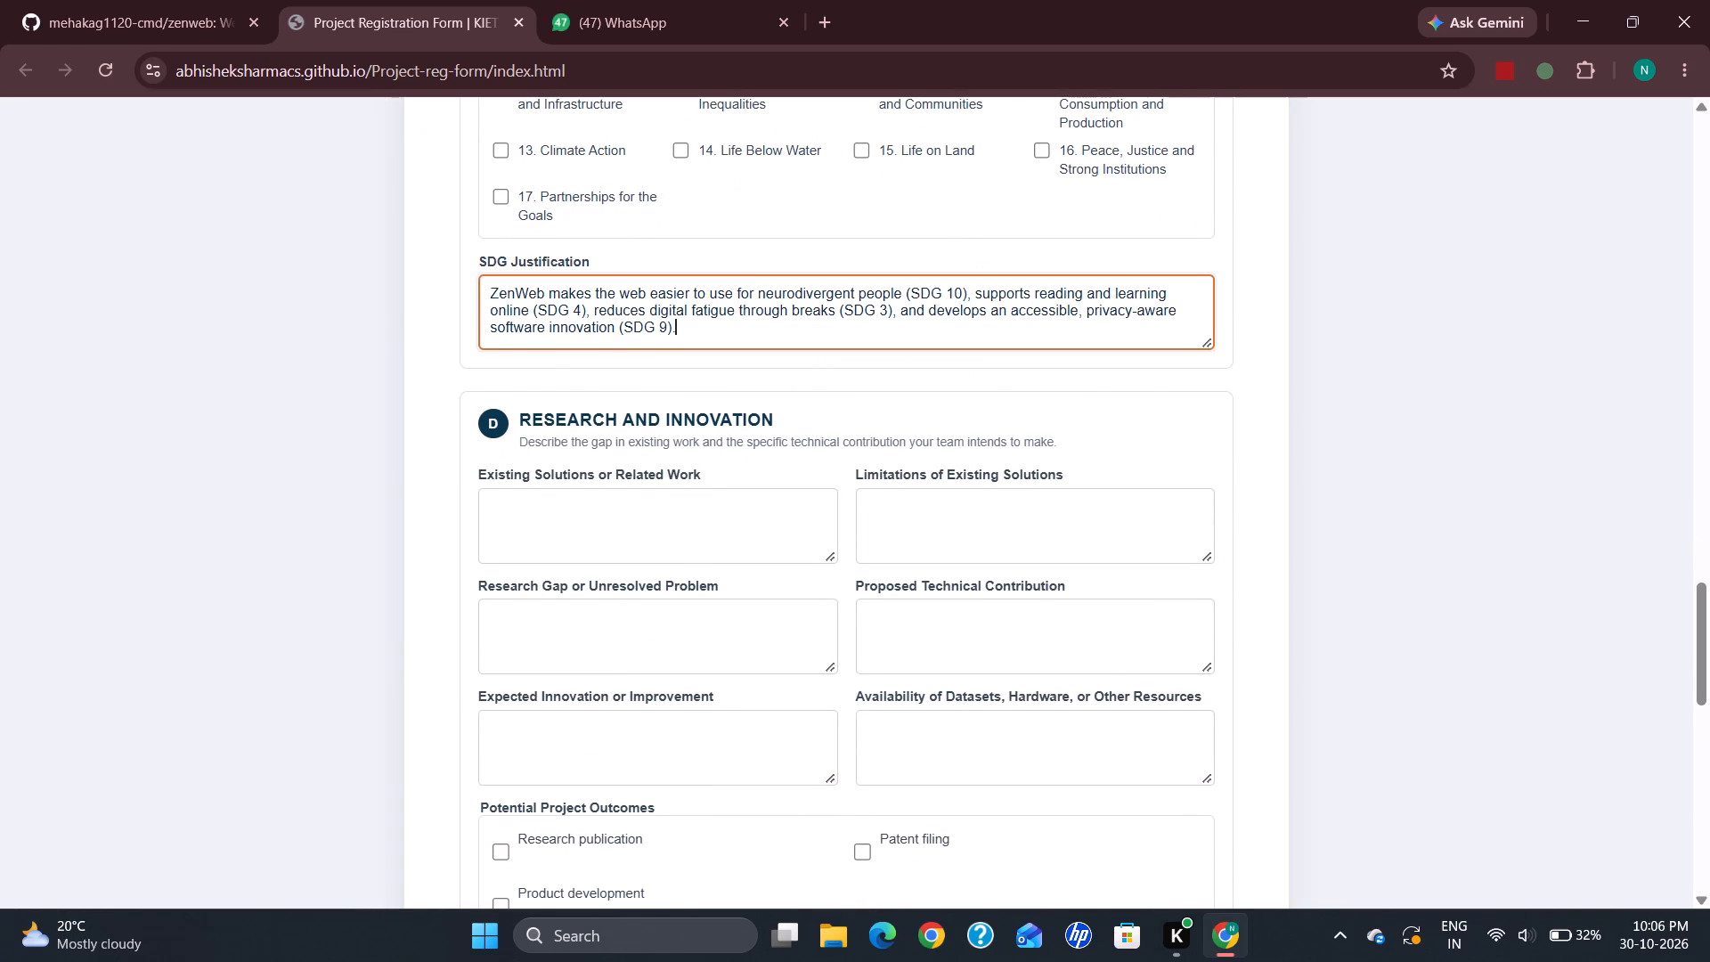
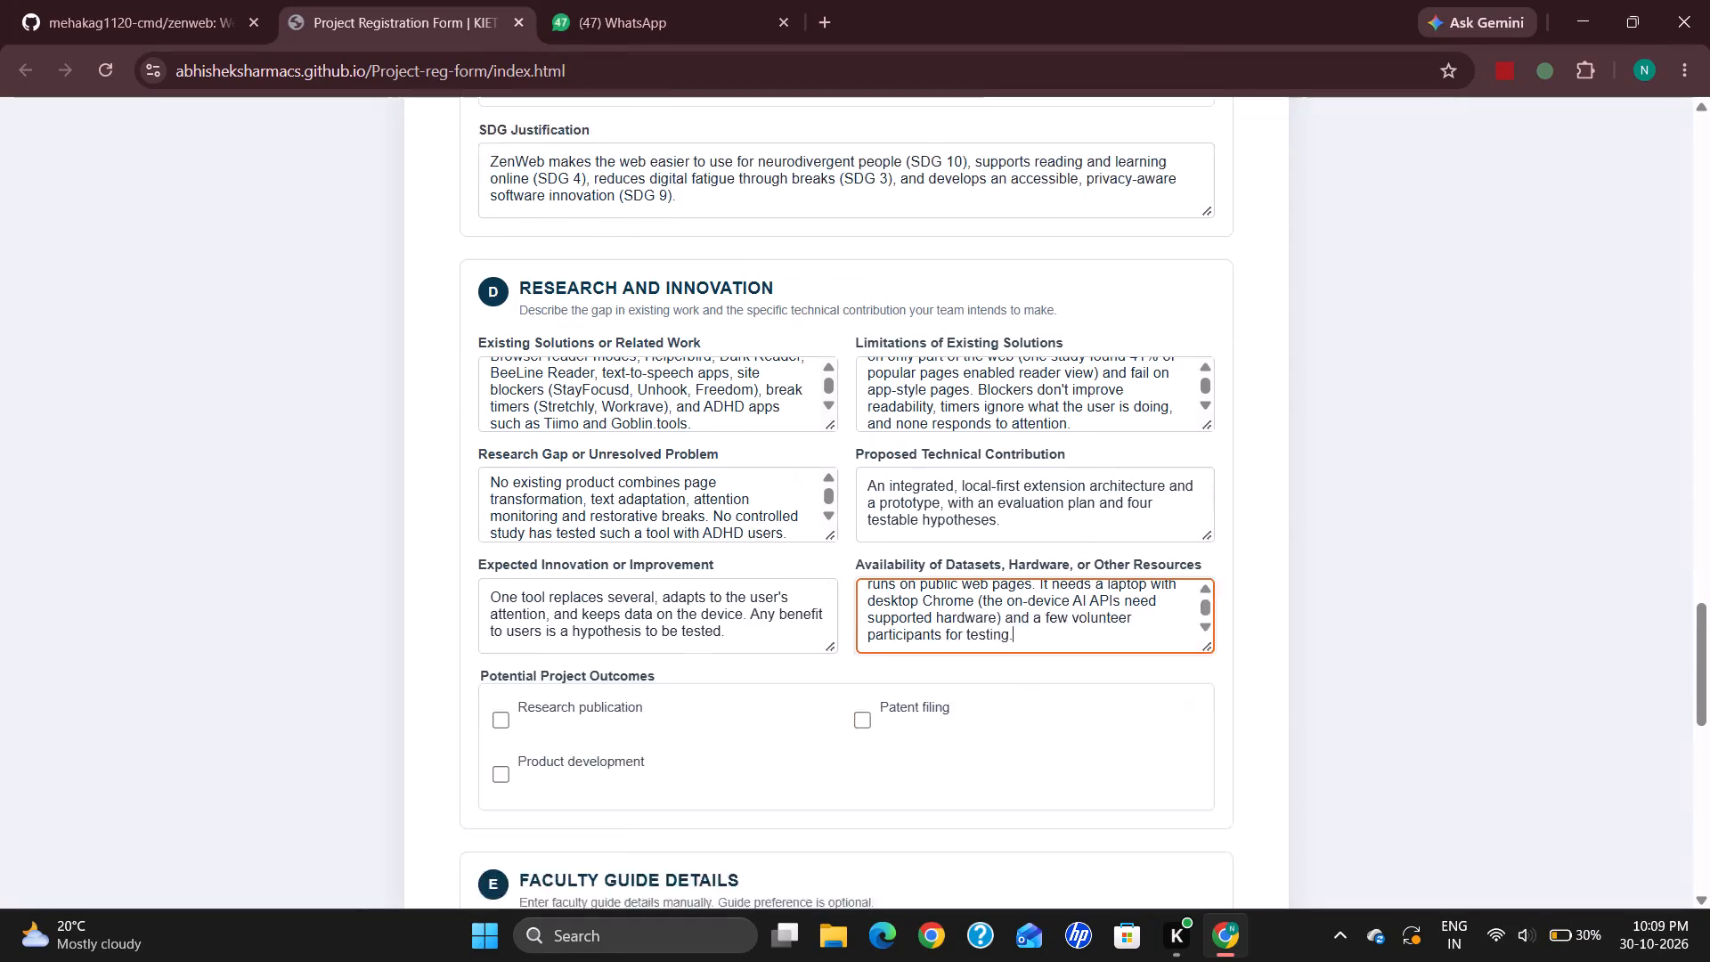
# Select Research publication among the Potential Project Outcomes in the Research and Innovation section.
pyautogui.scroll(-1, 711, 738)
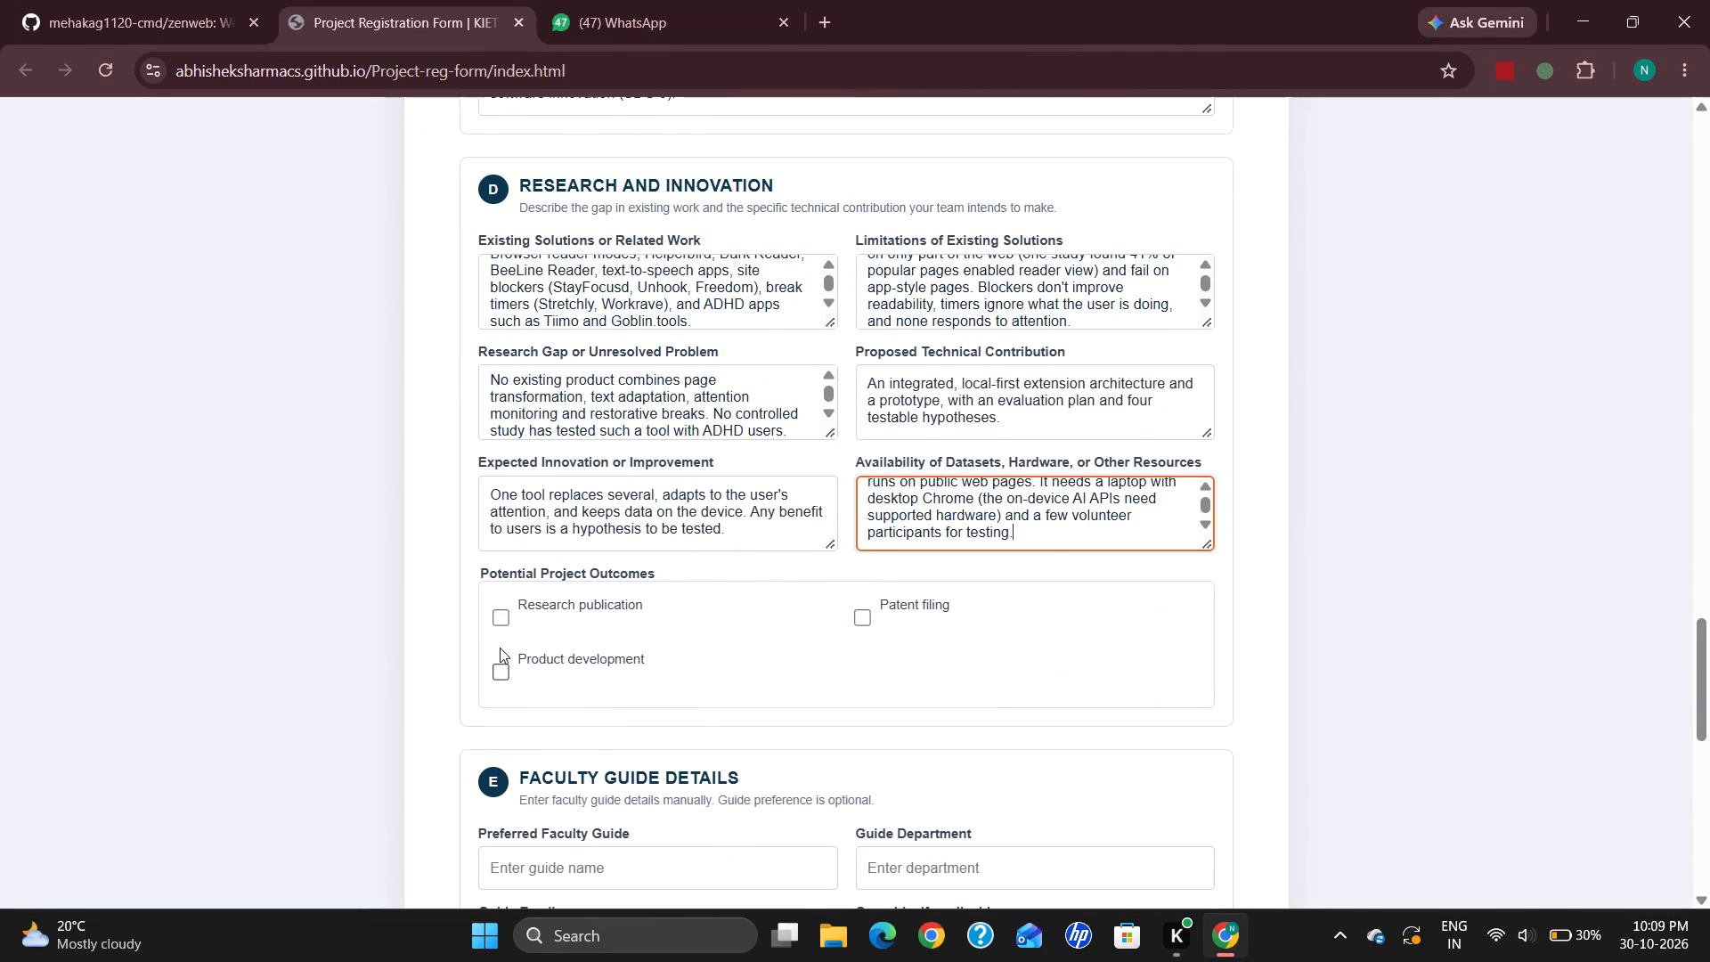
pyautogui.click(507, 614)
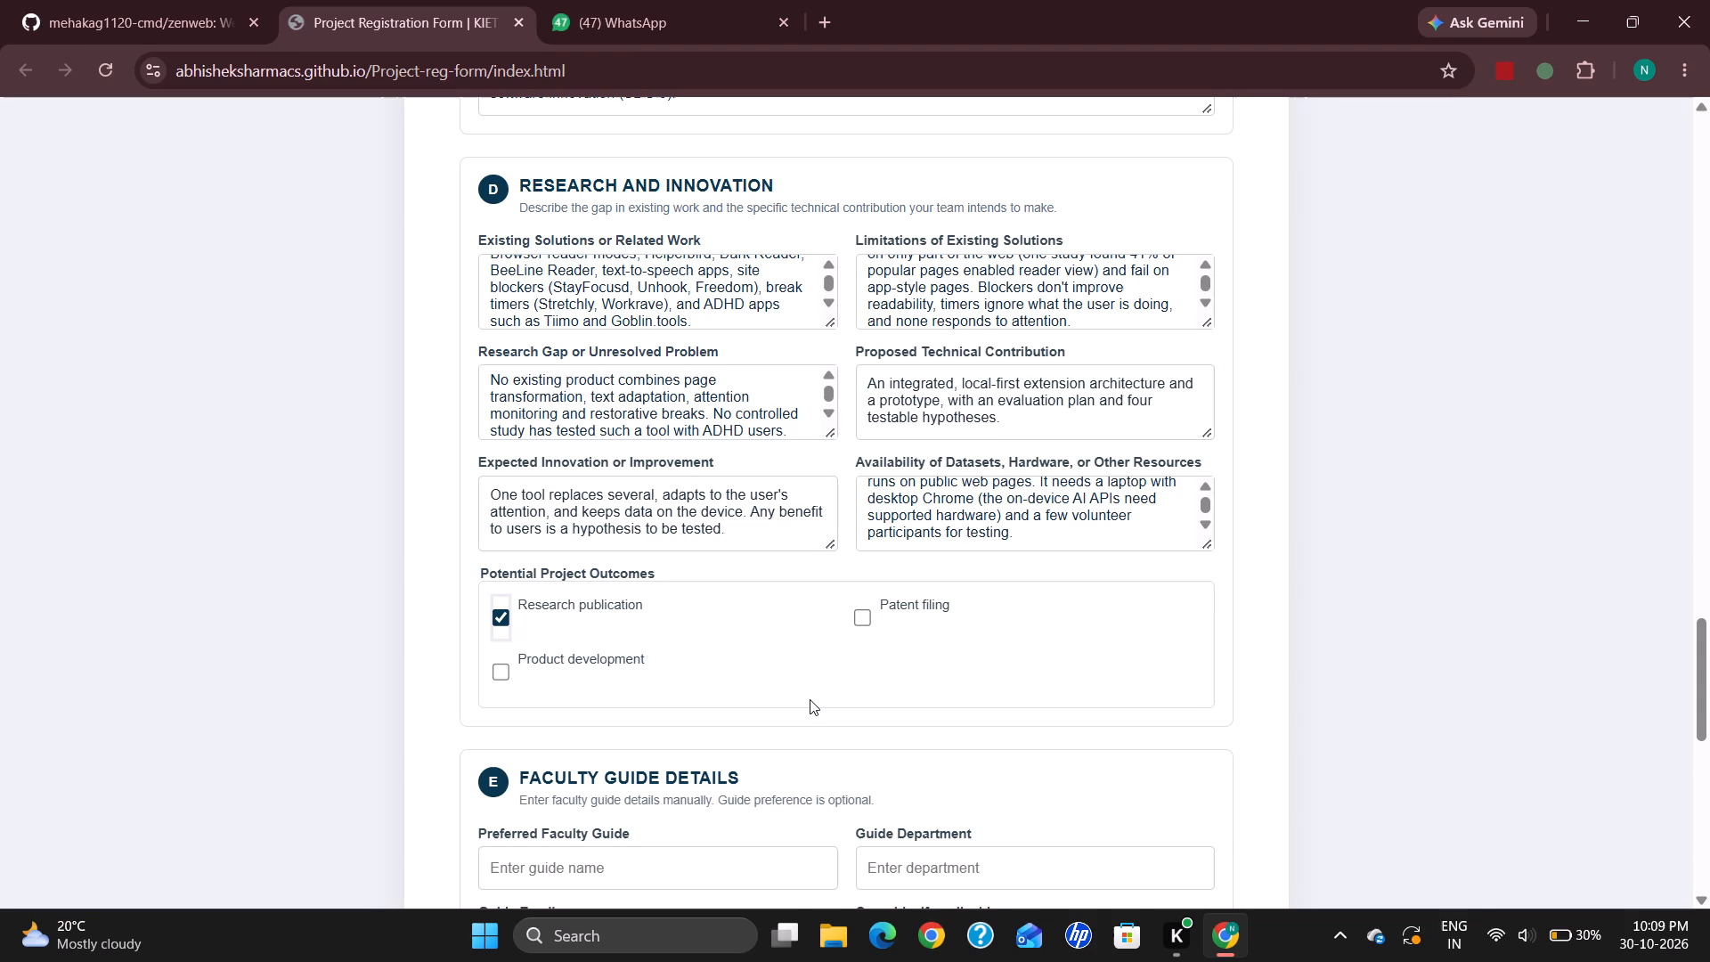
# Mark Product development as a potential project outcome in the Research and Innovation section.
pyautogui.click(500, 674)
# Enter the faculty guide's full name as the Preferred Faculty Guide in the Faculty Guide Details section.
pyautogui.scroll(-1, 885, 681)
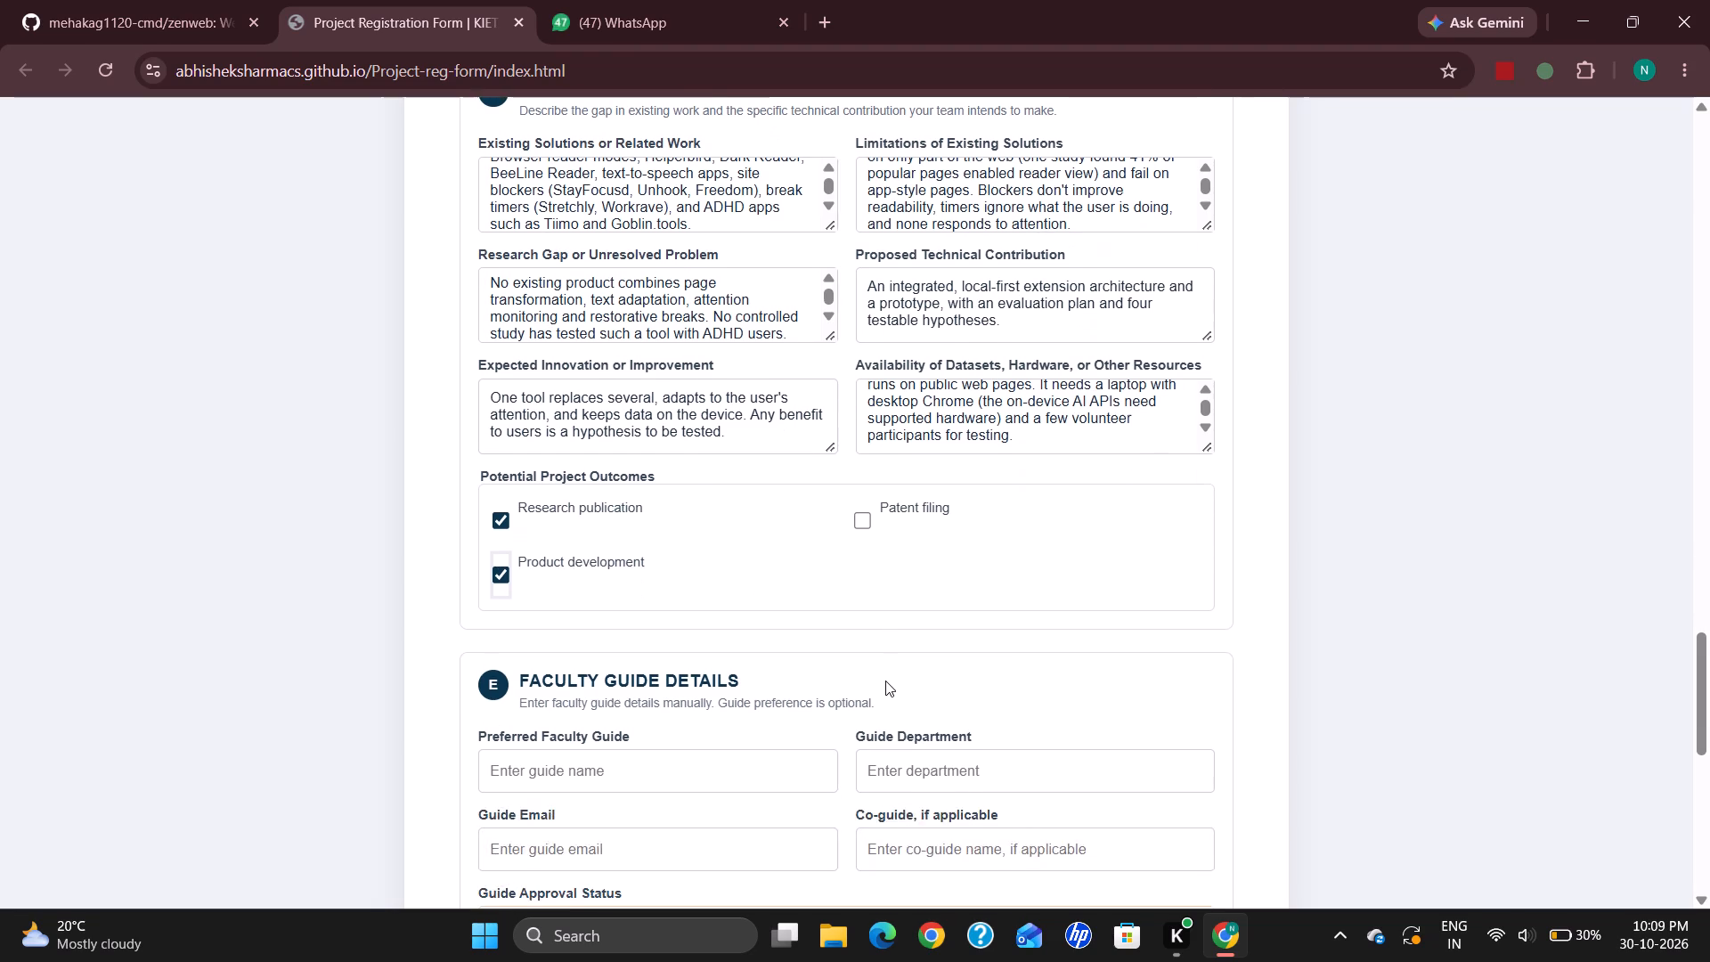
pyautogui.scroll(-2, 885, 681)
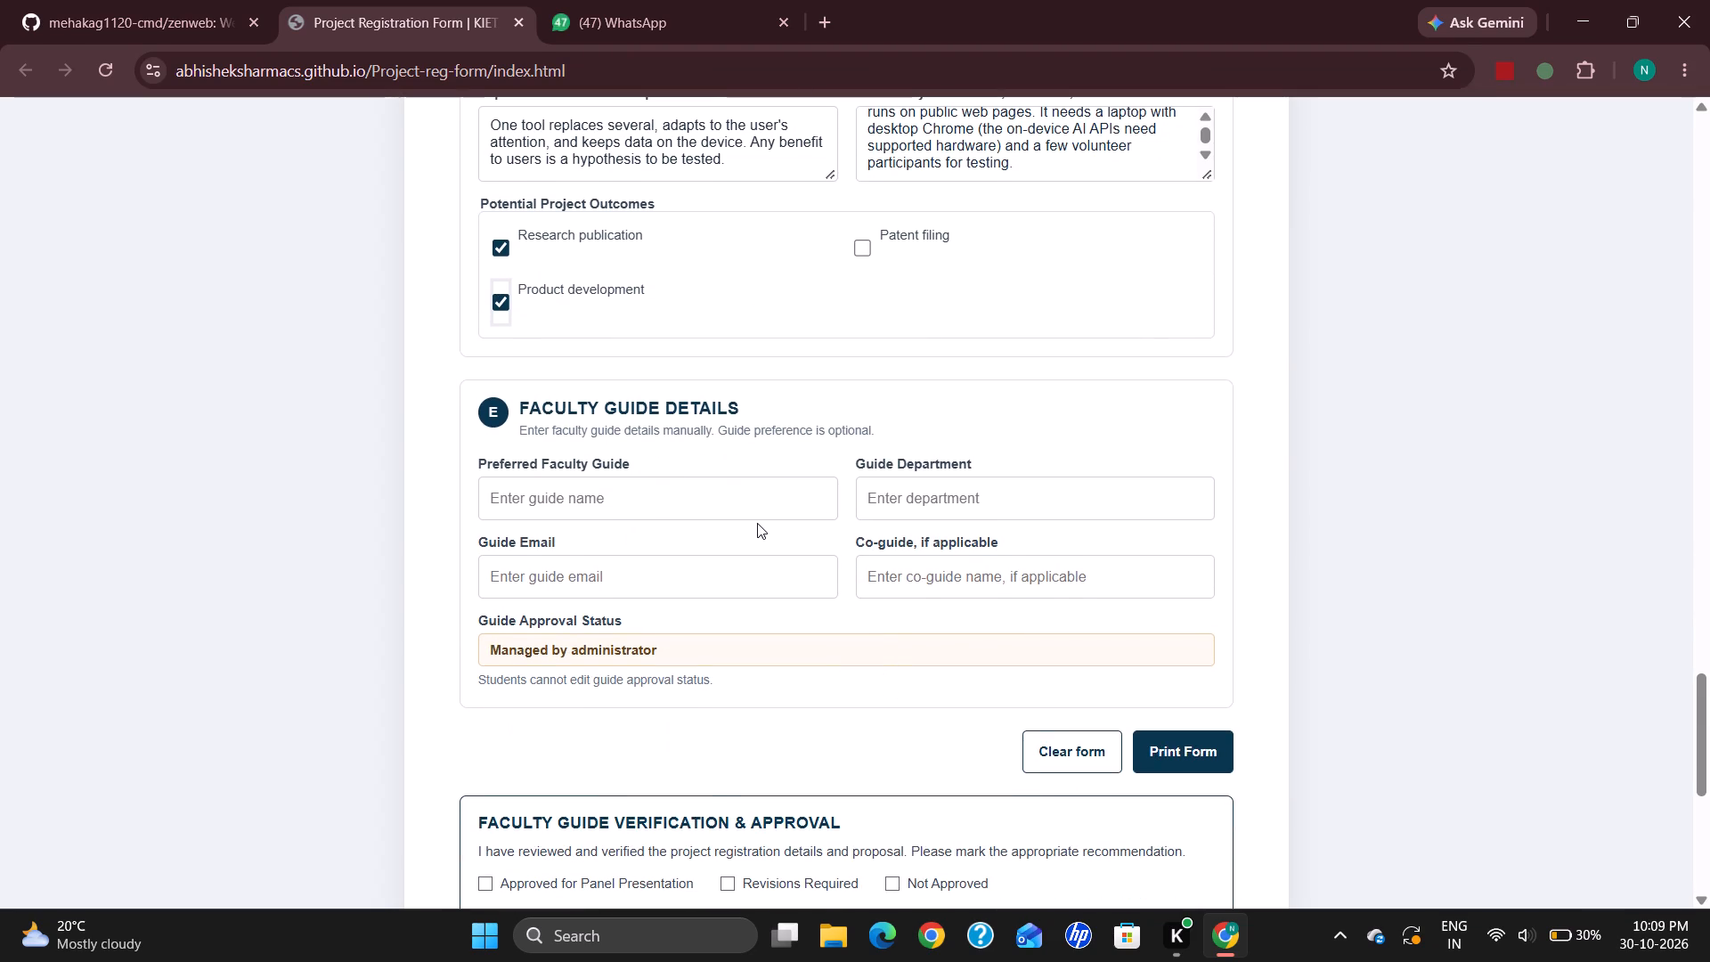
pyautogui.click(755, 509)
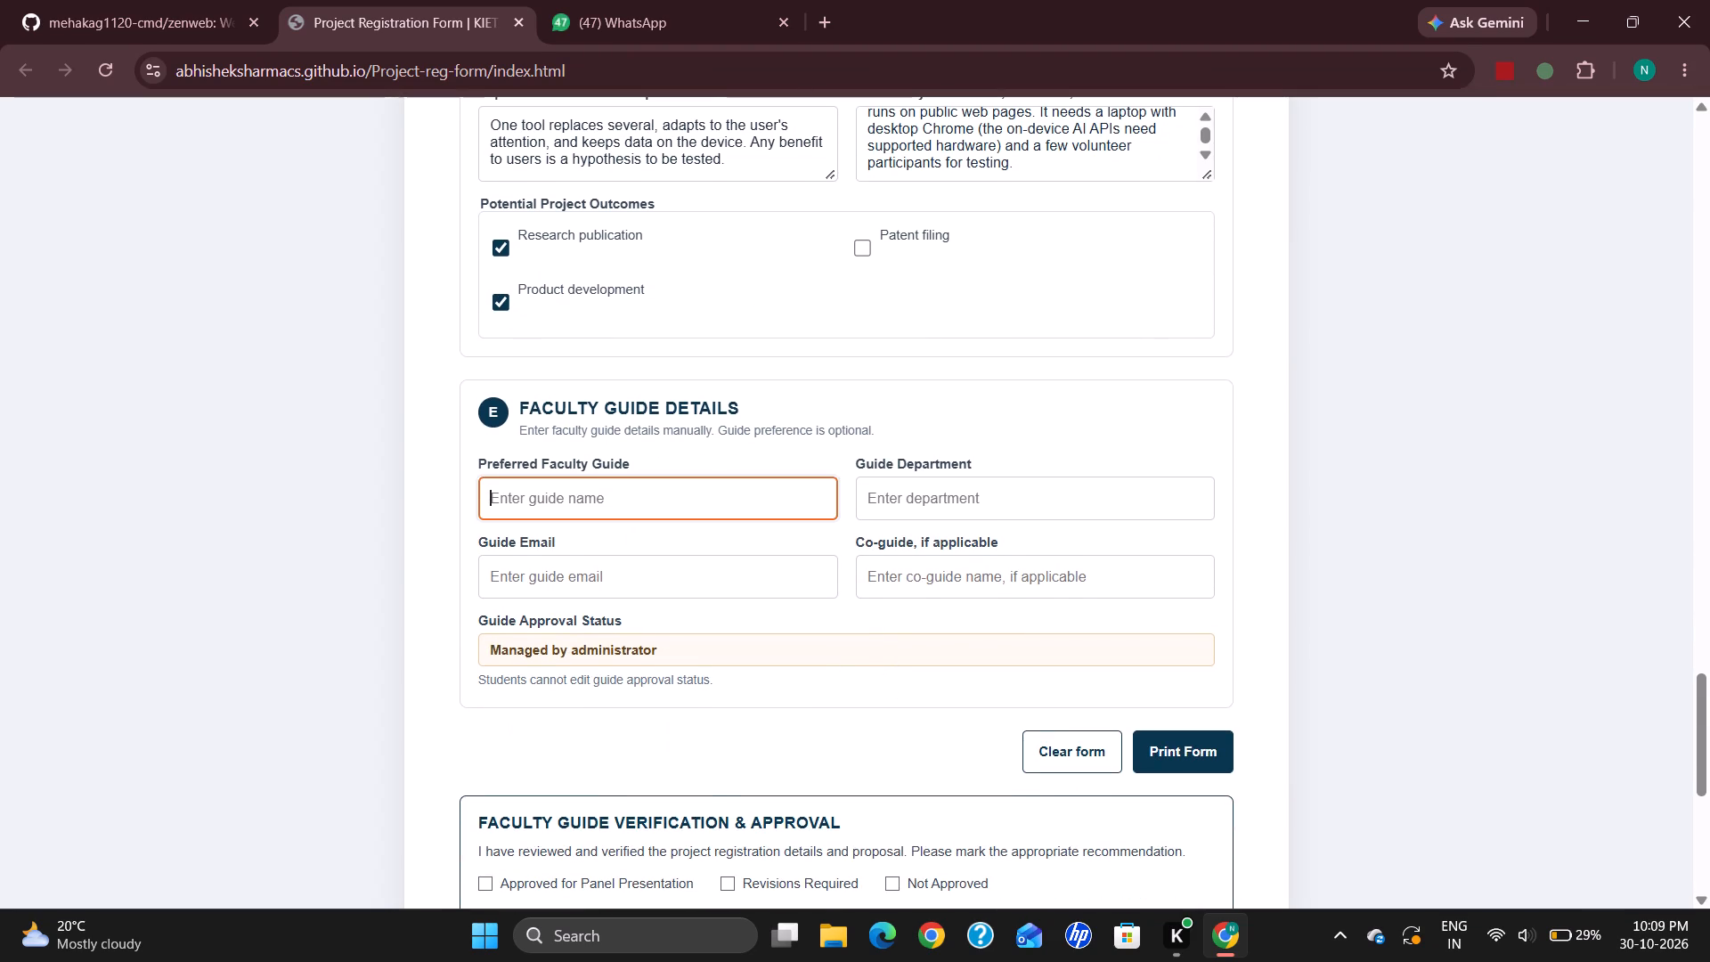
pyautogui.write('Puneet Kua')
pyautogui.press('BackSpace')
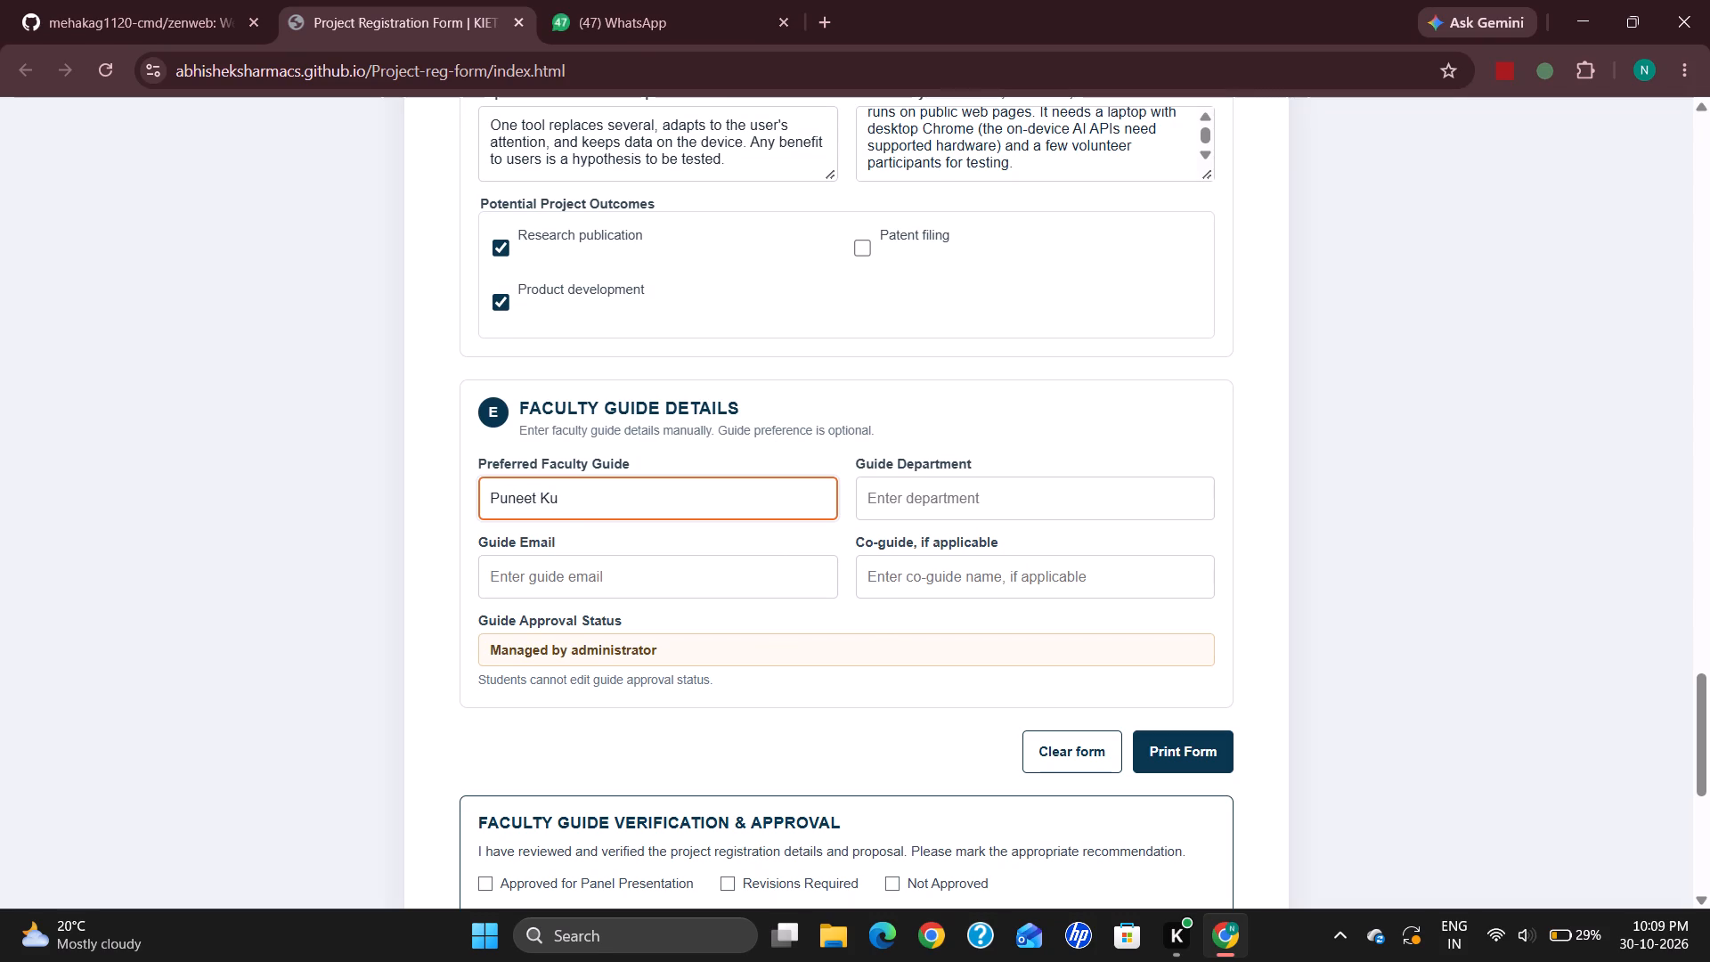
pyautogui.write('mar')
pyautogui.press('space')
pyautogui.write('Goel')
# Fill in the Guide Department as Computer Science.
pyautogui.click(970, 498)
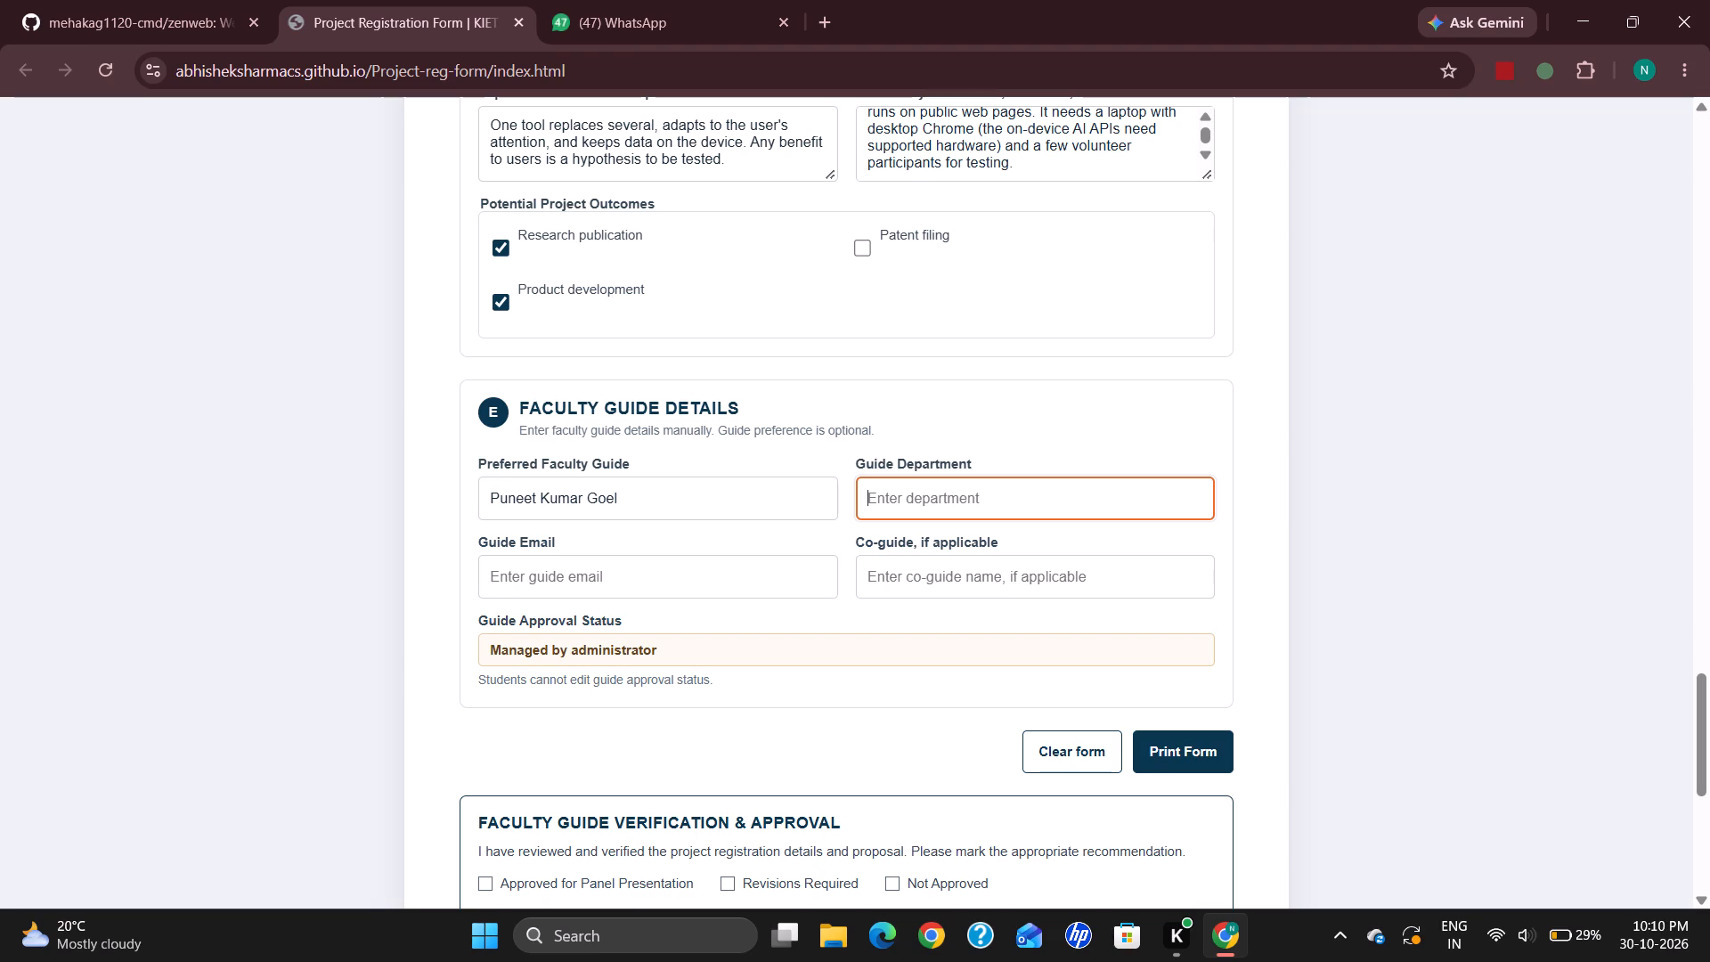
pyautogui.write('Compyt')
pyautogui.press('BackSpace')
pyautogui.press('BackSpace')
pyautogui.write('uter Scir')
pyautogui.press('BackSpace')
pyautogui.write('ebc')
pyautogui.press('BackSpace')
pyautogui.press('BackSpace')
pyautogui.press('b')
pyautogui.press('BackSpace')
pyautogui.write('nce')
# Correct the spelling of the surname in the Preferred Faculty Guide entry, replacing the "e" with "ya".
pyautogui.click(711, 591)
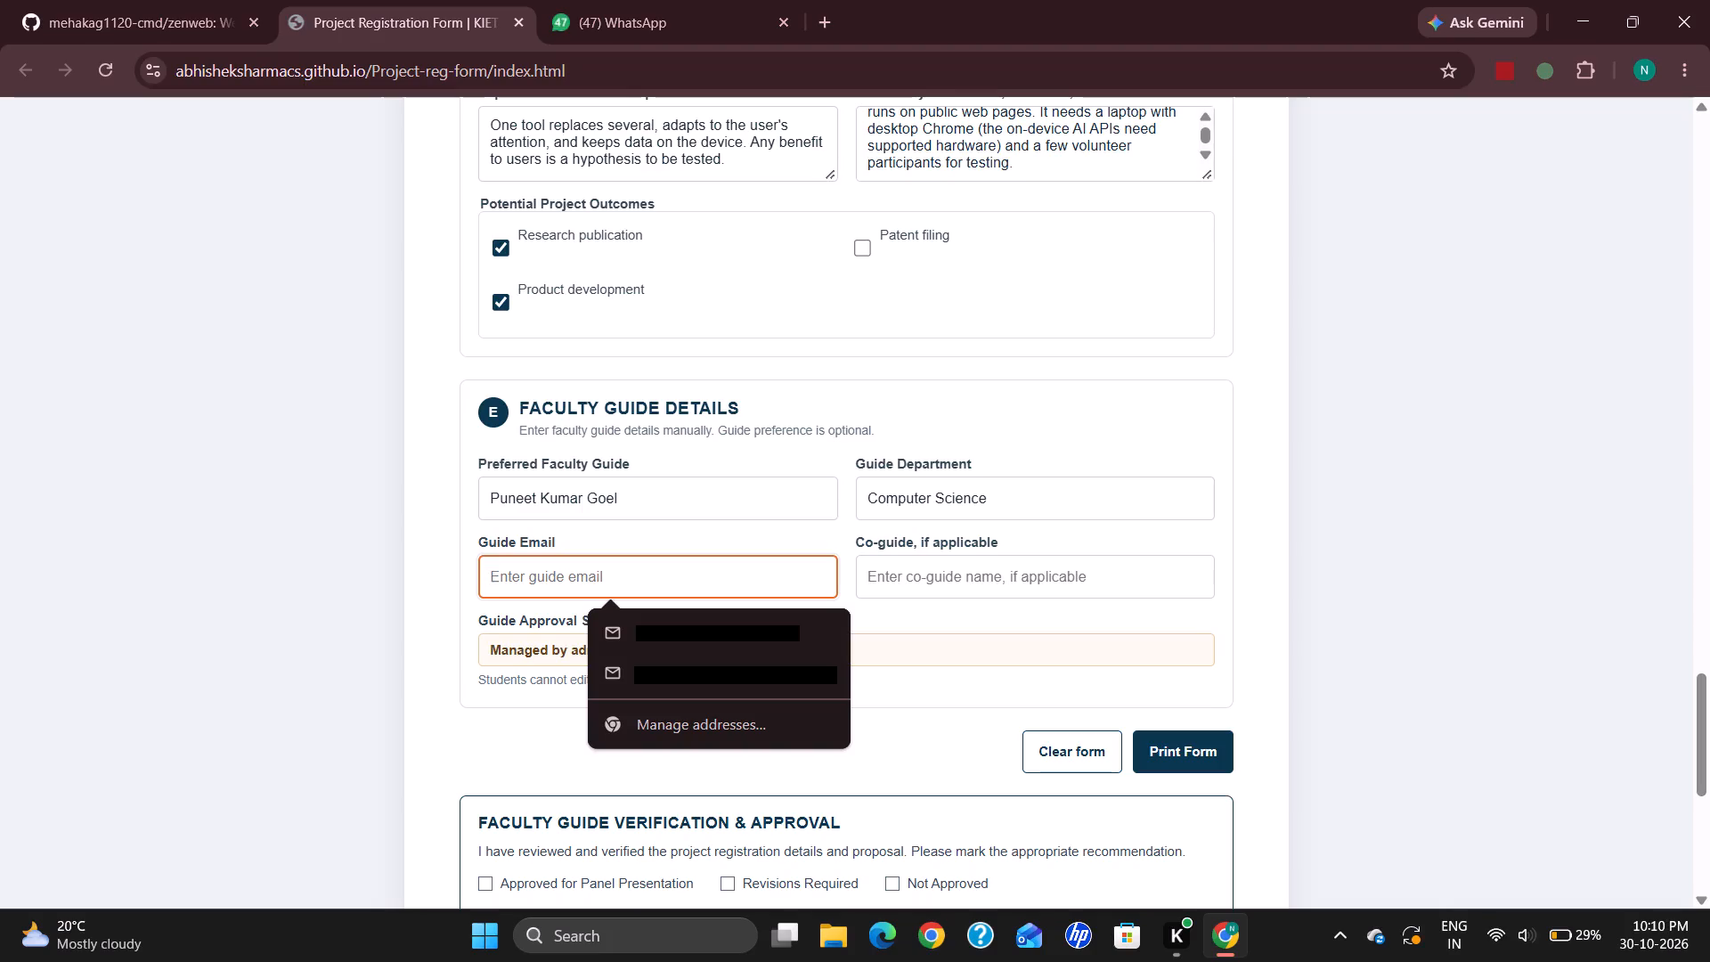
pyautogui.click(606, 492)
pyautogui.press('Right')
pyautogui.press('BackSpace')
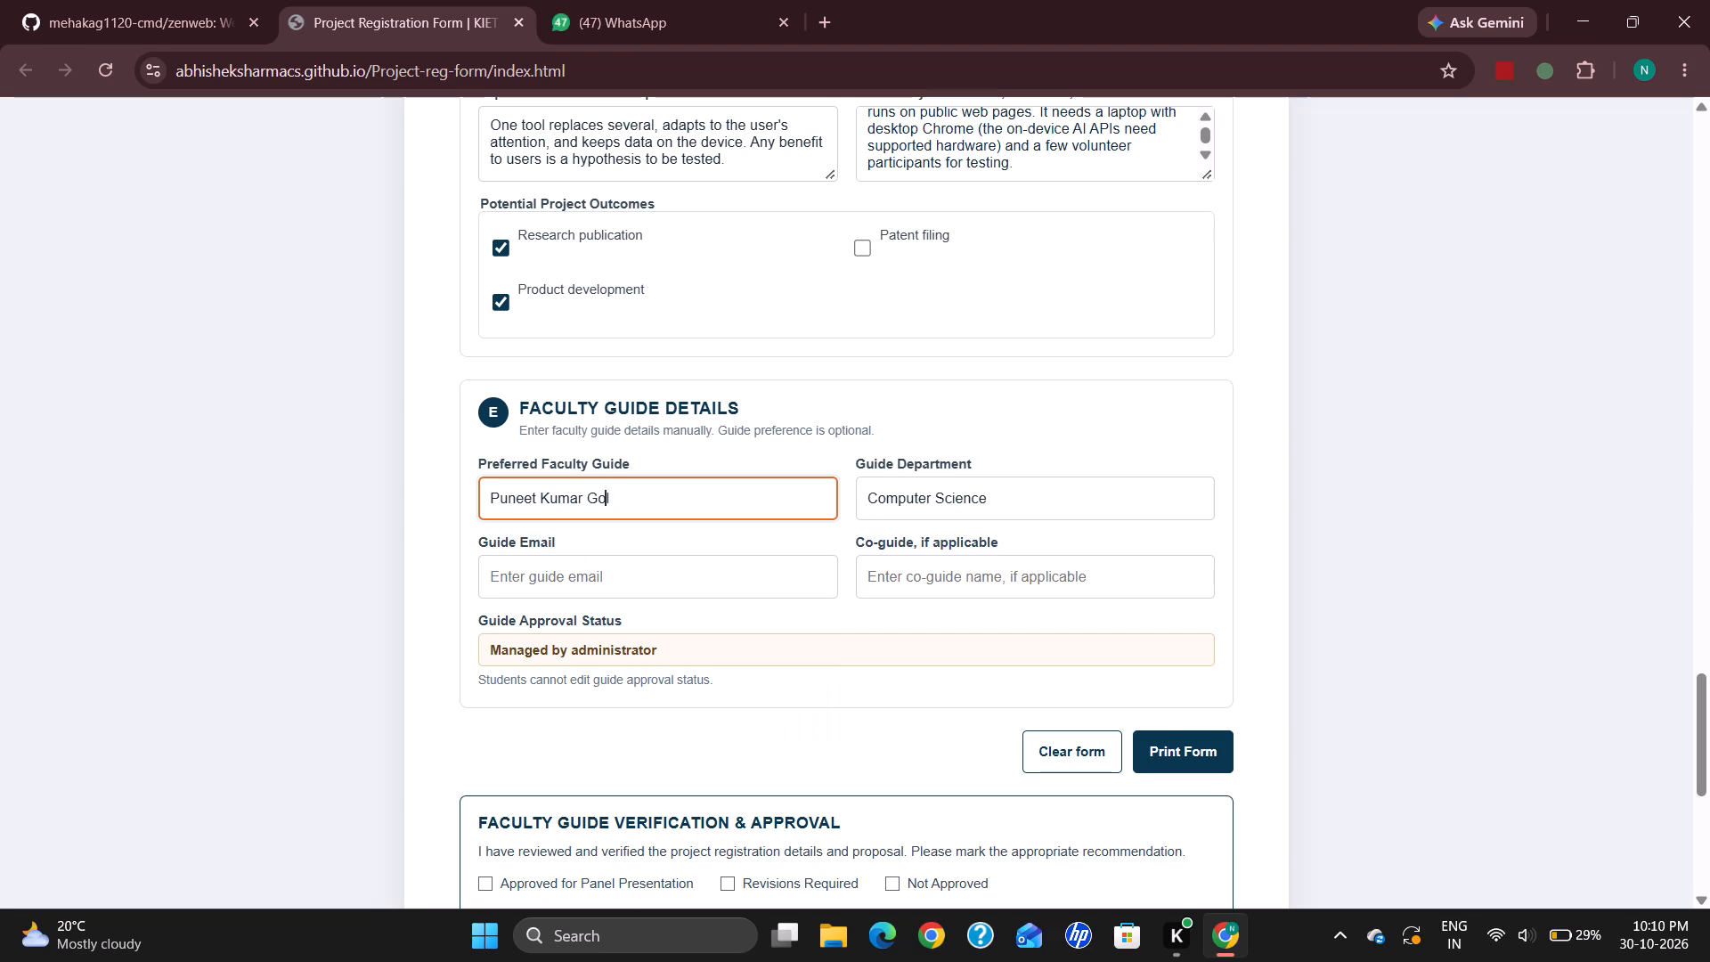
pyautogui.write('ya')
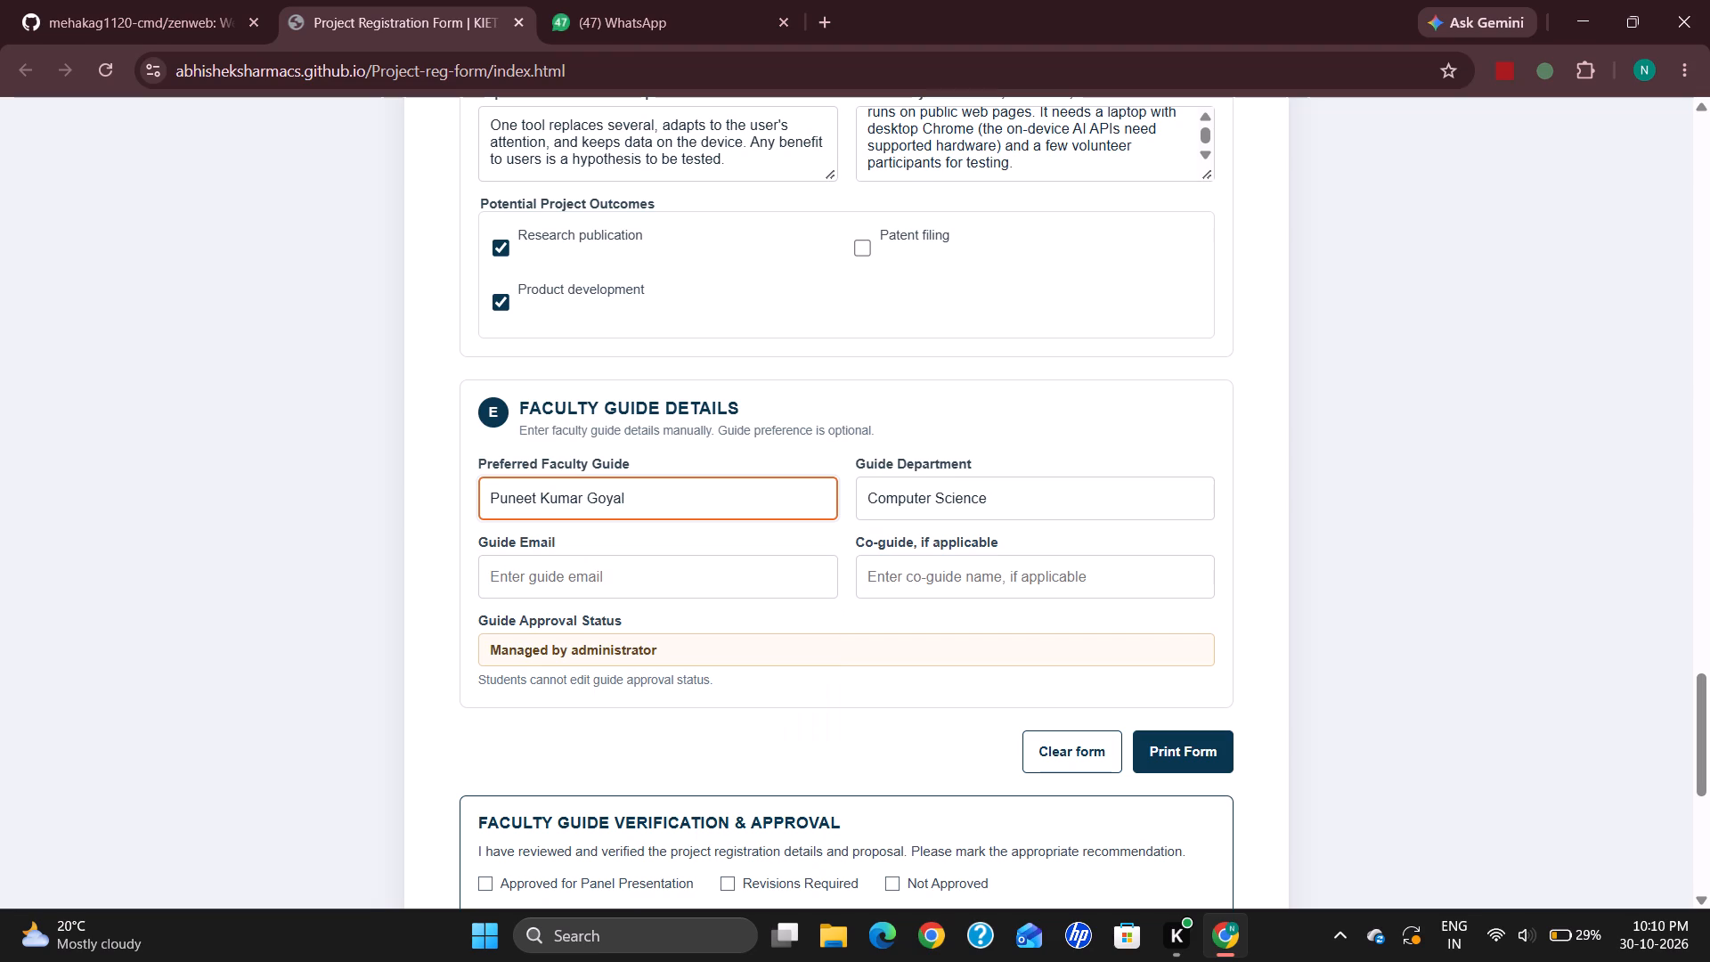
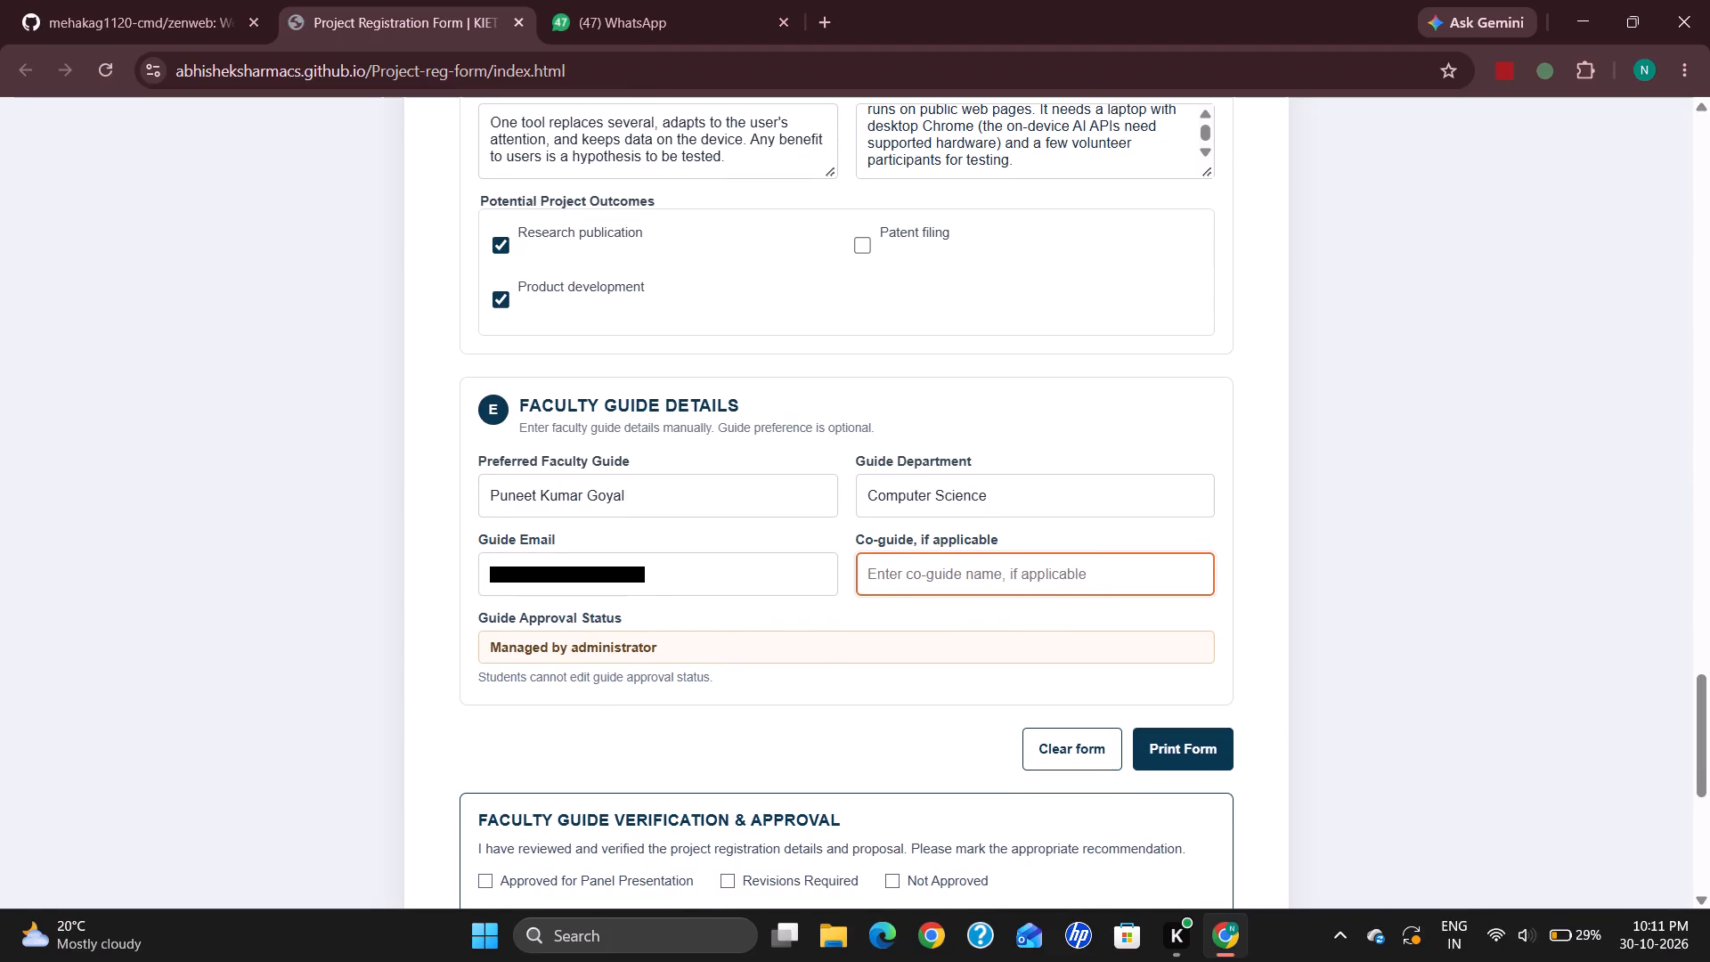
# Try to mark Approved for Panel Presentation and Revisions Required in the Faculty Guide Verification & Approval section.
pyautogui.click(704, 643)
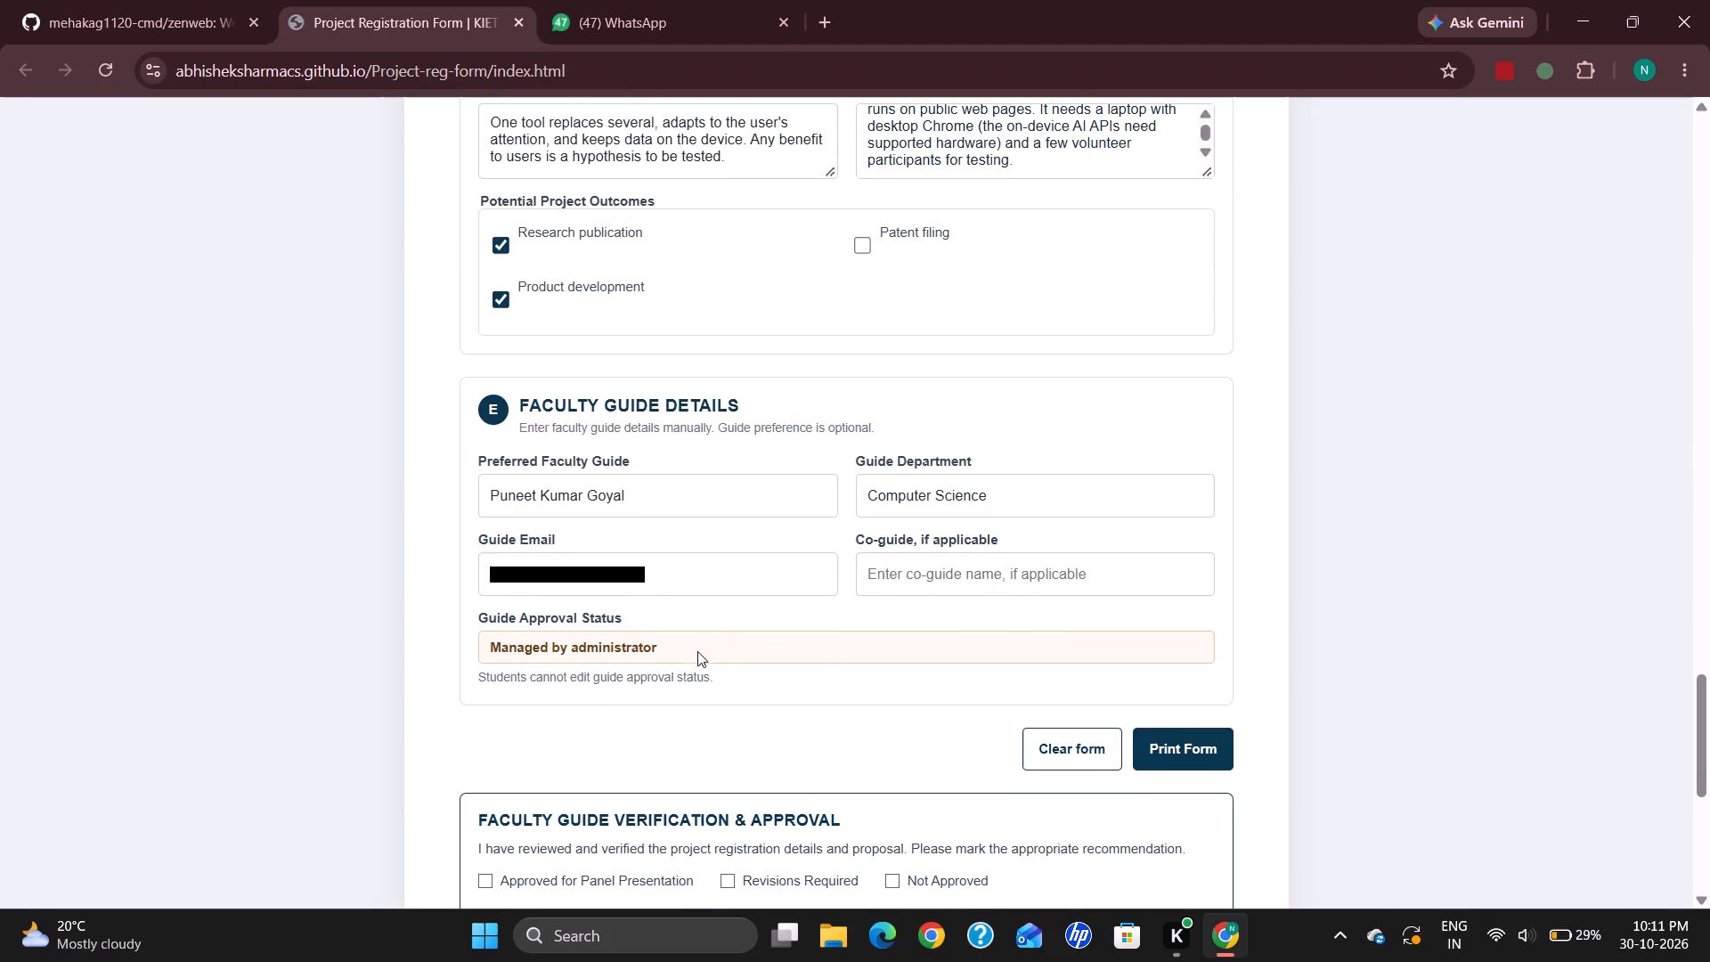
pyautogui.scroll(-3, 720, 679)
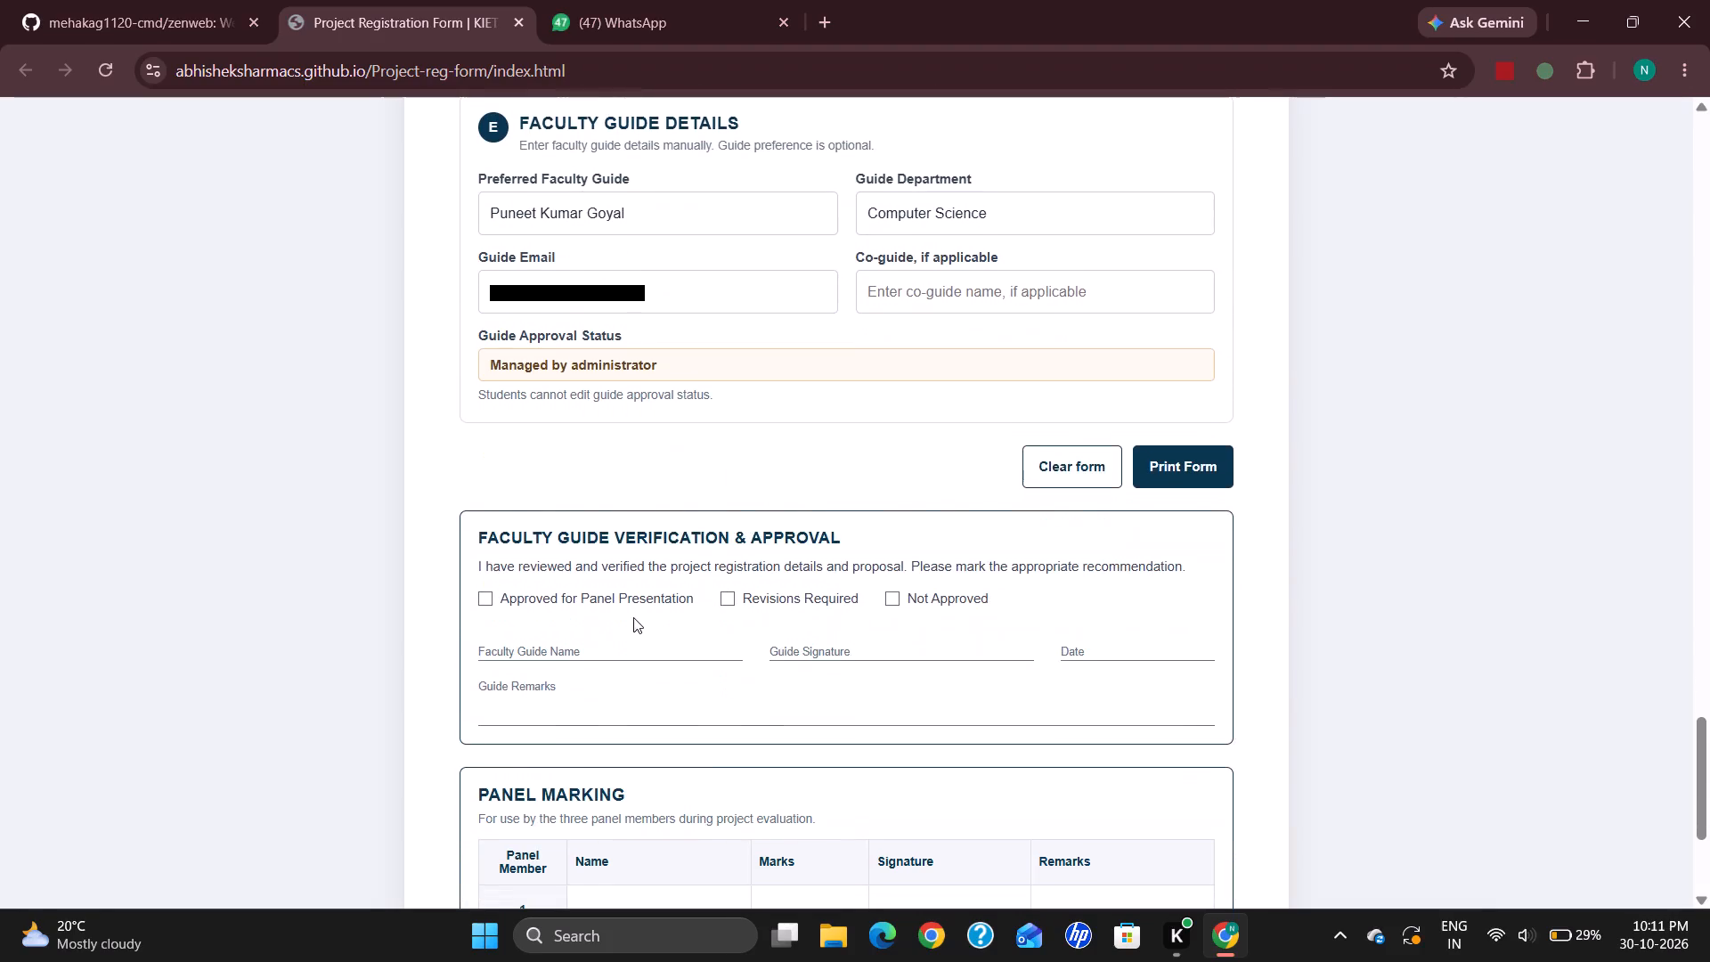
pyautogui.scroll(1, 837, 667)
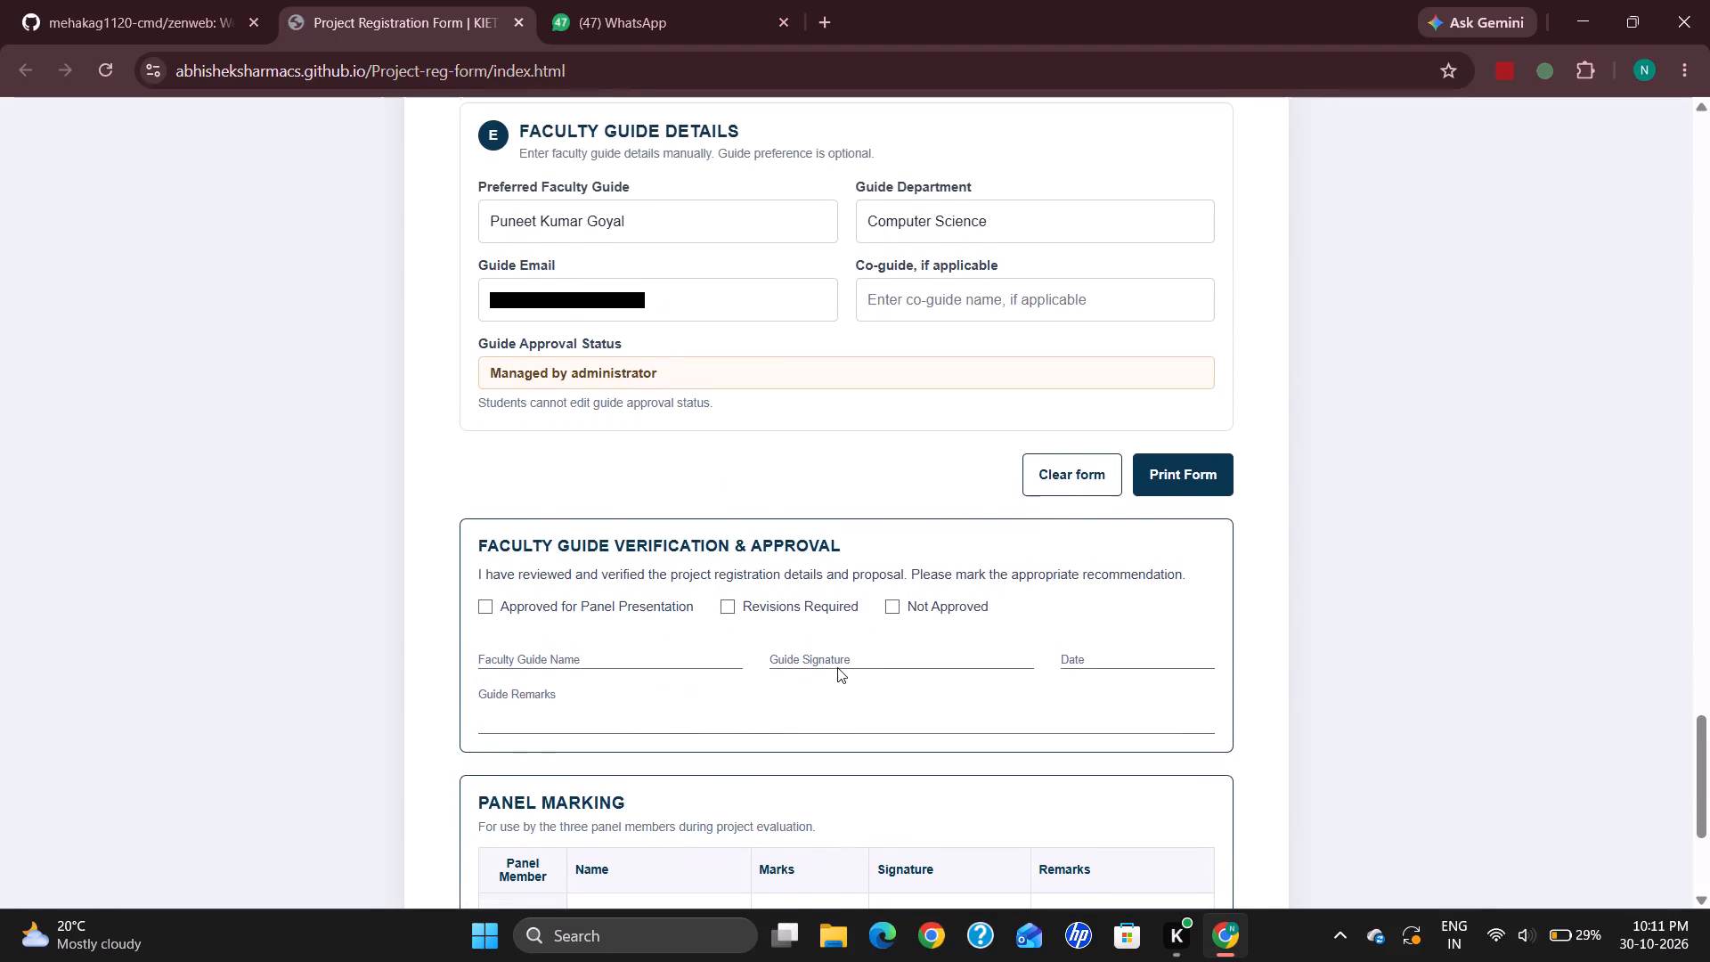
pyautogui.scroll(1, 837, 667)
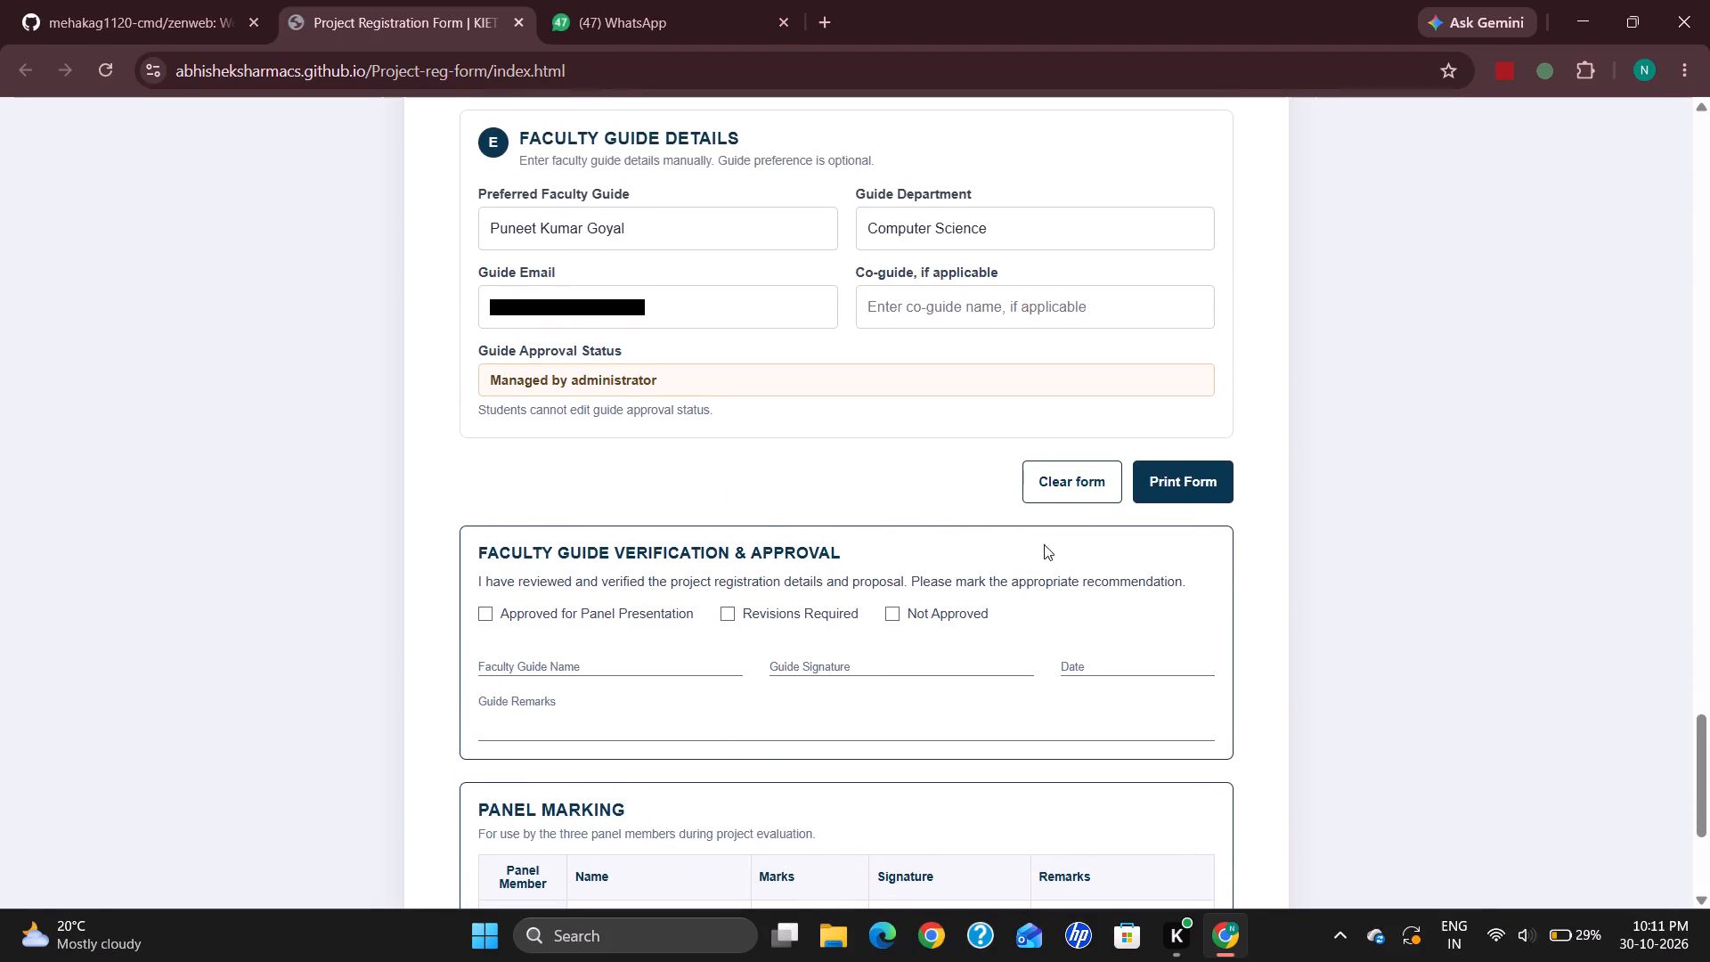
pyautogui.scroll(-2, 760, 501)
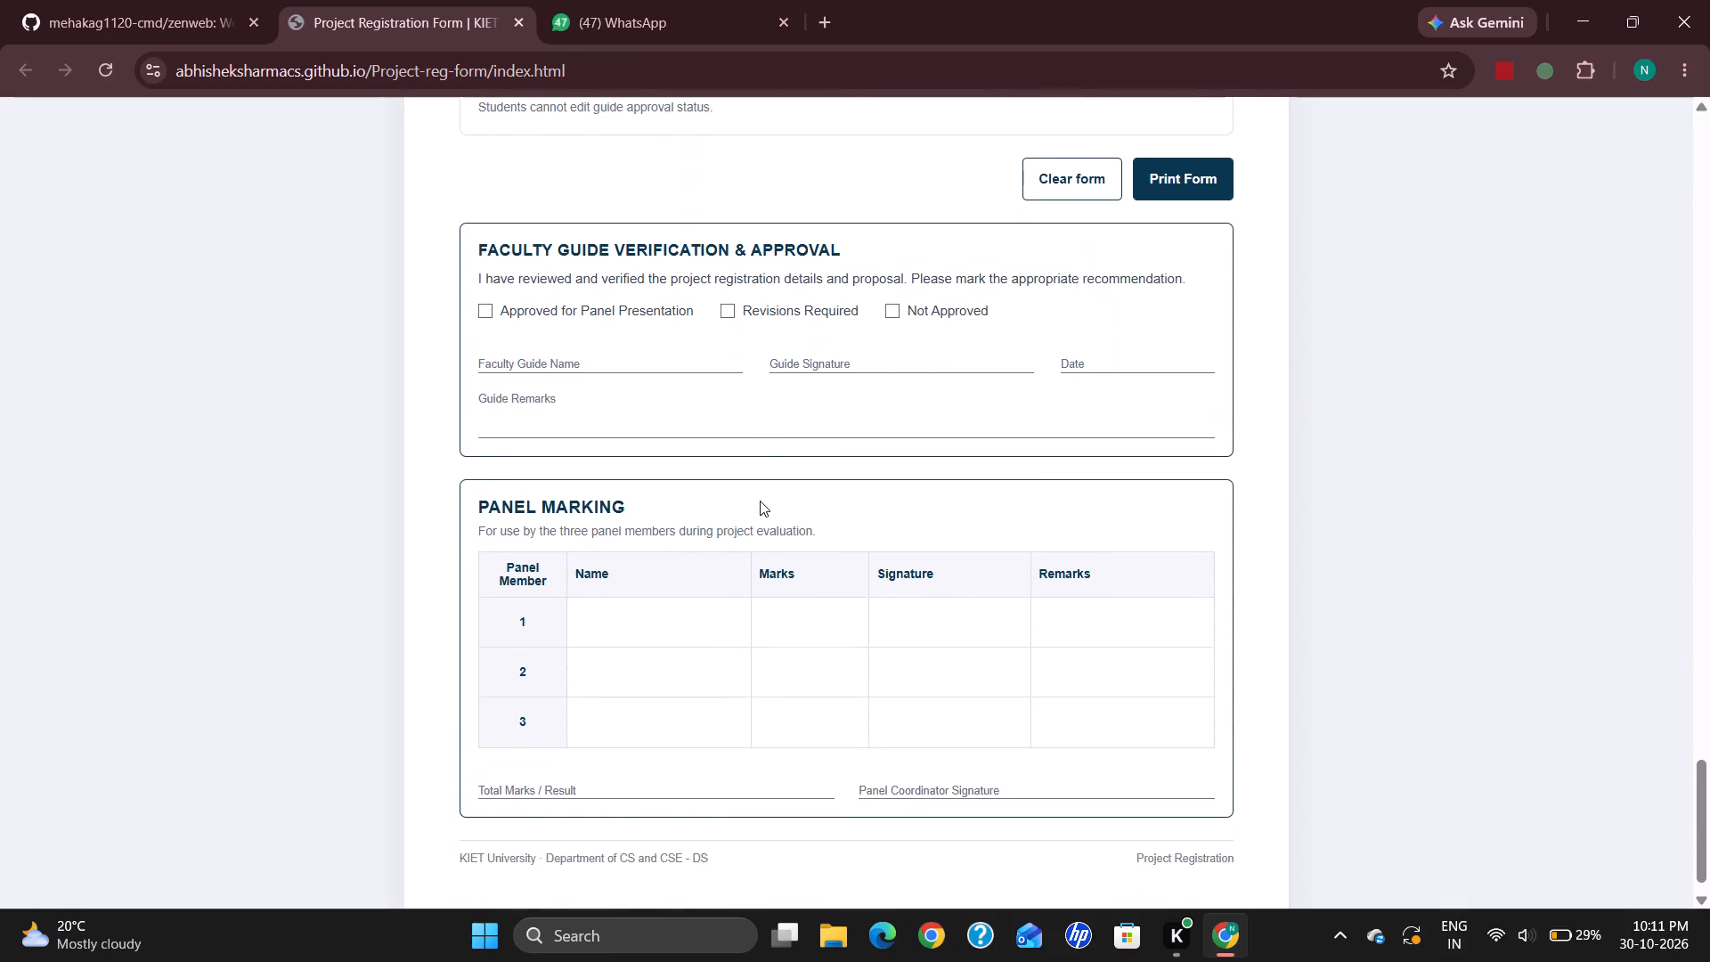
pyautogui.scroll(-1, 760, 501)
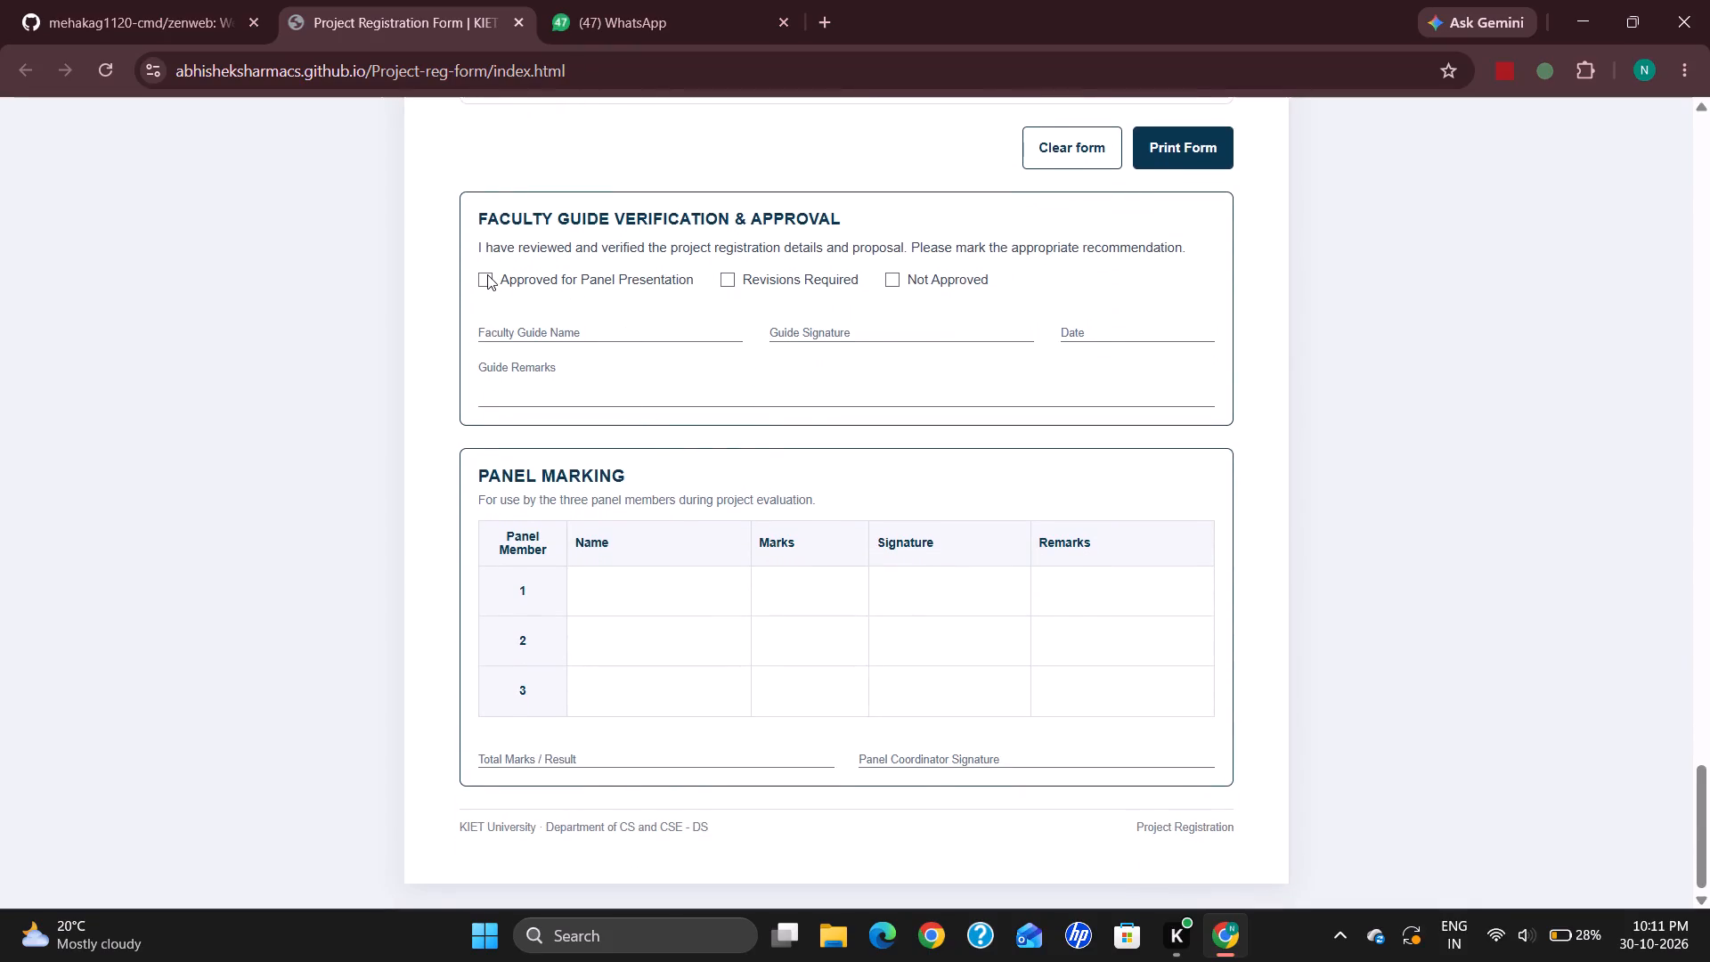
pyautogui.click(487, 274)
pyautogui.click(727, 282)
# Review the form's entries from the faculty guide section back up to Team Information, checking the details of Members 2 to 4.
pyautogui.scroll(-2, 849, 398)
pyautogui.scroll(1, 651, 585)
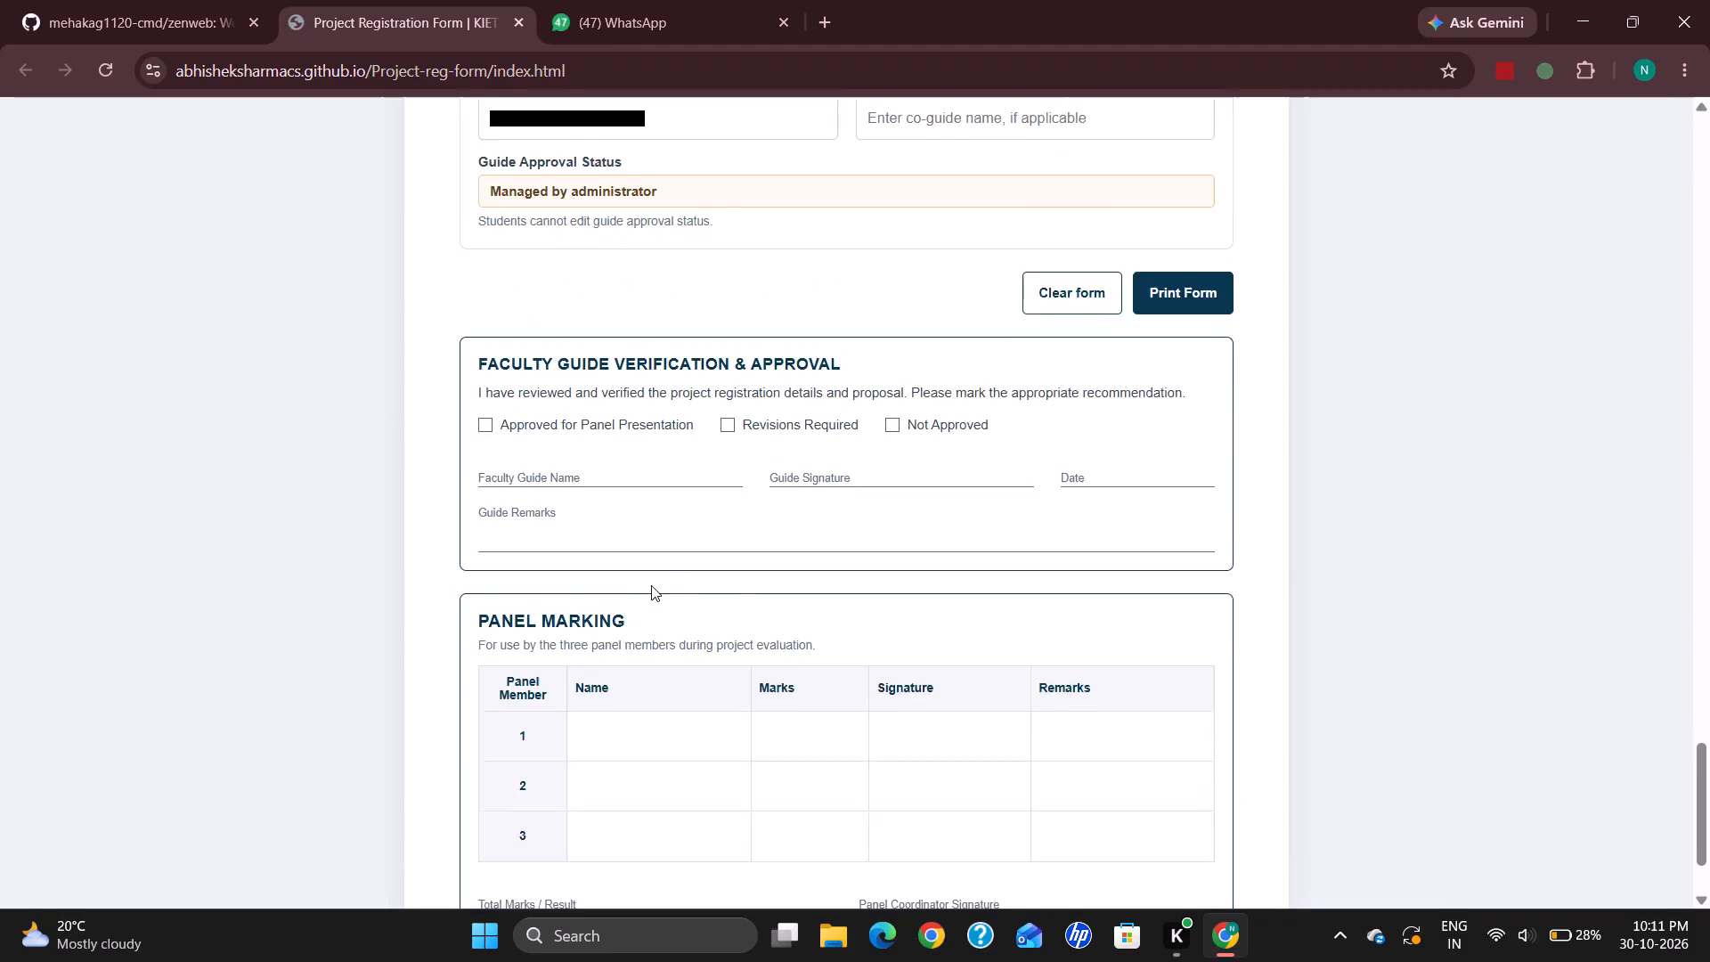
pyautogui.scroll(1, 651, 585)
pyautogui.scroll(4, 968, 389)
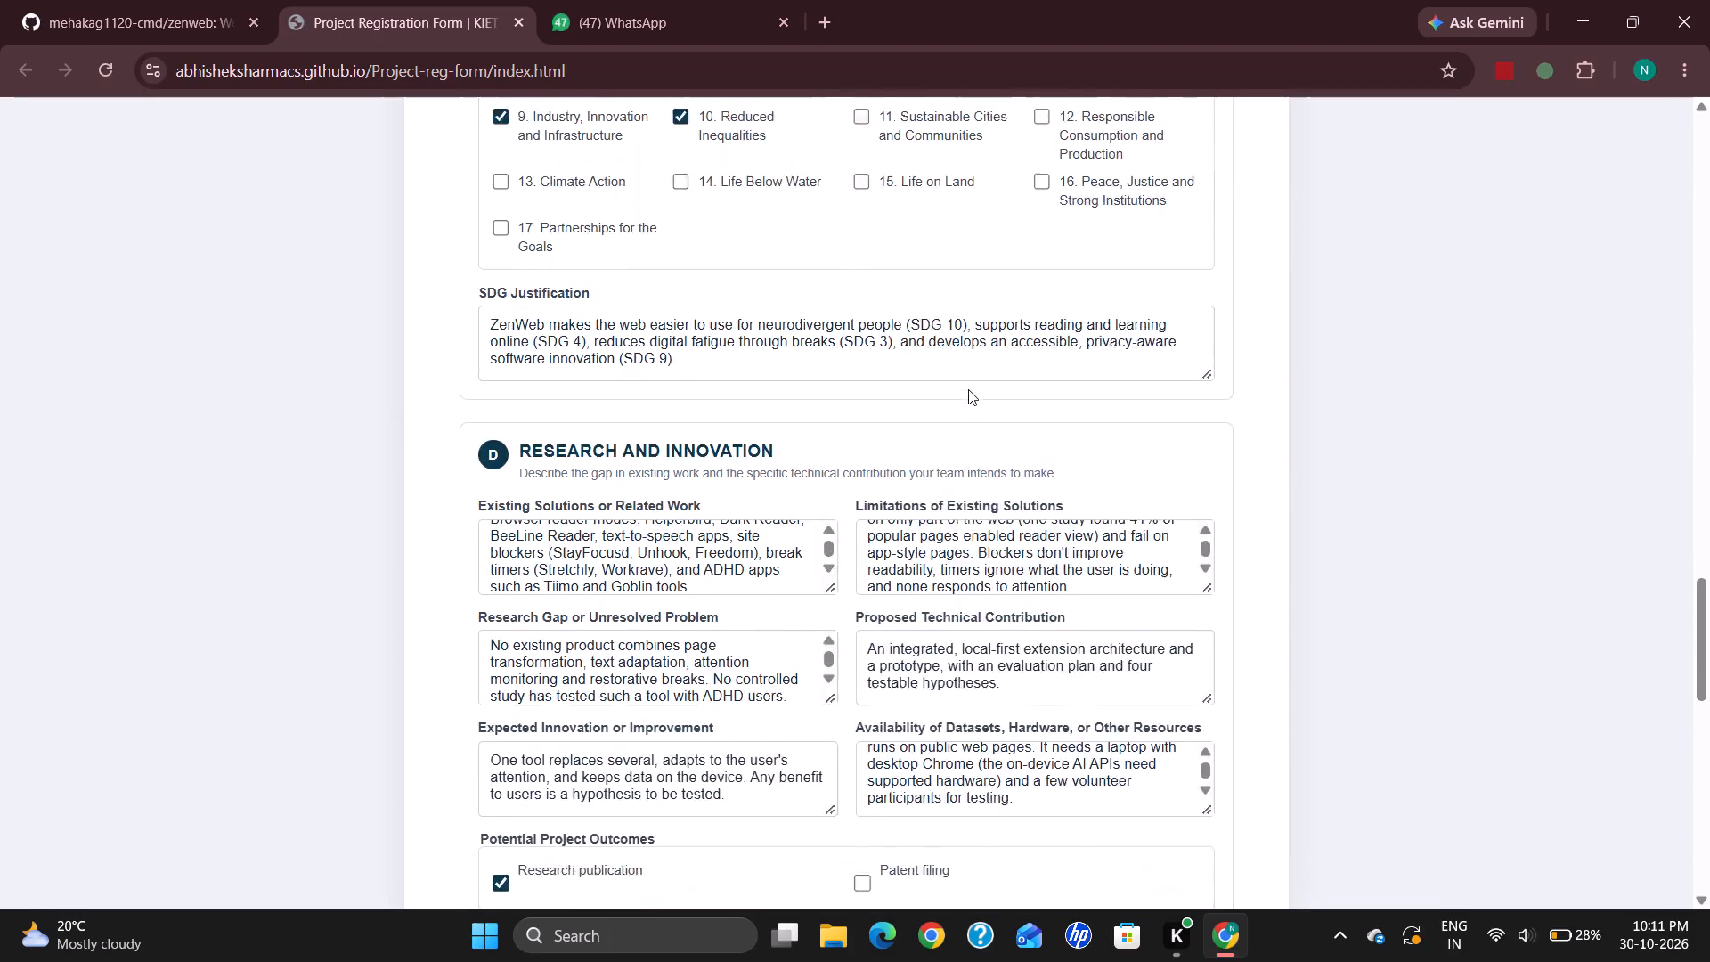
pyautogui.scroll(5, 968, 389)
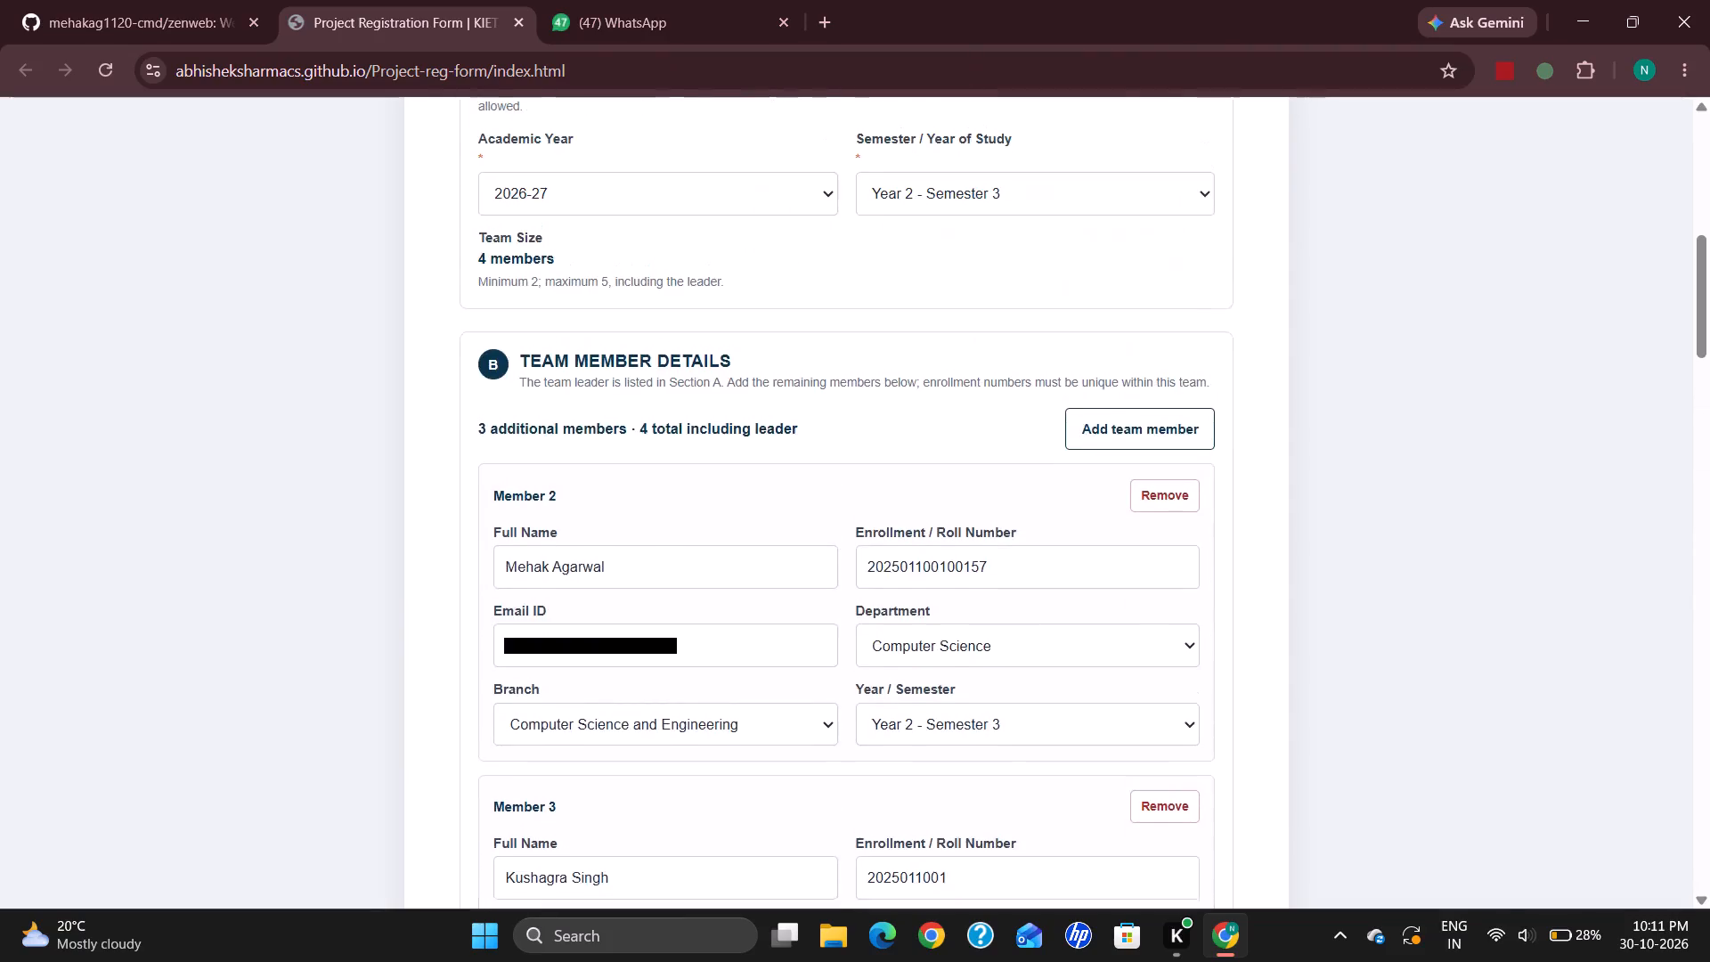
pyautogui.scroll(2, 968, 389)
pyautogui.scroll(-6, 968, 389)
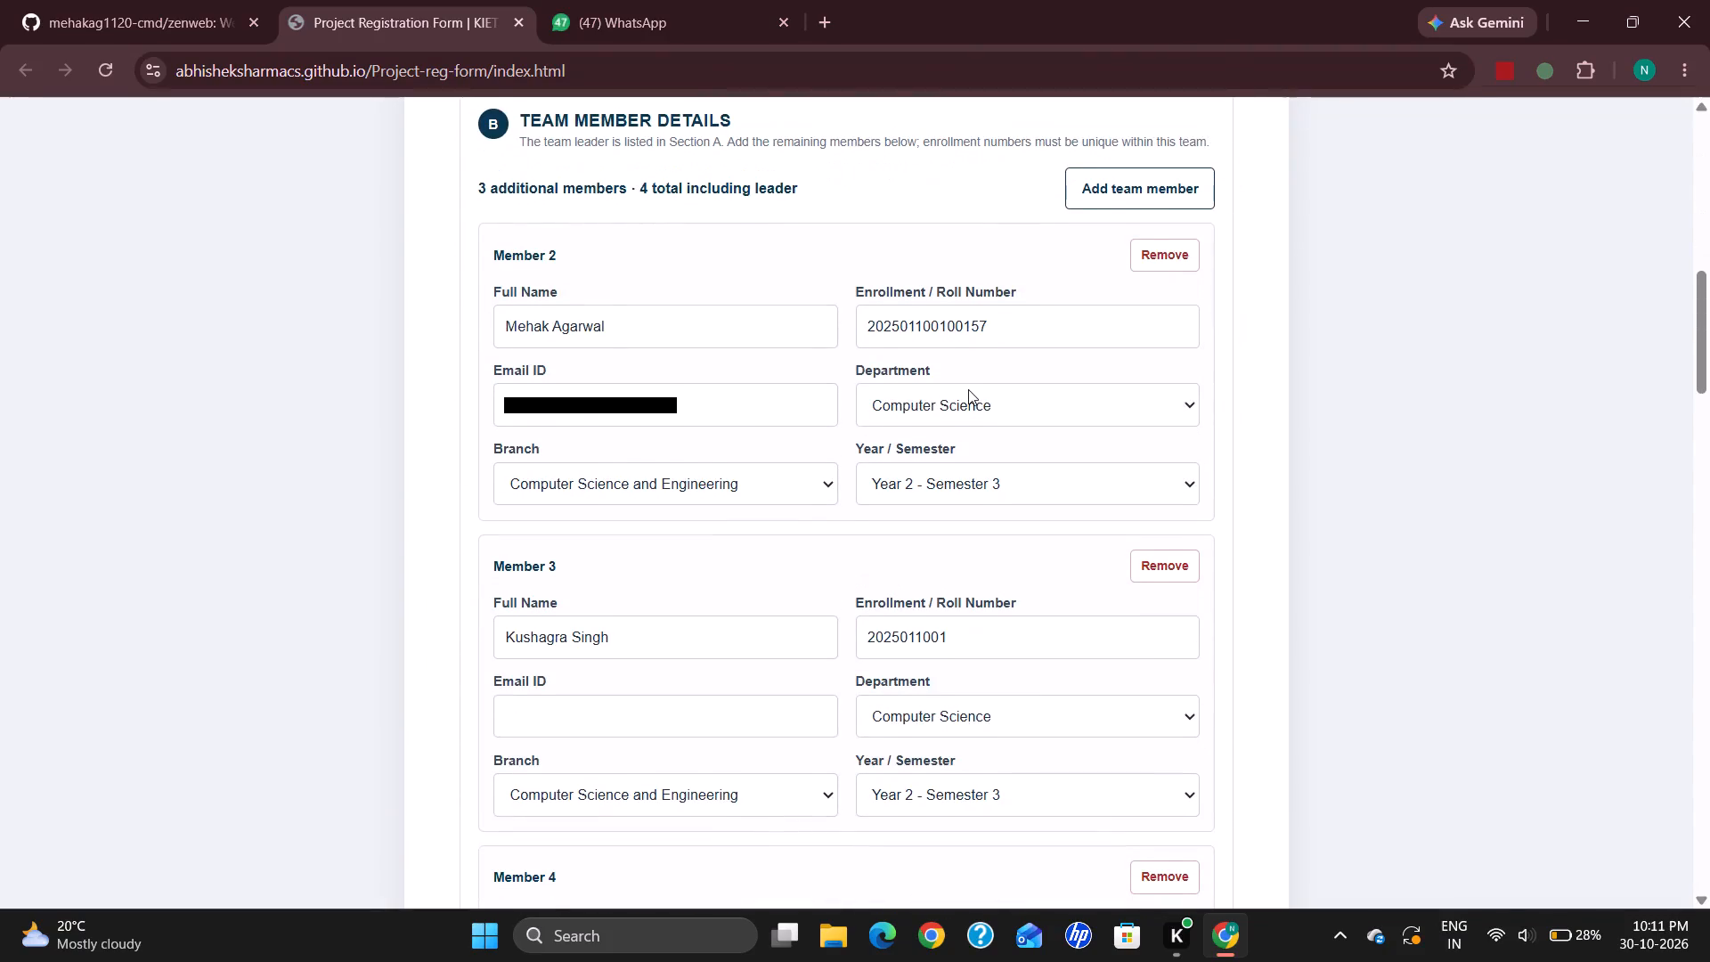
pyautogui.scroll(-1, 968, 389)
pyautogui.scroll(2, 841, 397)
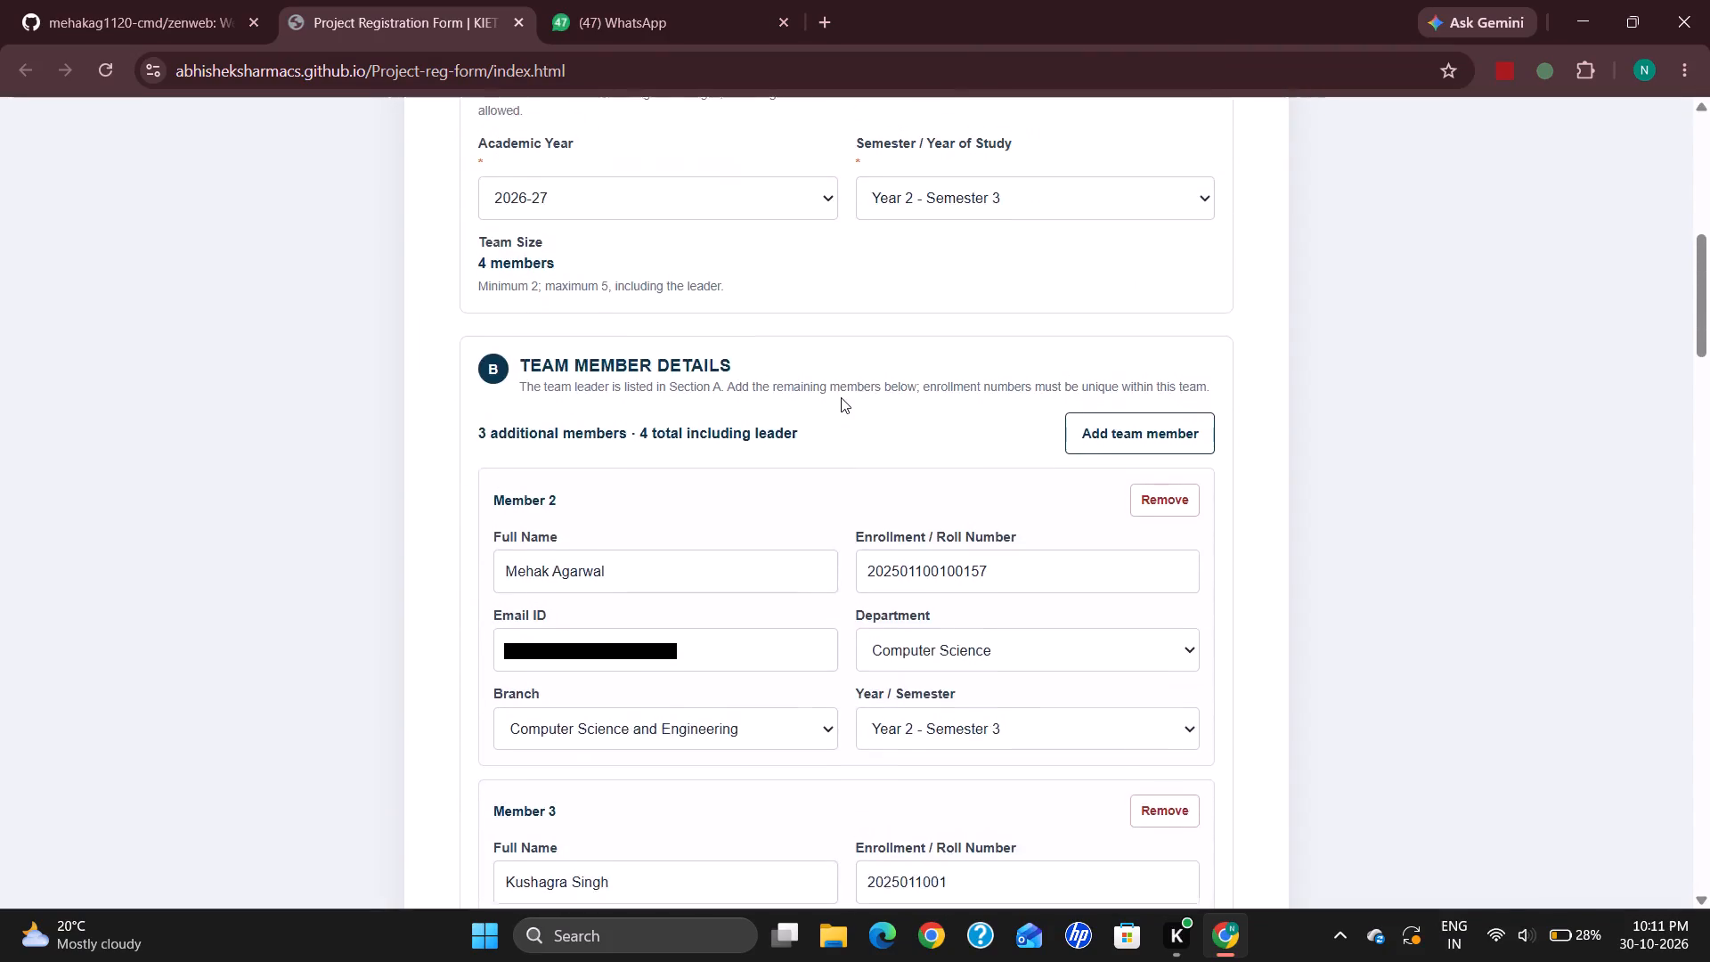
pyautogui.scroll(2, 841, 397)
pyautogui.scroll(-1, 853, 617)
pyautogui.scroll(2, 853, 617)
pyautogui.scroll(-1, 853, 617)
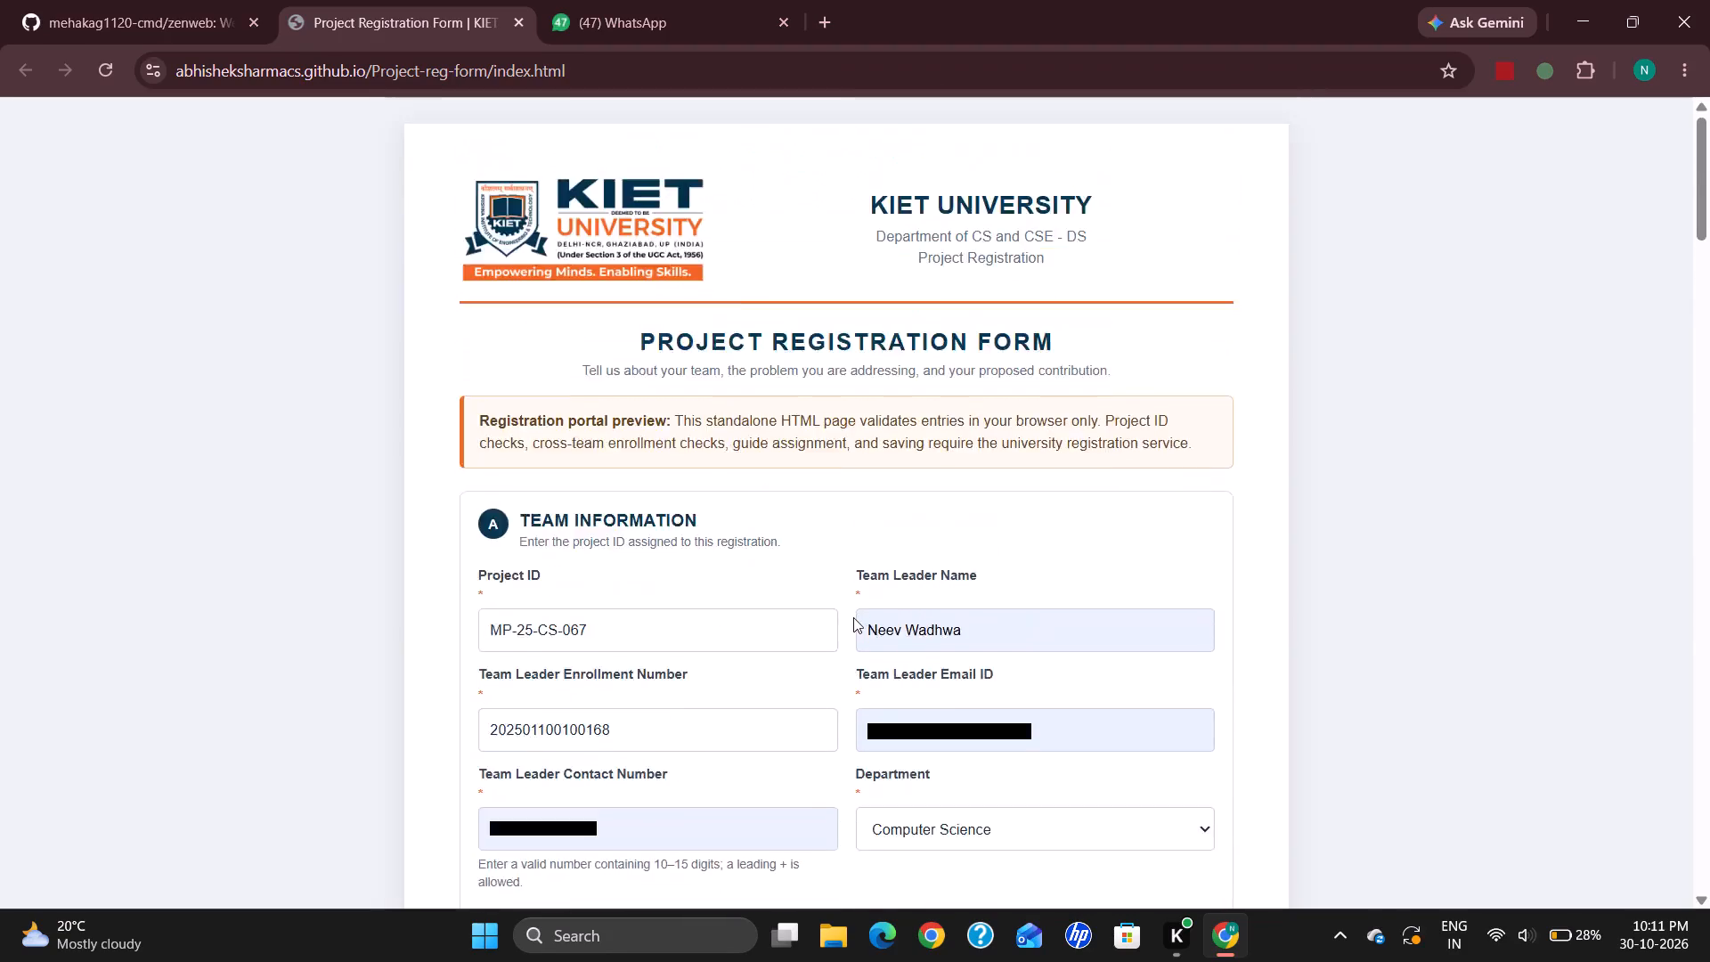
pyautogui.scroll(-1, 853, 617)
pyautogui.scroll(2, 853, 617)
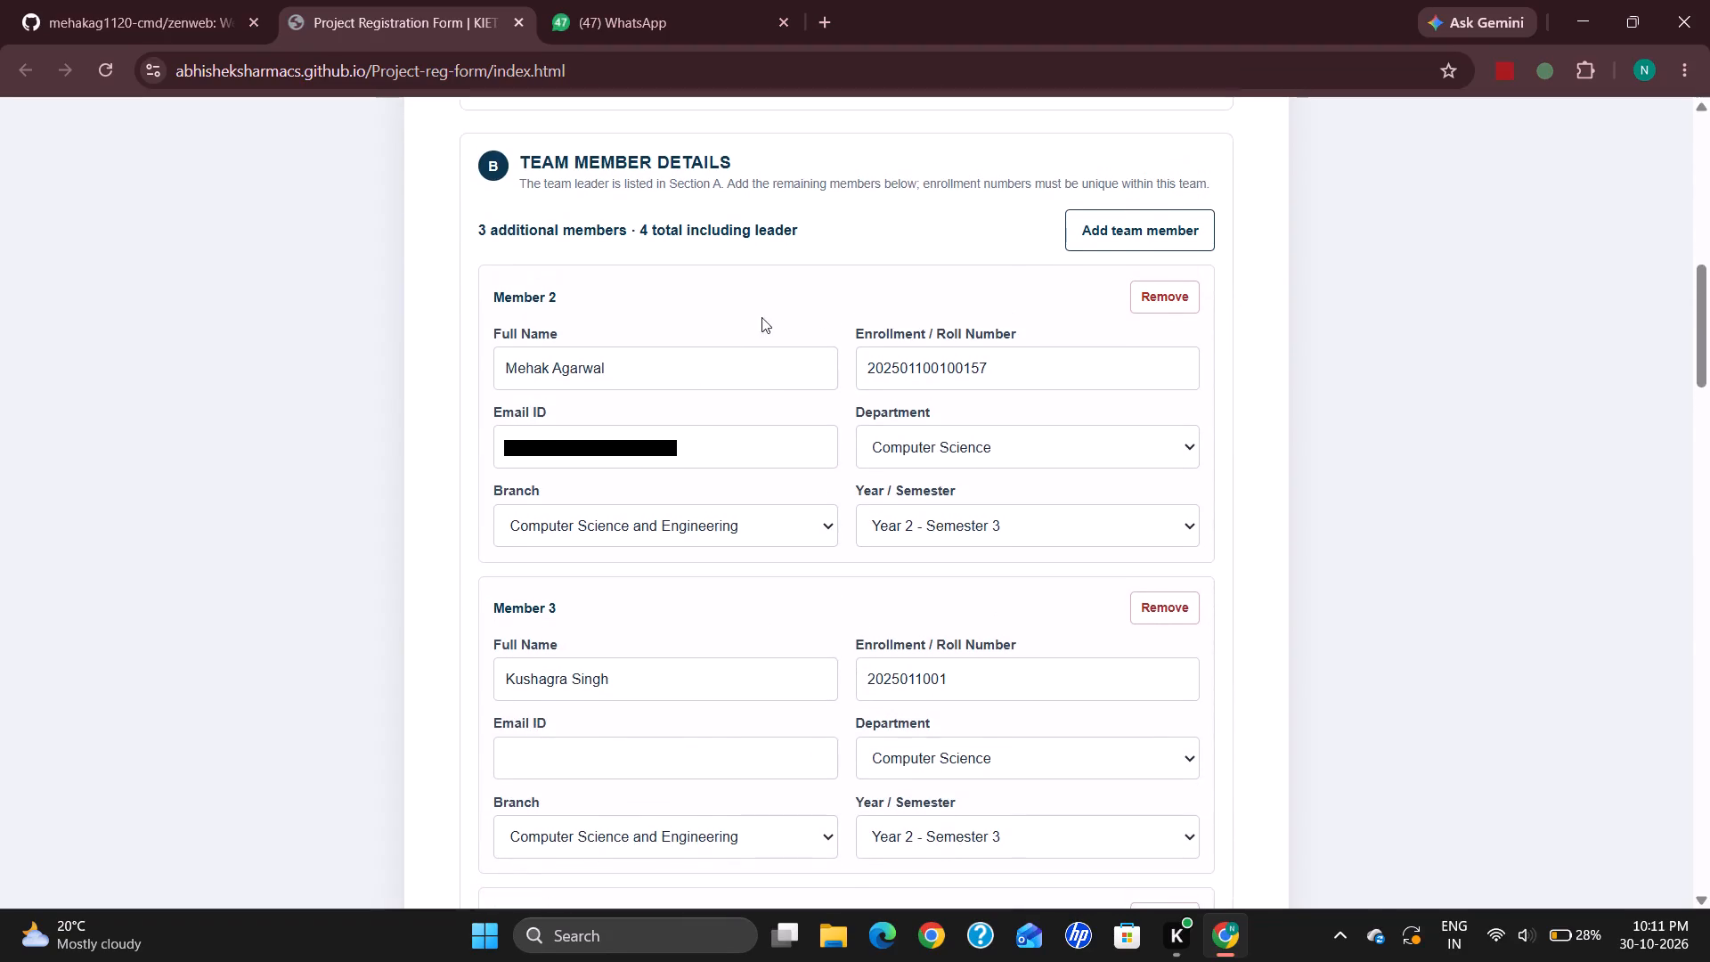
pyautogui.scroll(-5, 859, 593)
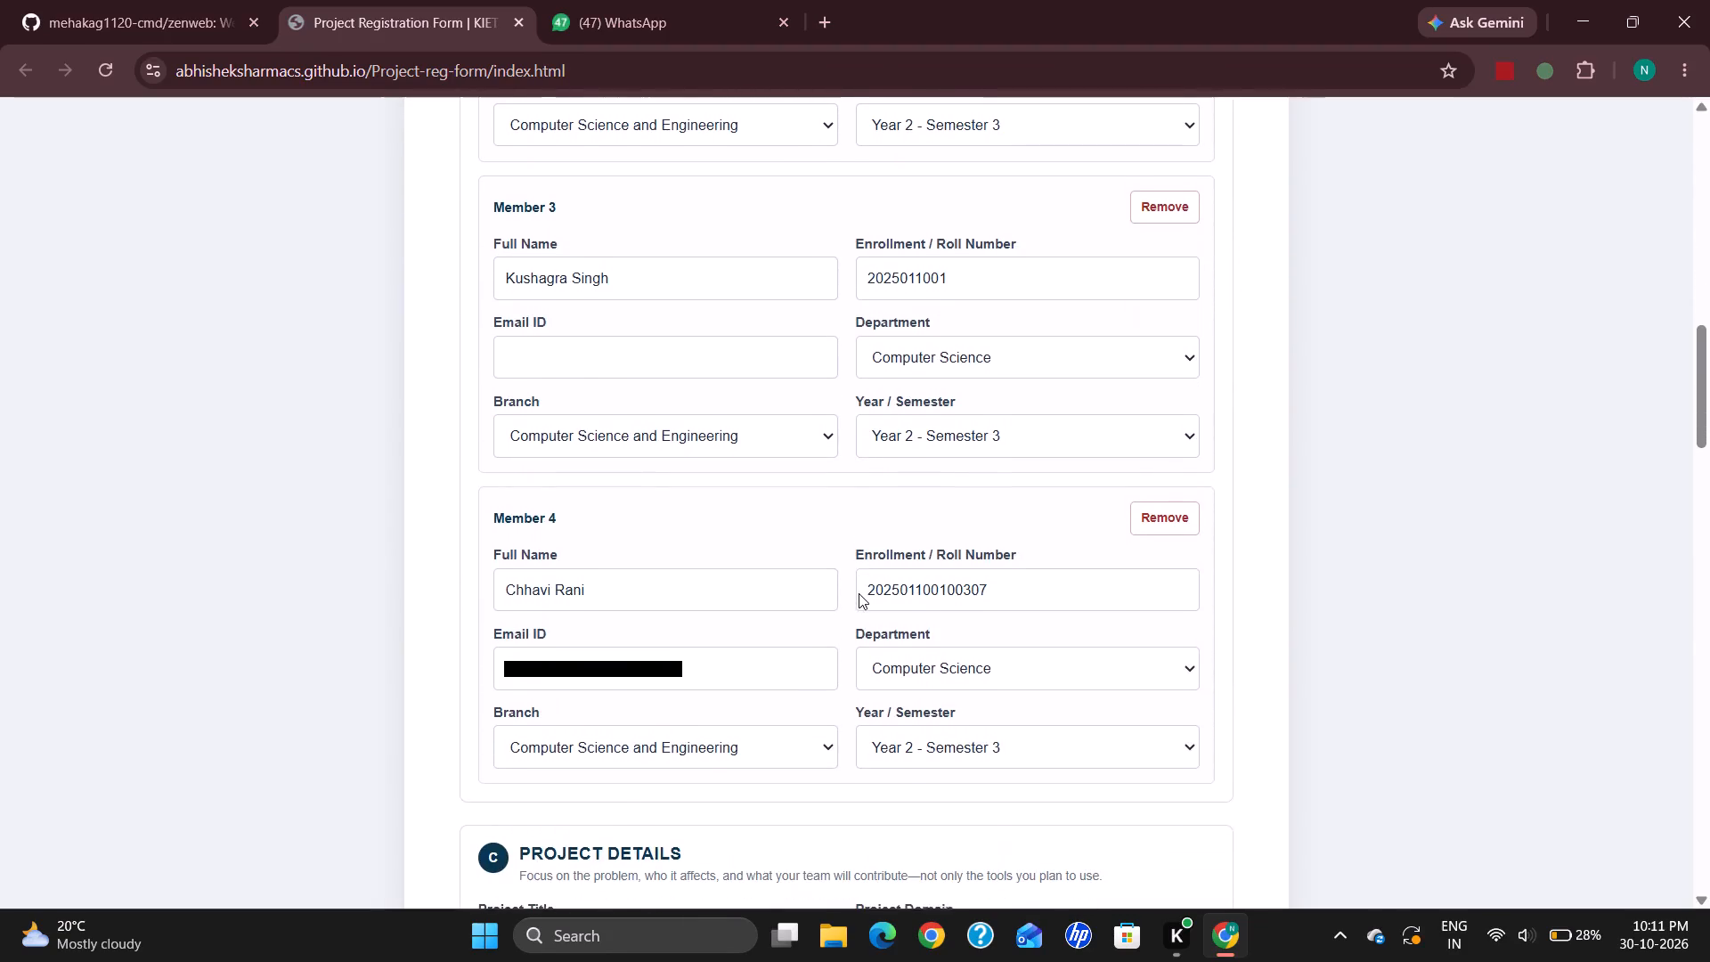
pyautogui.scroll(-1, 859, 593)
pyautogui.scroll(1, 859, 593)
pyautogui.scroll(-1, 774, 587)
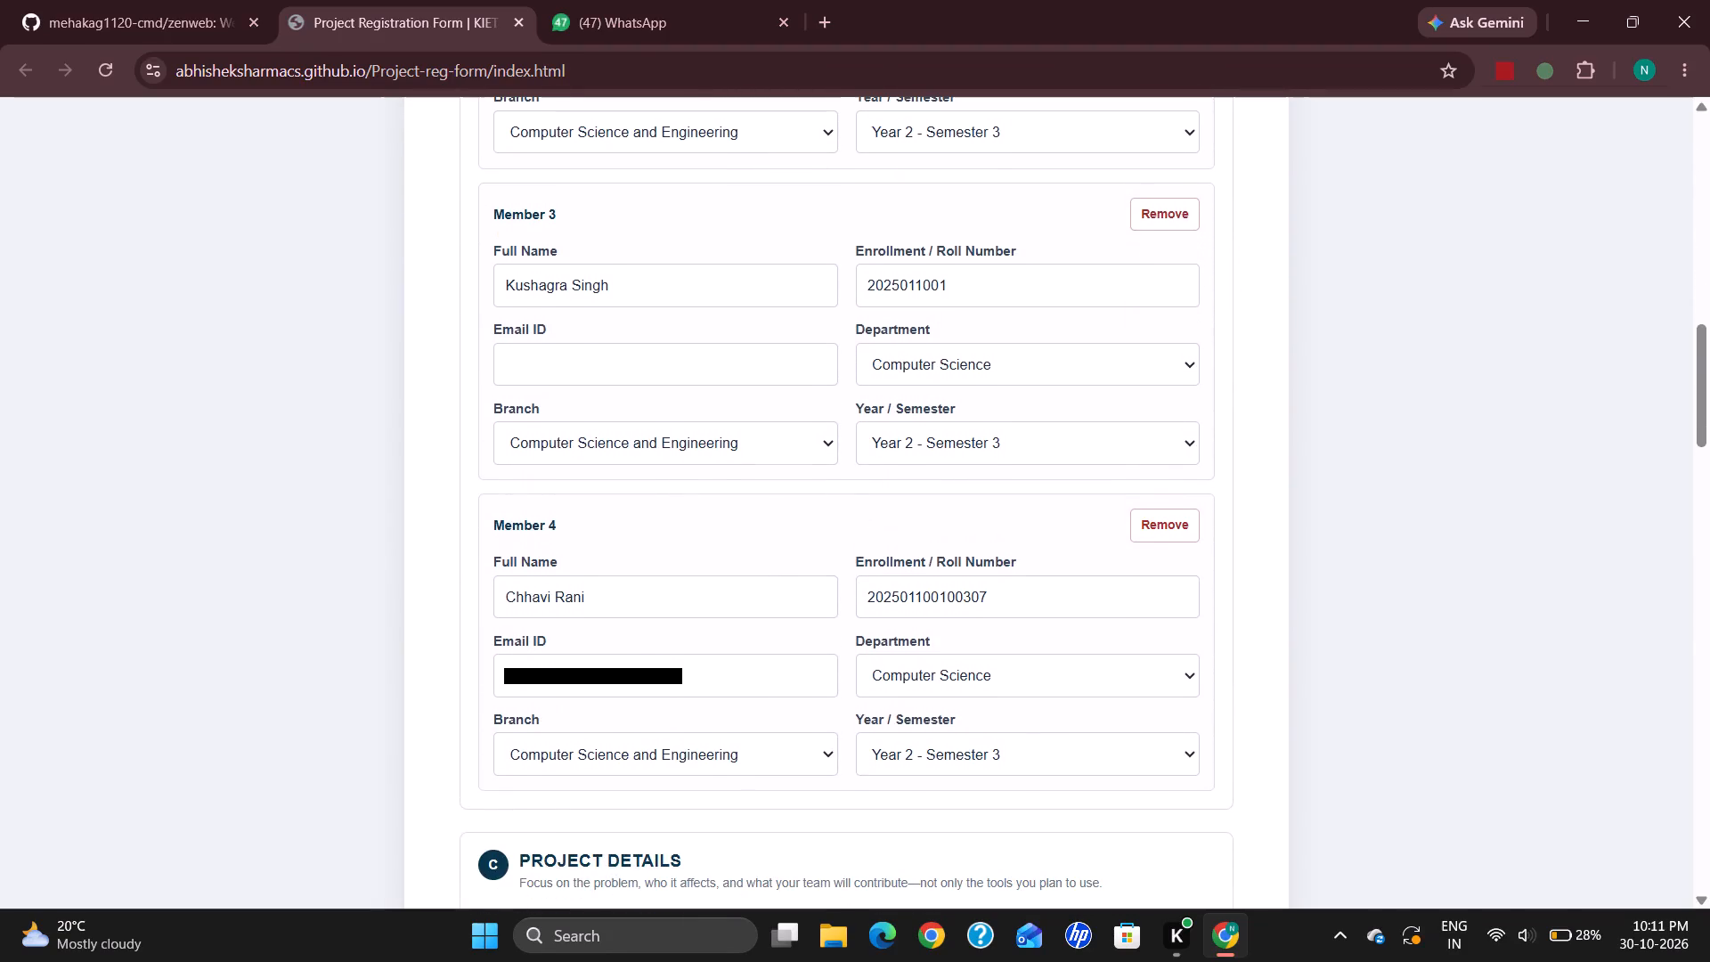
pyautogui.scroll(1, 774, 587)
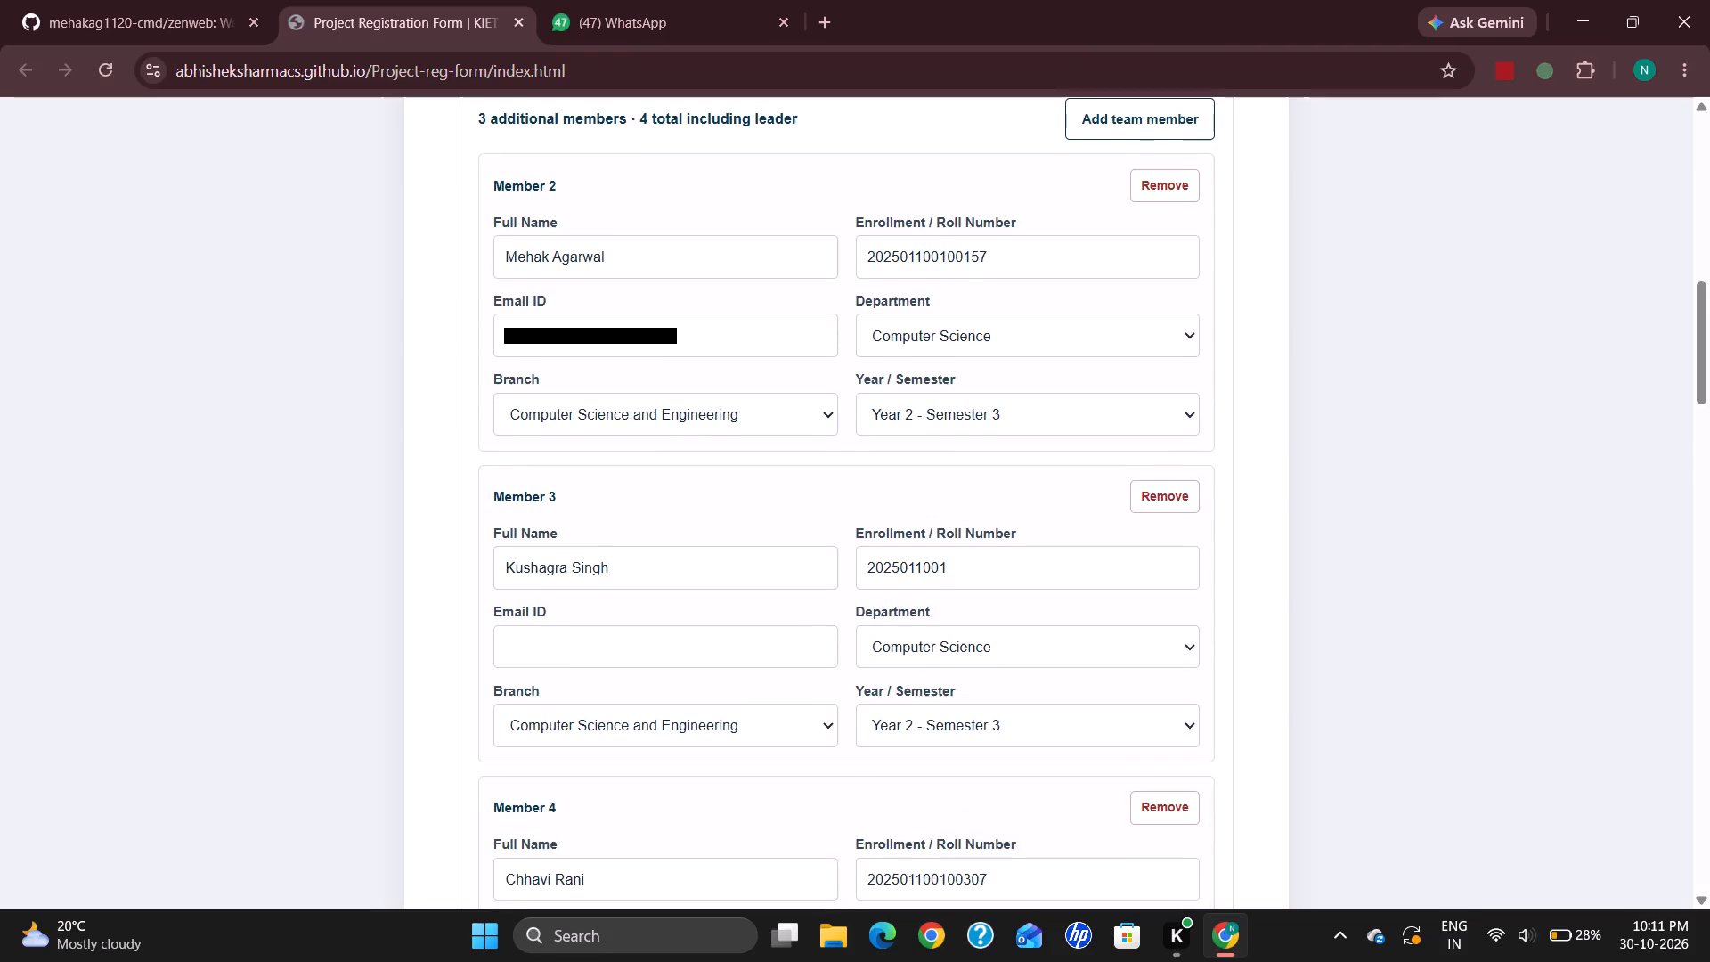
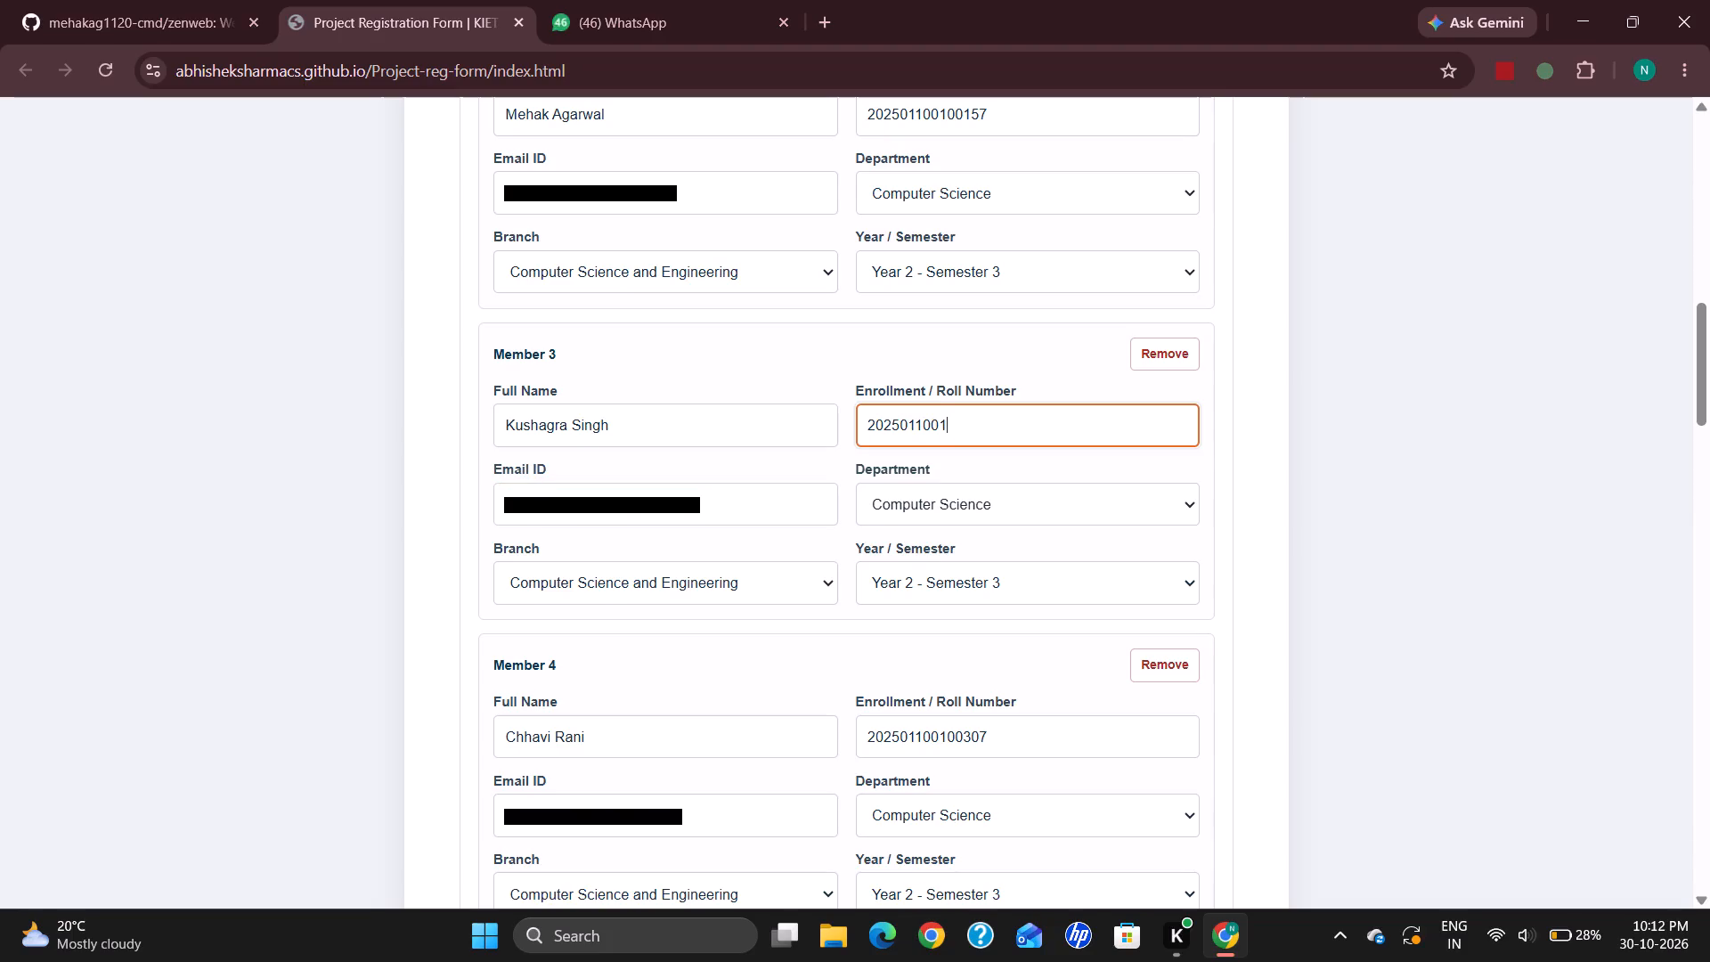
# Finish entering Member 3's enrollment number in the Team Member Details section.
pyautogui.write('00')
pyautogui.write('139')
# Replace the end of the username in Member 2's email address with the correct ID.
pyautogui.scroll(1, 705, 513)
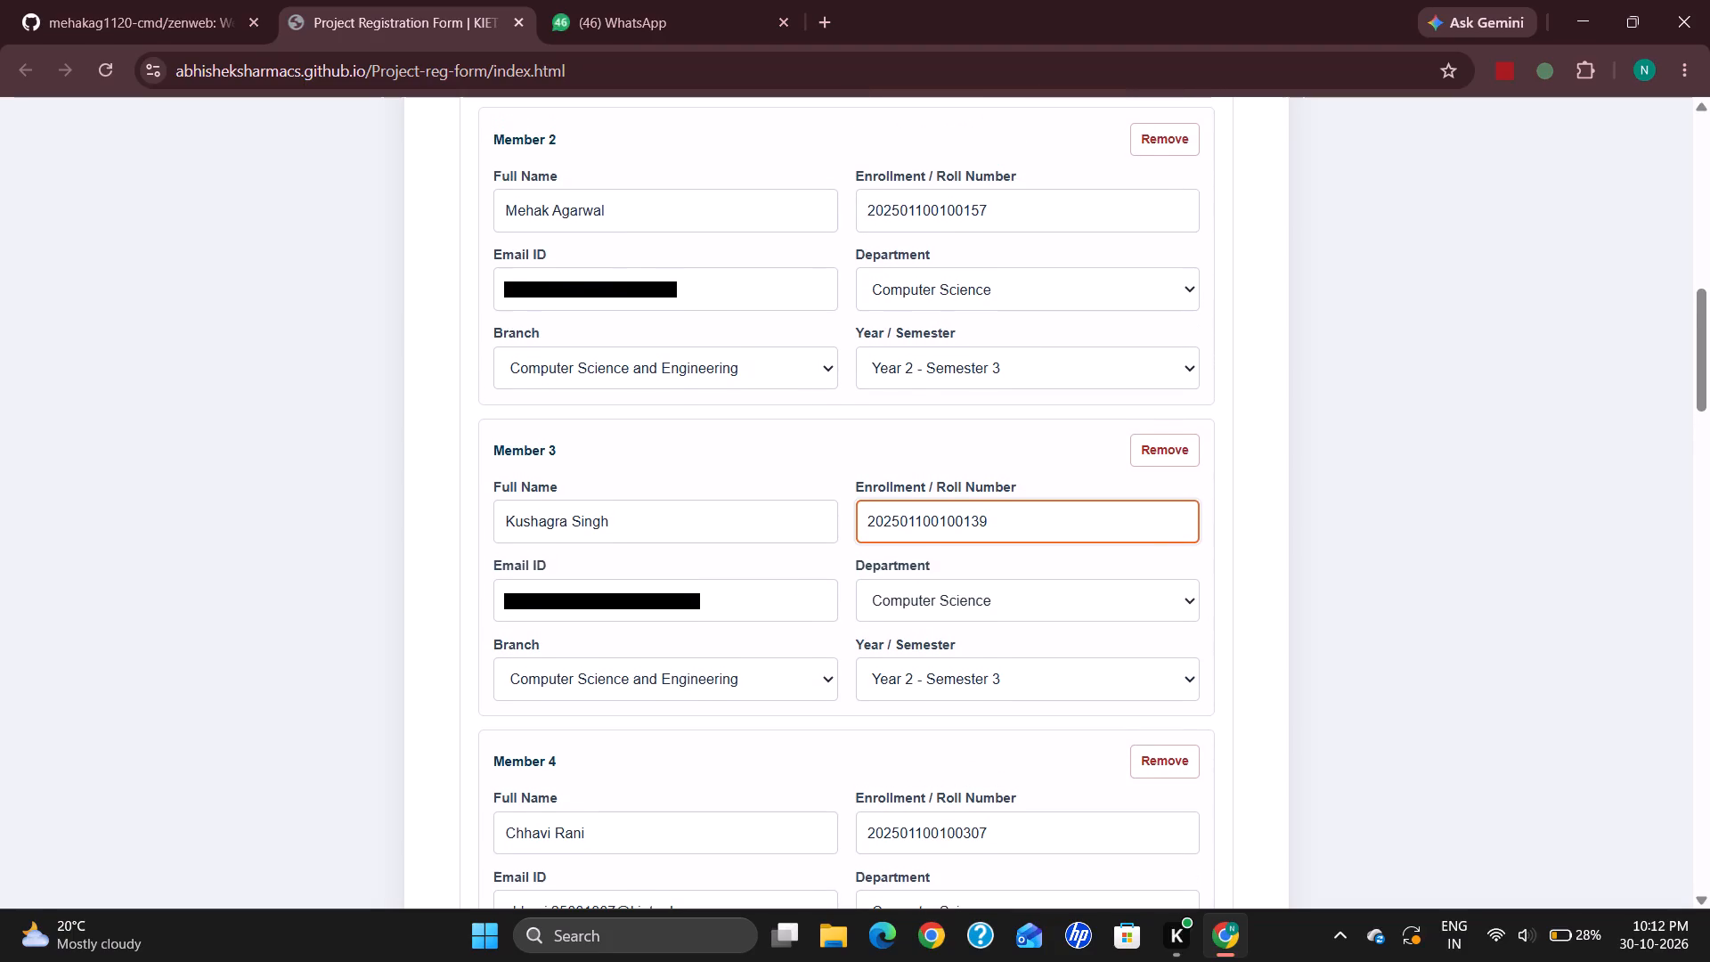
pyautogui.click(712, 292)
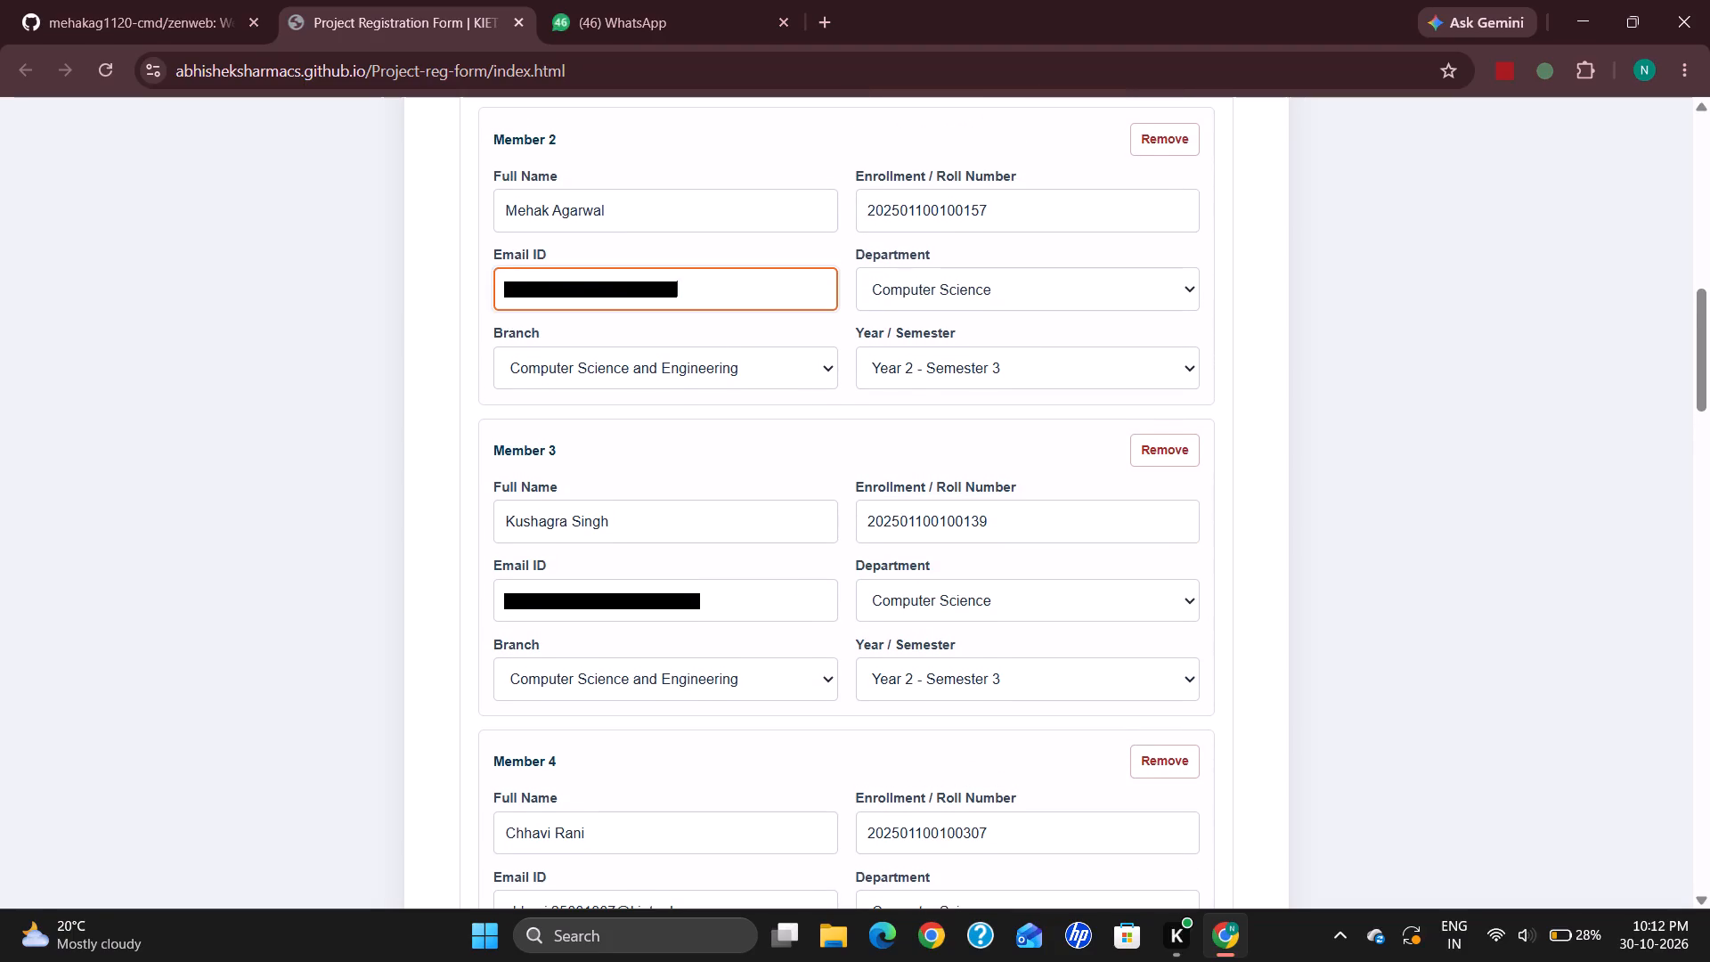
pyautogui.click(598, 294)
pyautogui.press('BackSpace')
pyautogui.press('BackSpace')
pyautogui.press('BackSpace')
pyautogui.press('BackSpace')
pyautogui.press('BackSpace')
pyautogui.press('BackSpace')
pyautogui.press('BackSpace')
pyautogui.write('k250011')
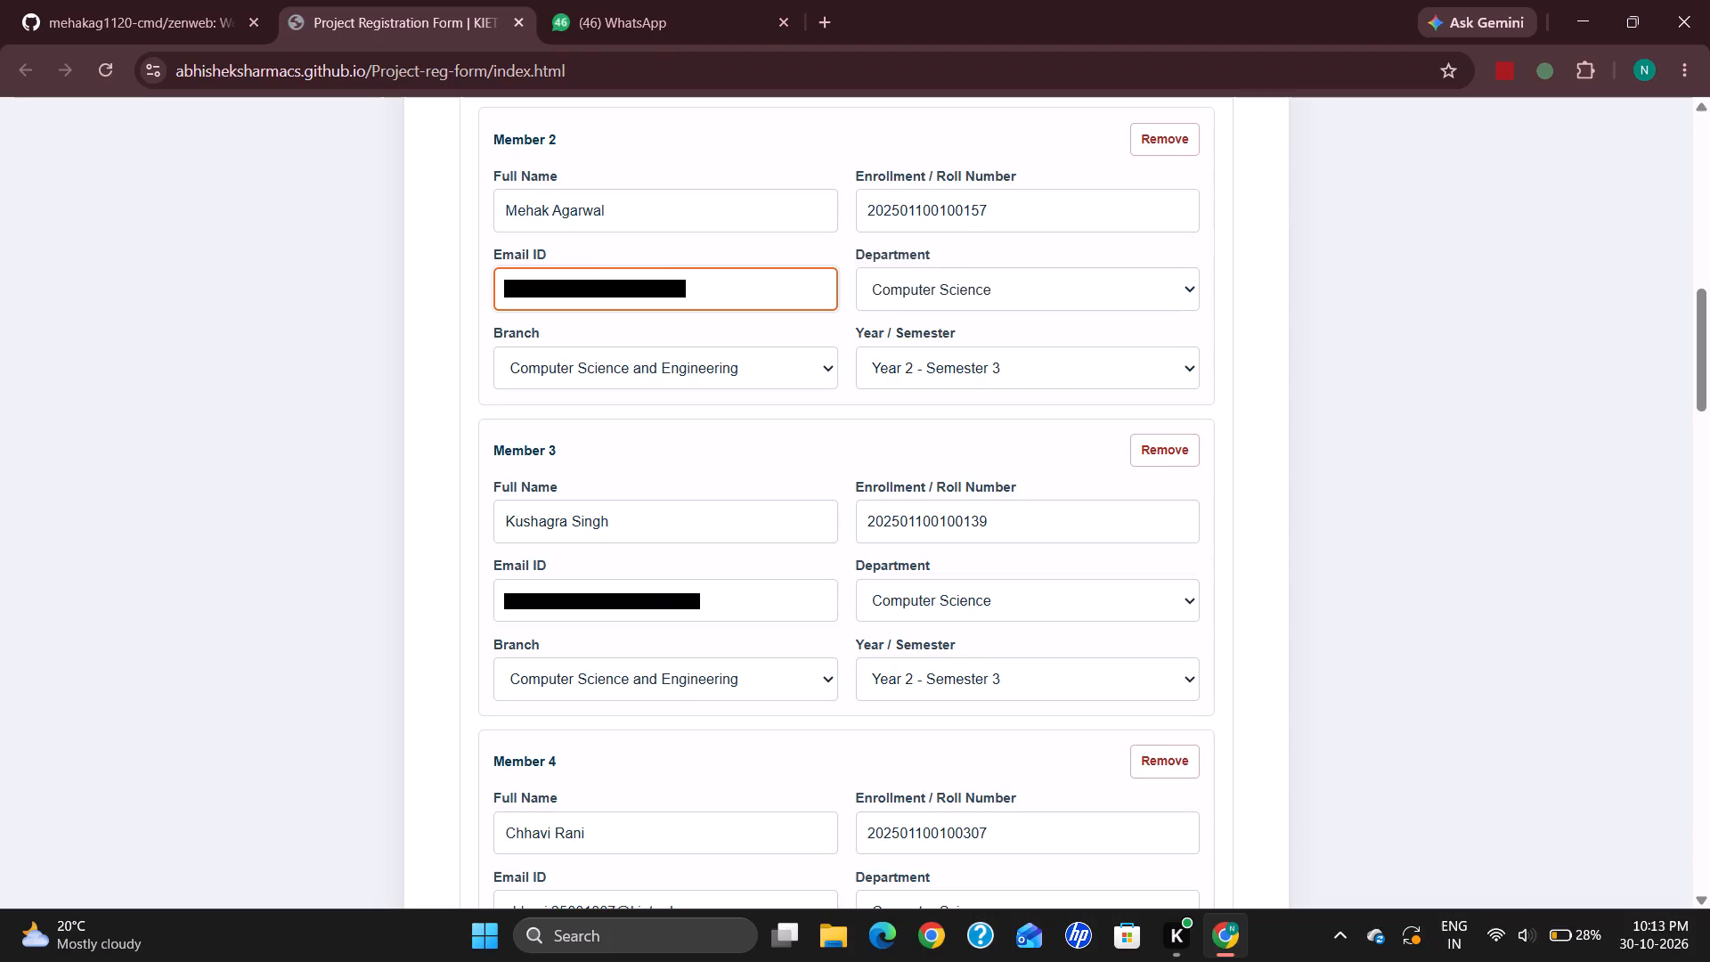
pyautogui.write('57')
# Replace the domain of Member 2's email address with kiet.edu.
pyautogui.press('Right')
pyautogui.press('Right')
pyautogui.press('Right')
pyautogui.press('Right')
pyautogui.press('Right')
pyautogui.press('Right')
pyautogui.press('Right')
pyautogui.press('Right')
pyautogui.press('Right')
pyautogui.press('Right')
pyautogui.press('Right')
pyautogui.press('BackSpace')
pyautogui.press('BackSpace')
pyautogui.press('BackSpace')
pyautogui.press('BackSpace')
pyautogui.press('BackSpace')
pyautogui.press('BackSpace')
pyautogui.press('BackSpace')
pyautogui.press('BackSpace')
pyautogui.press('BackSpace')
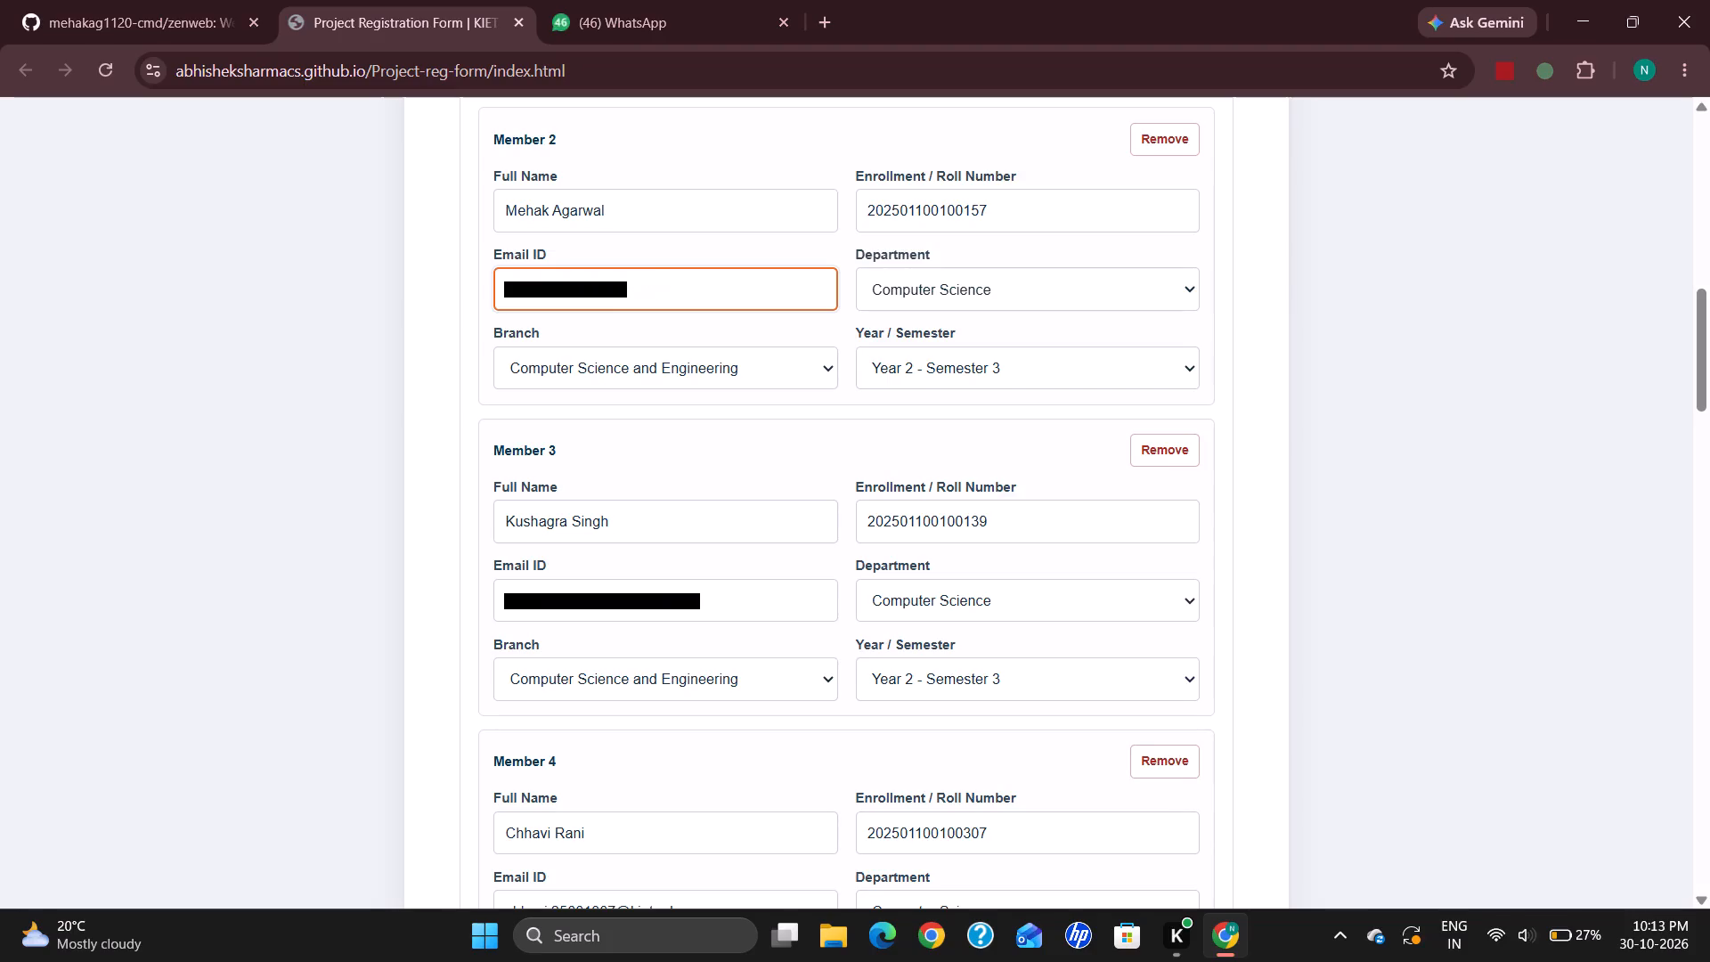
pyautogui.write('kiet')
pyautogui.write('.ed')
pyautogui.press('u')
# Review the form from Member 4 through project details, SDGs, research and faculty guide details, including the available Project Domain options.
pyautogui.scroll(-3, 667, 291)
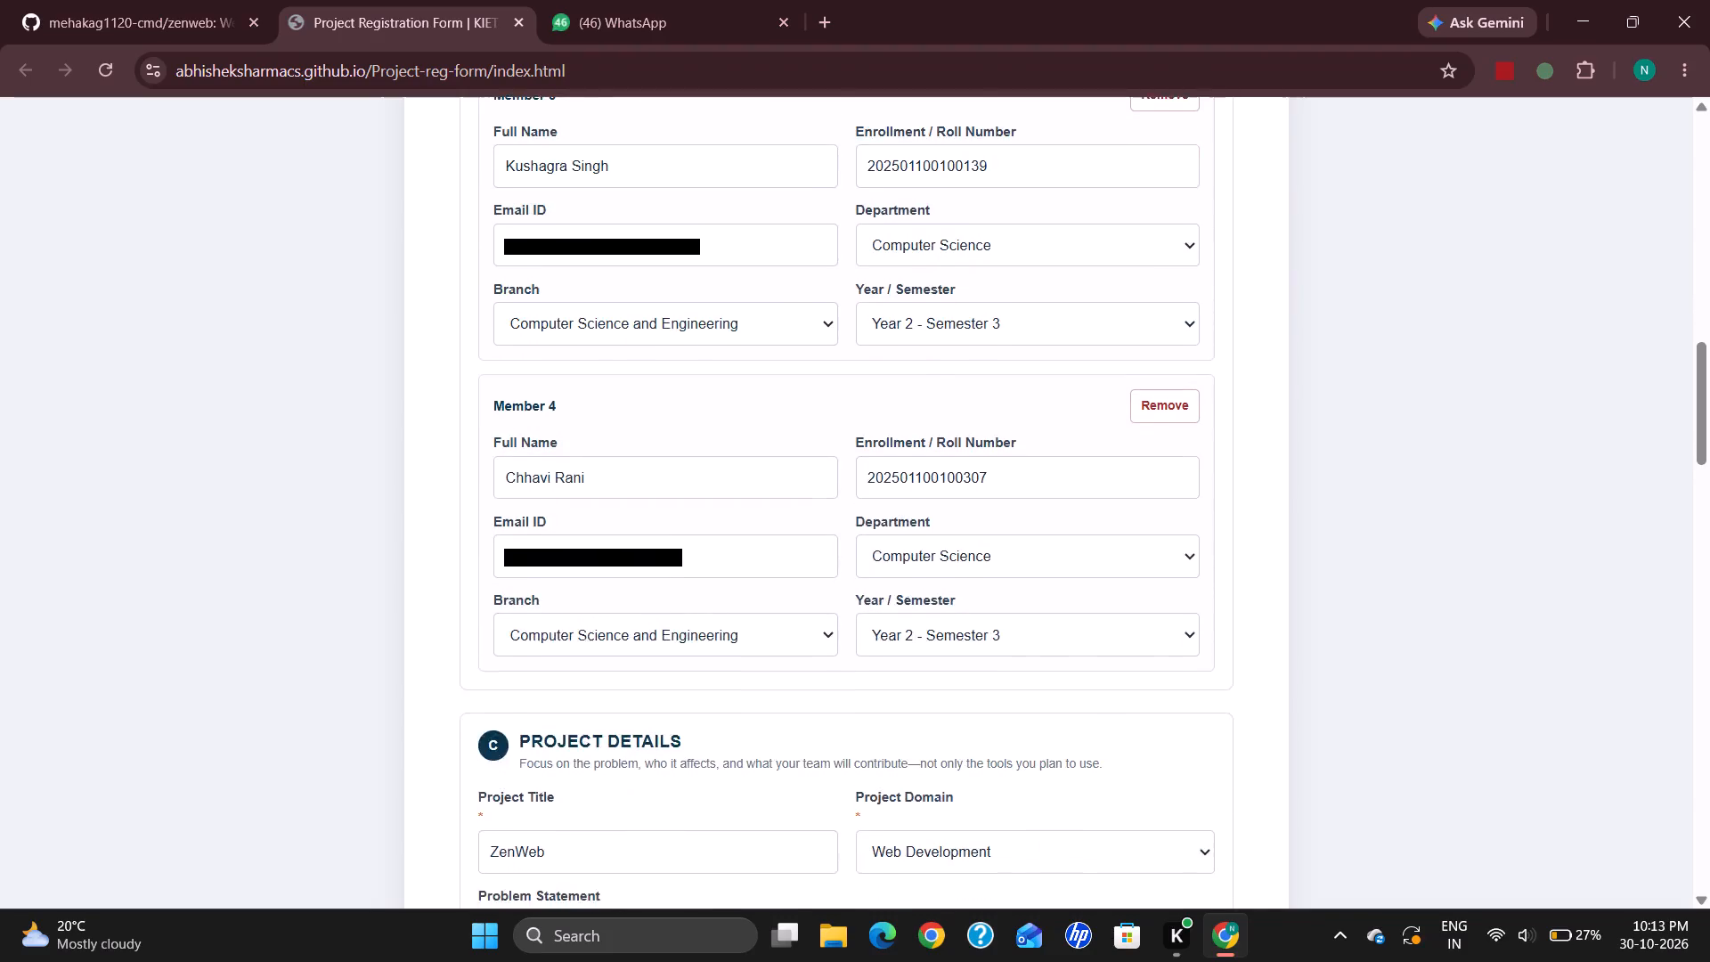
pyautogui.scroll(-3, 667, 291)
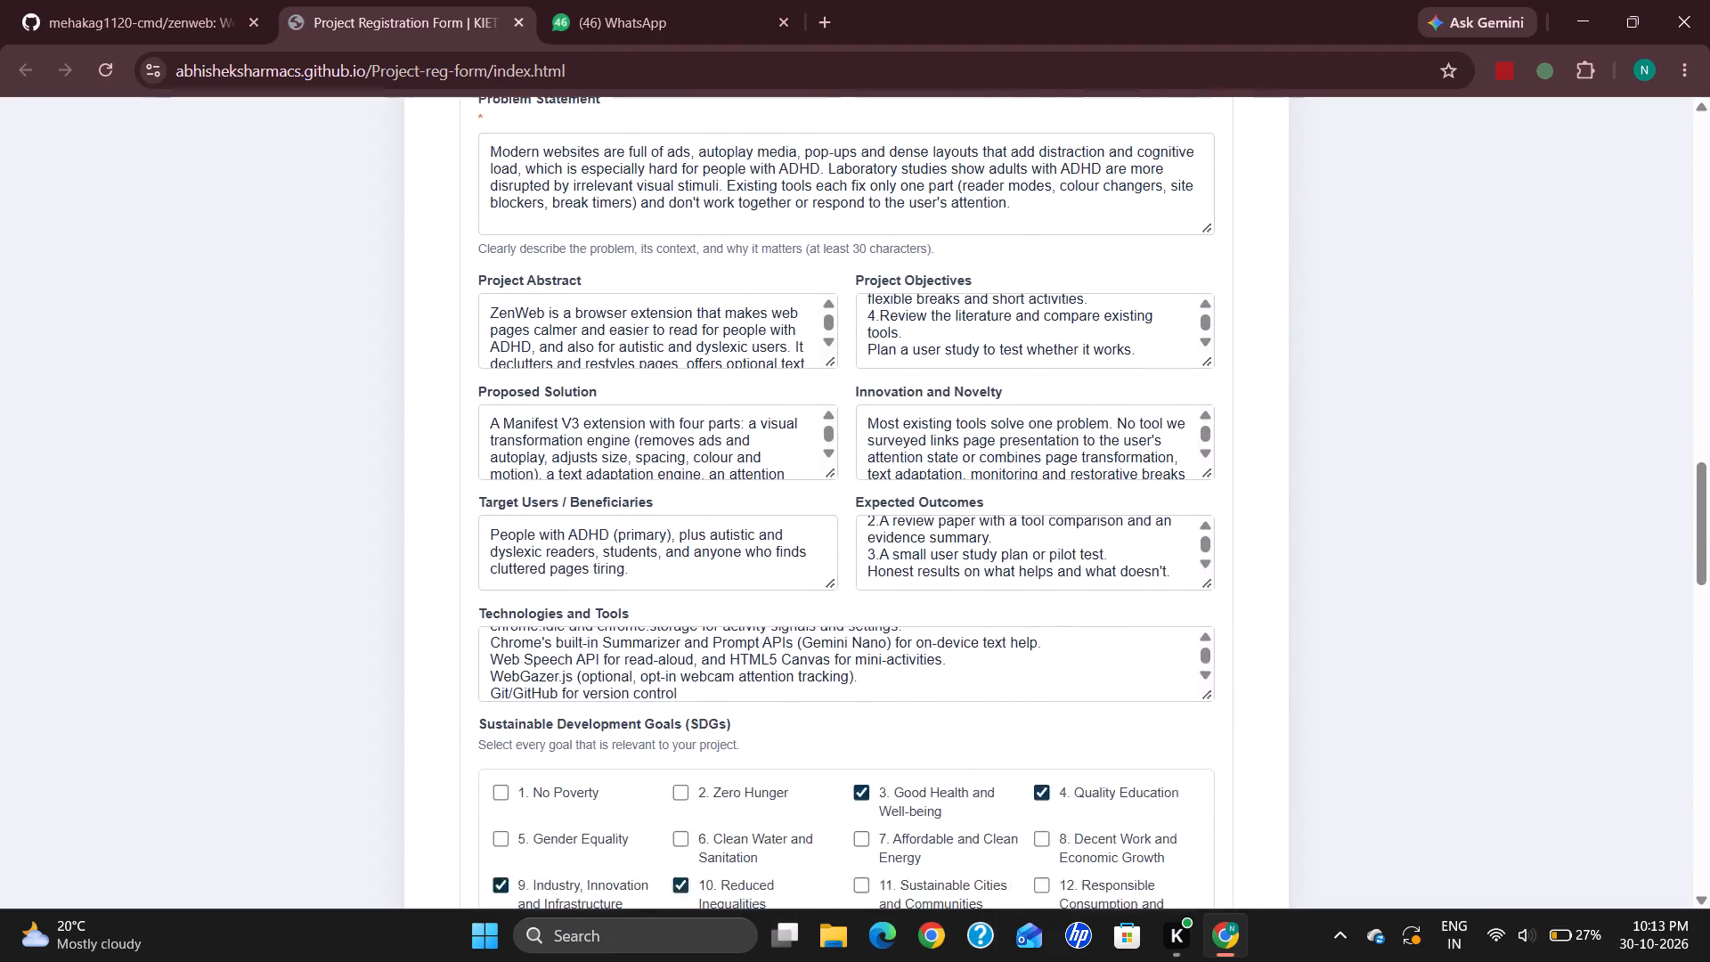
pyautogui.scroll(-1, 667, 291)
pyautogui.scroll(2, 667, 291)
pyautogui.click(932, 296)
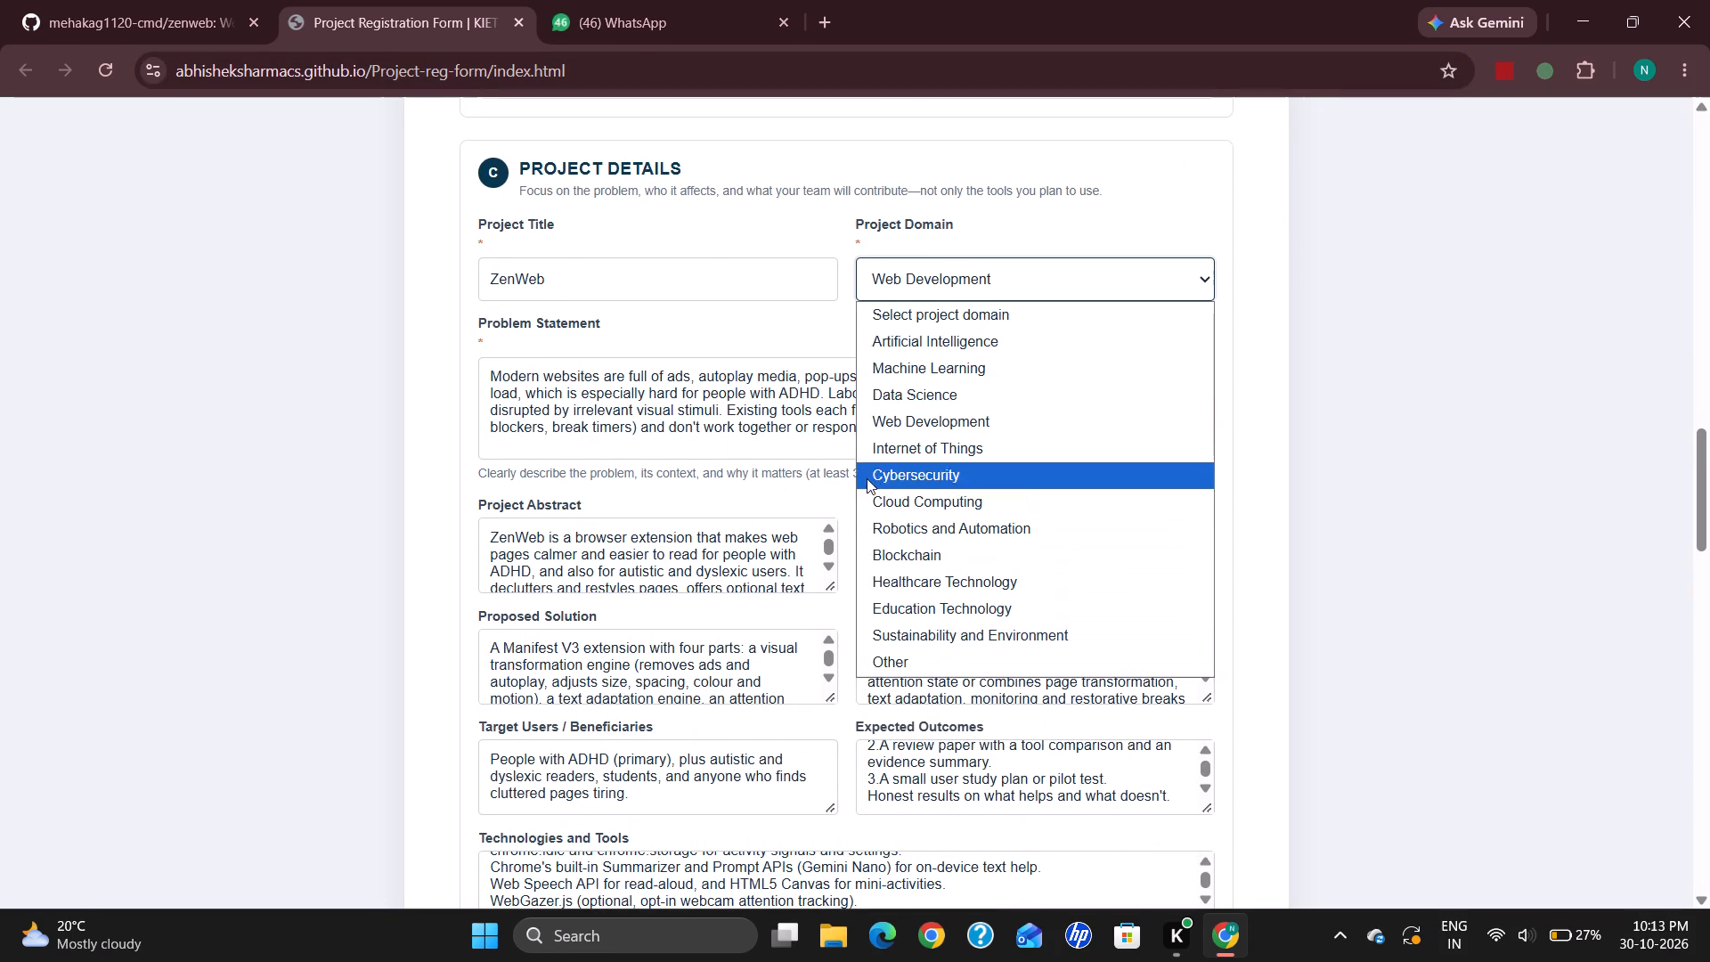
pyautogui.click(805, 334)
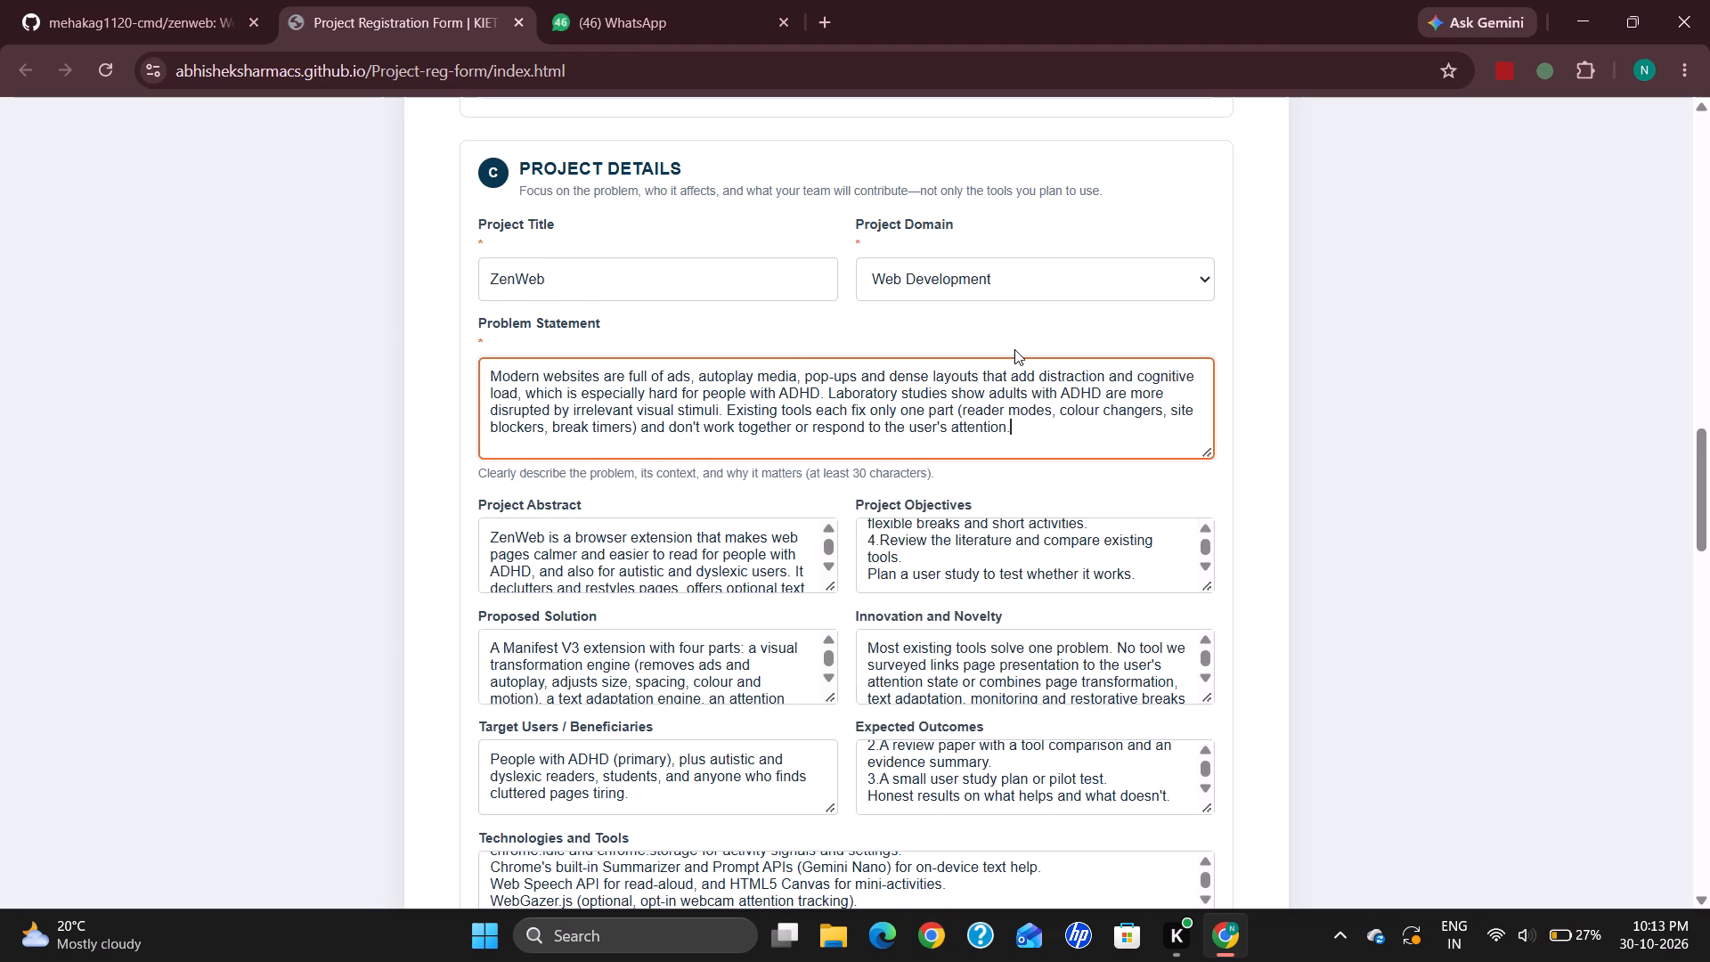
pyautogui.scroll(-7, 1014, 349)
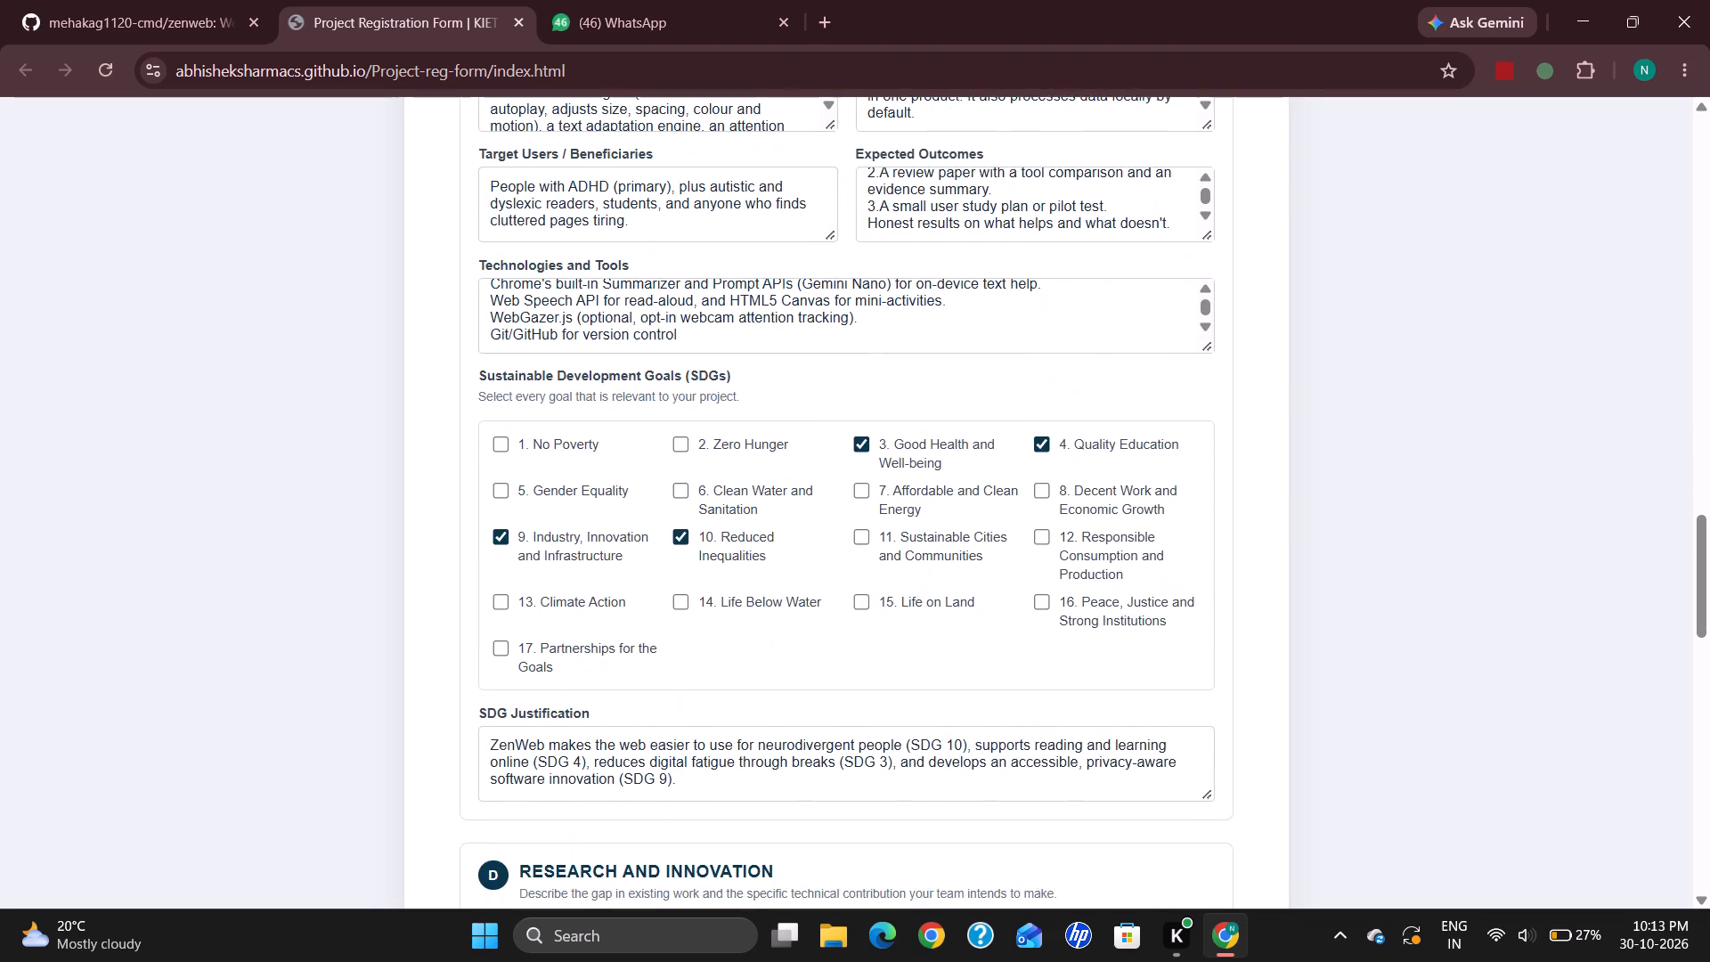
pyautogui.scroll(-8, 1014, 349)
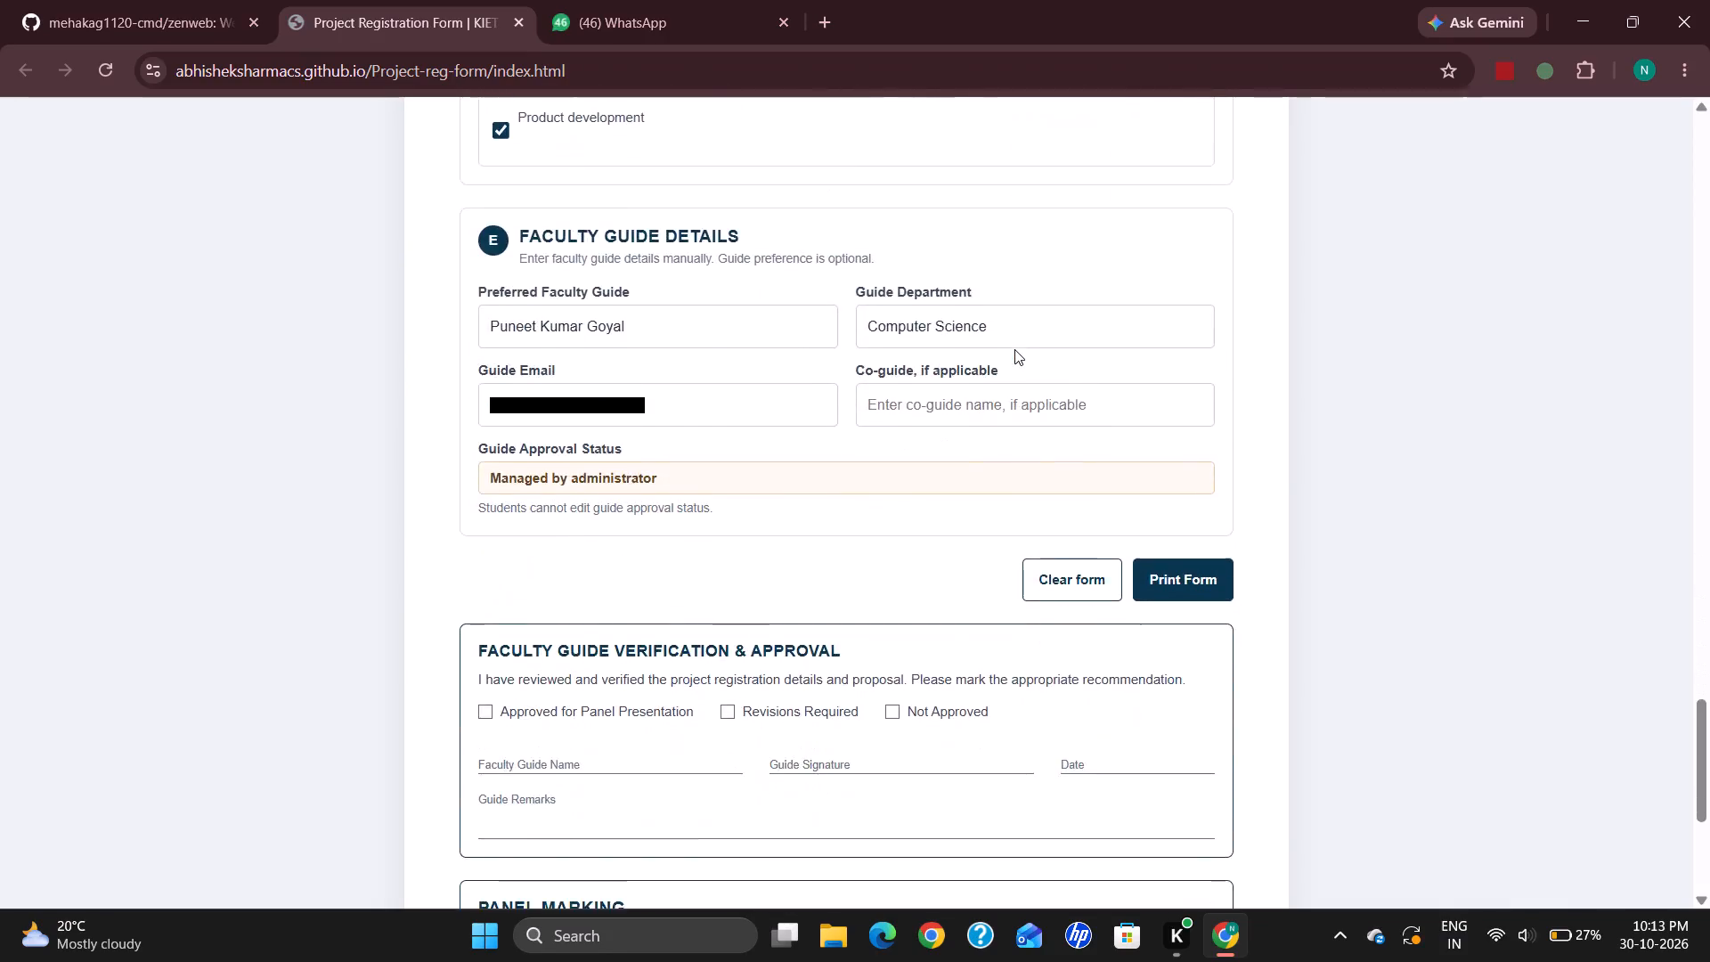
pyautogui.scroll(-3, 1014, 349)
pyautogui.scroll(7, 1014, 349)
pyautogui.scroll(-2, 1014, 349)
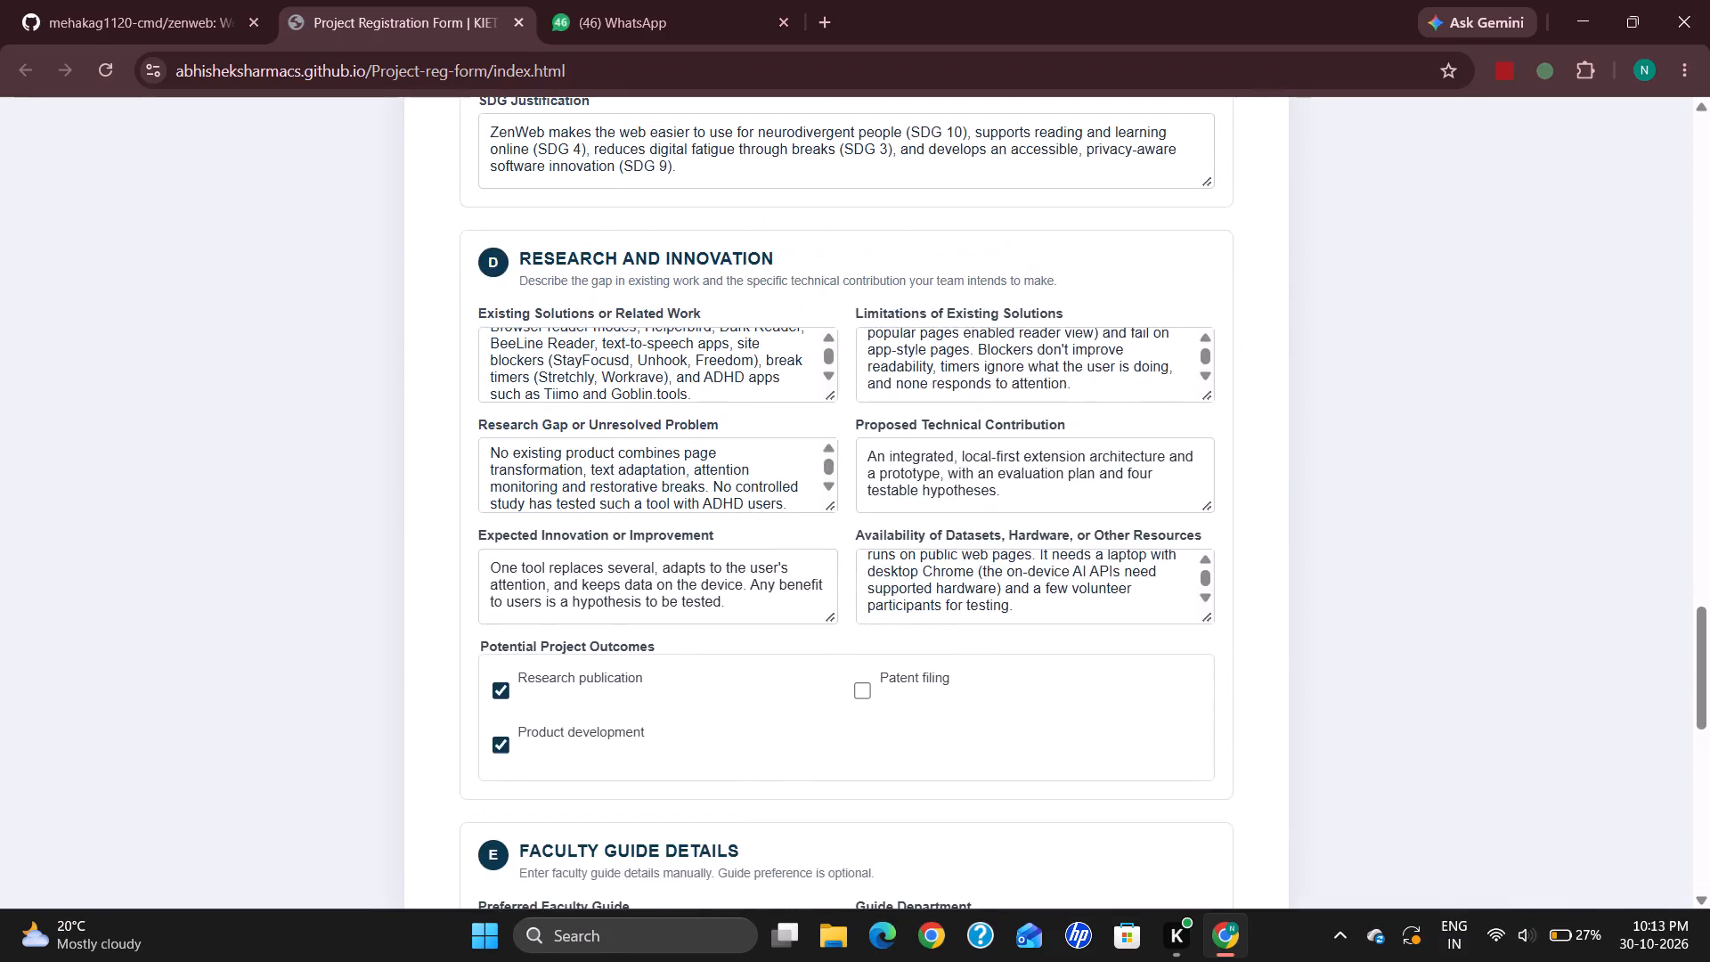
pyautogui.scroll(-3, 1014, 349)
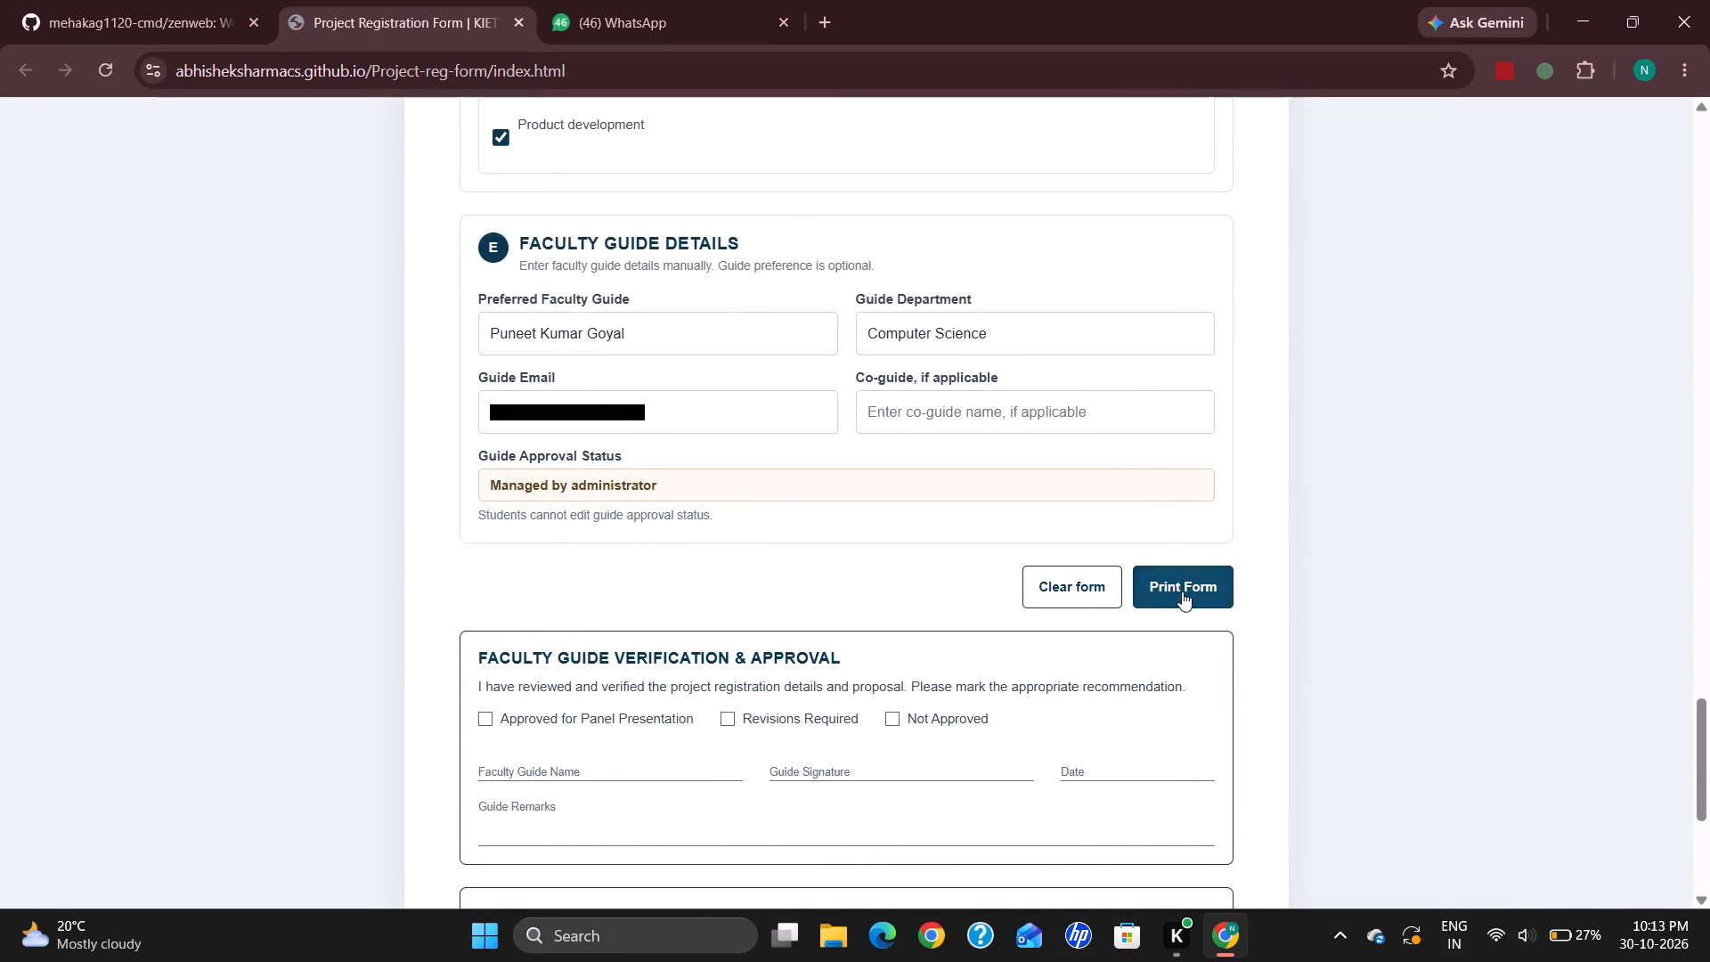
# Print the registration form with Microsoft Print to PDF and save it to the Desktop as major.
pyautogui.click(1181, 583)
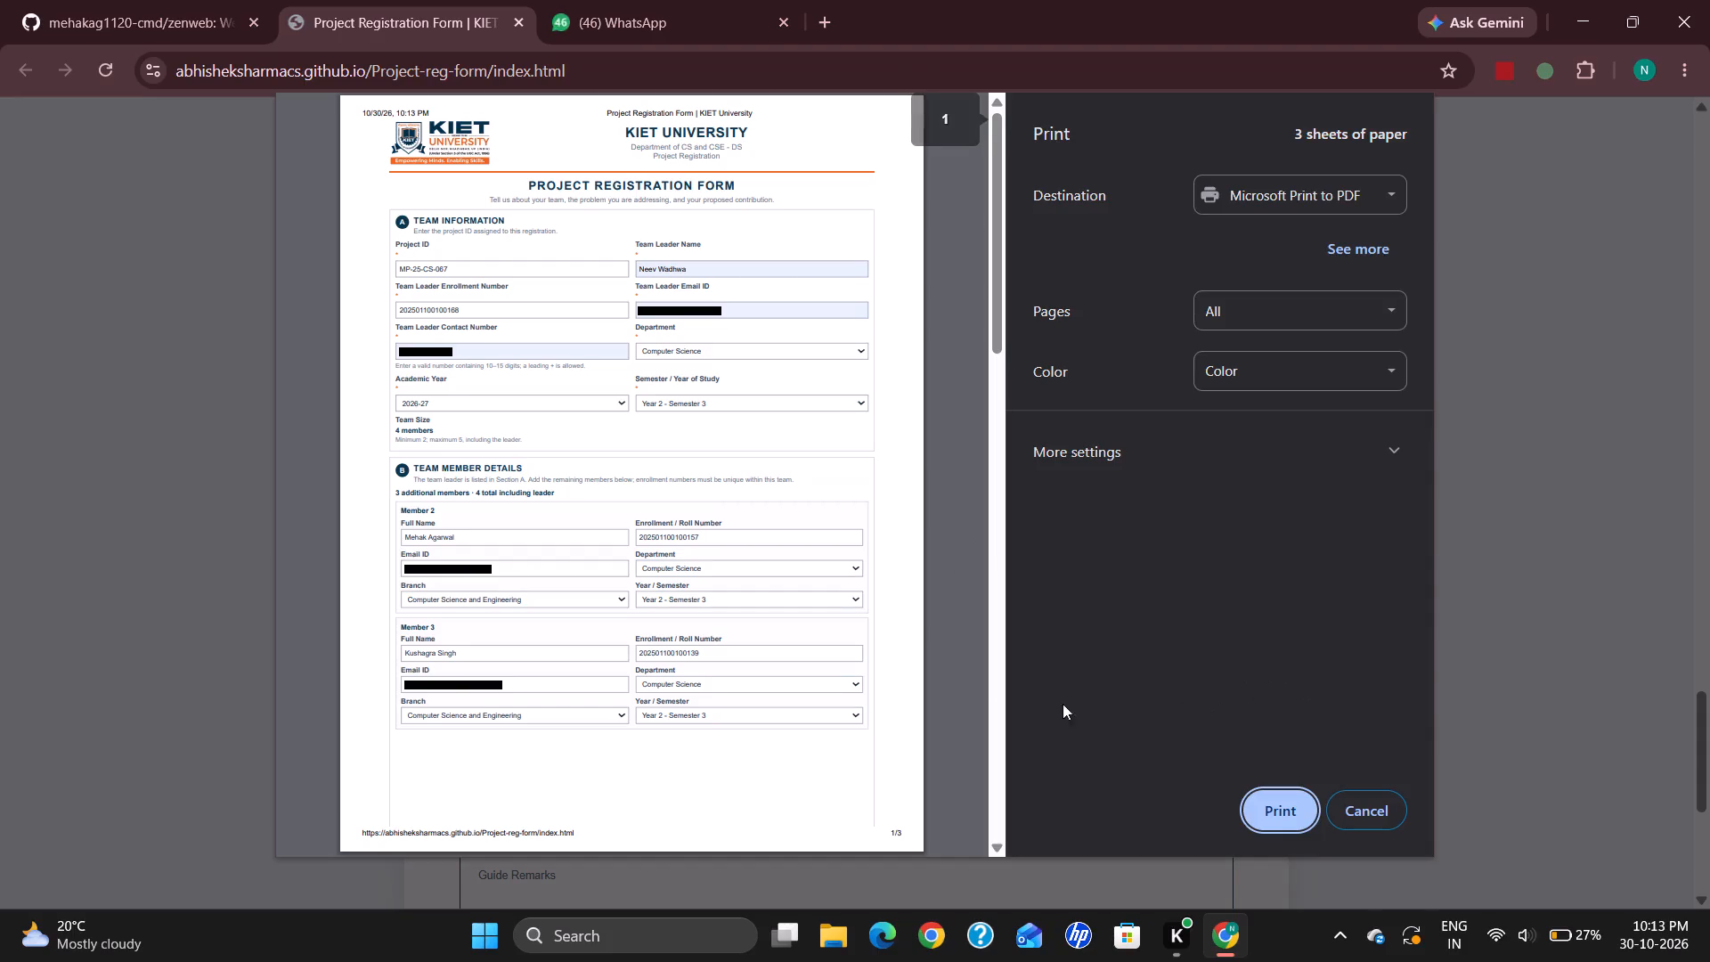
pyautogui.click(1261, 812)
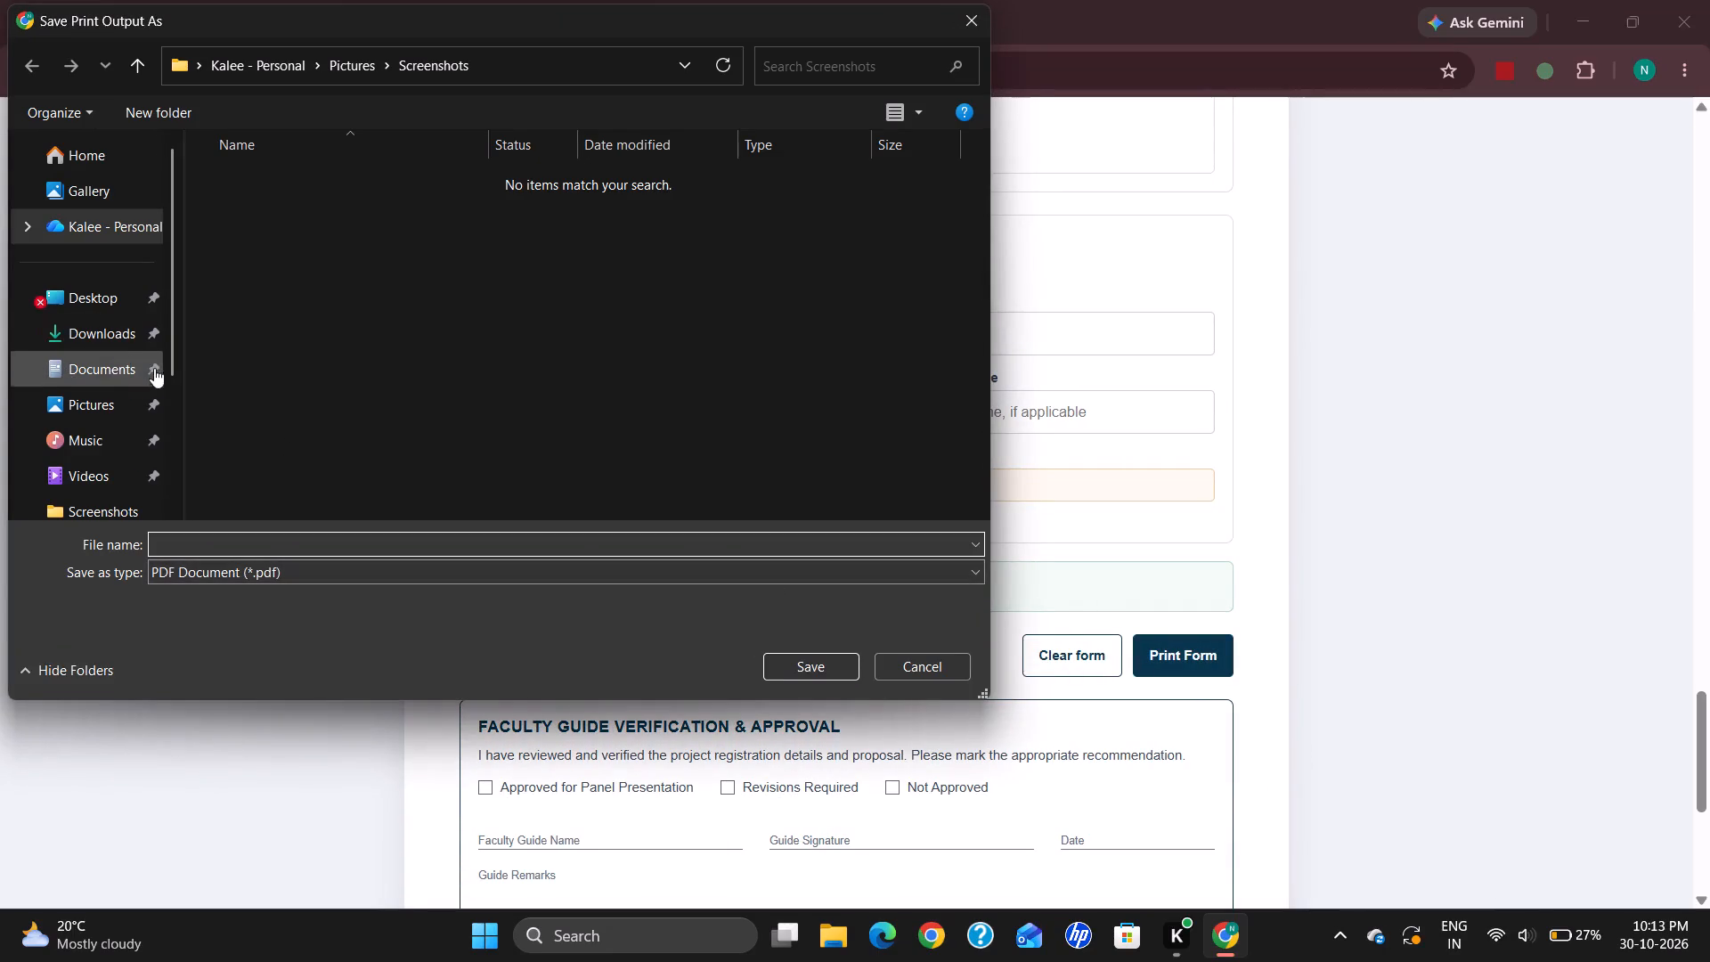
pyautogui.click(127, 296)
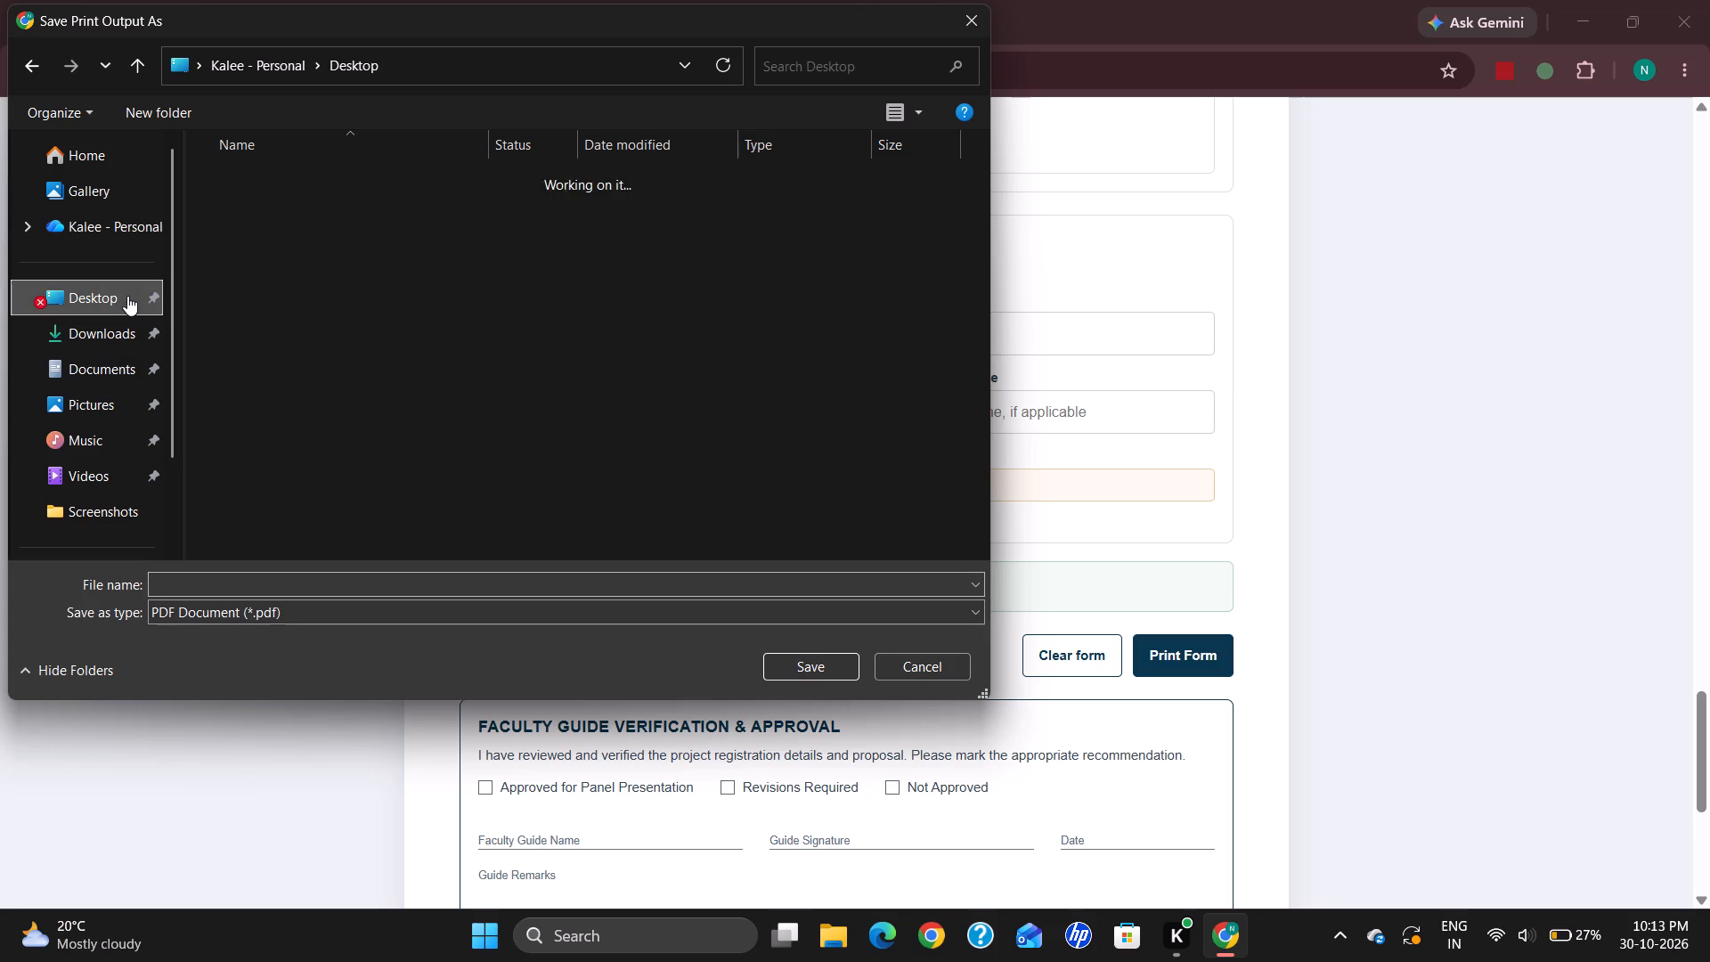
pyautogui.click(185, 578)
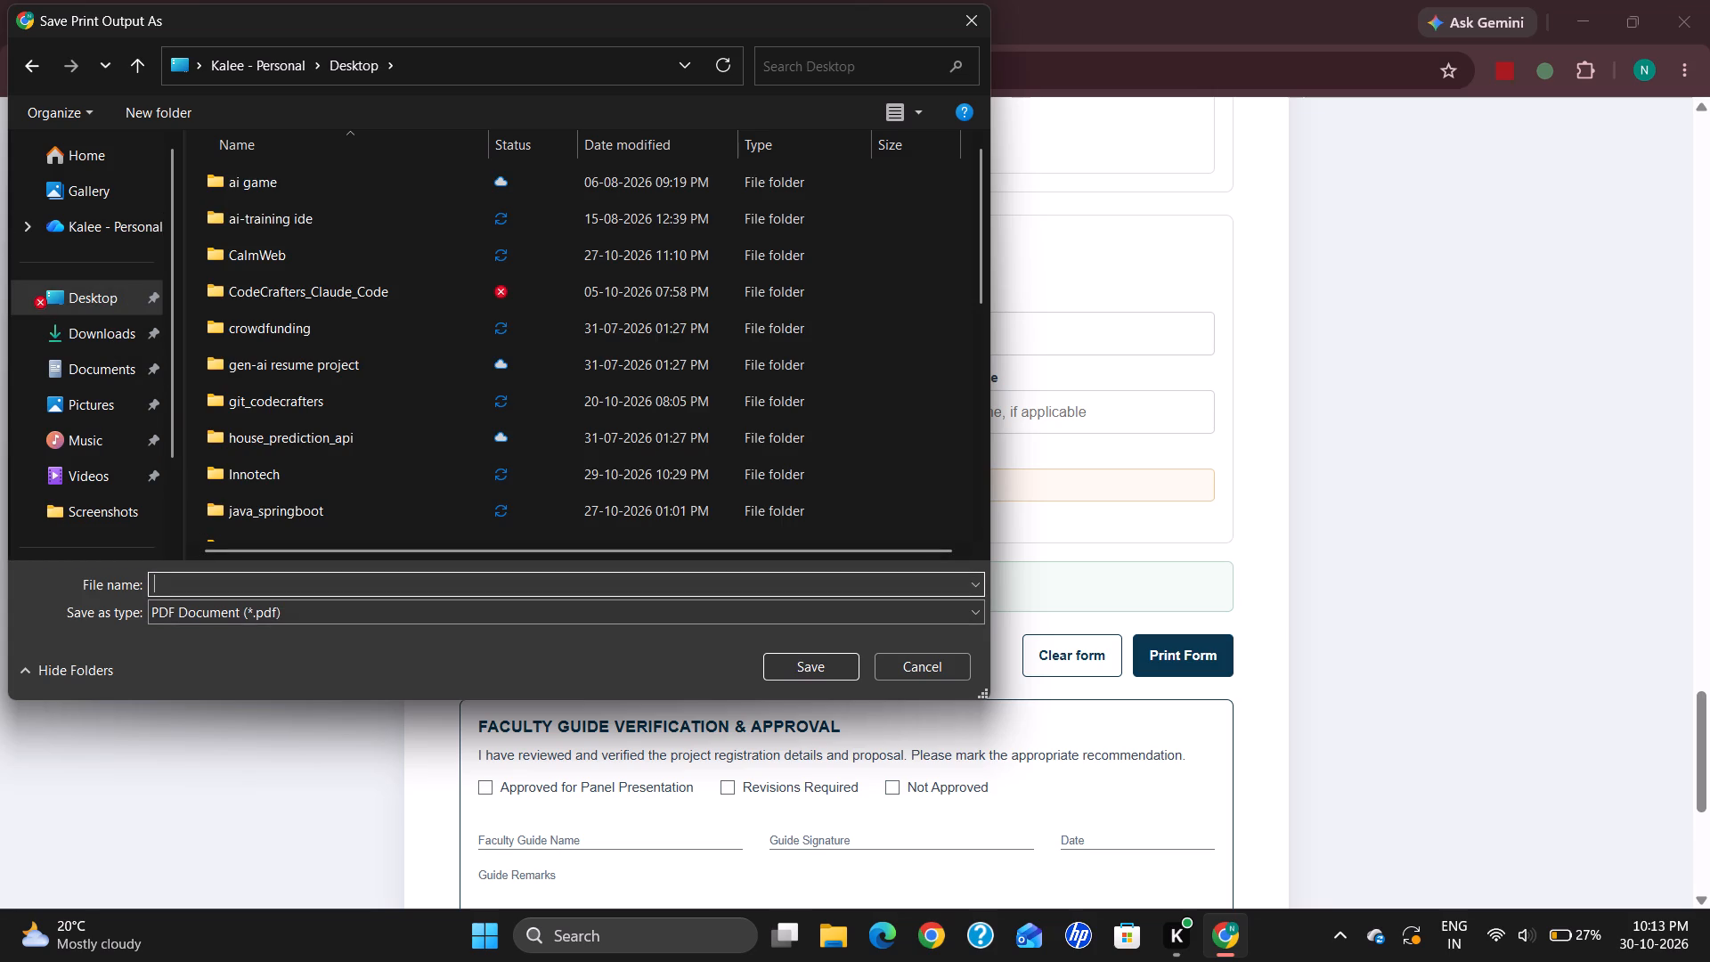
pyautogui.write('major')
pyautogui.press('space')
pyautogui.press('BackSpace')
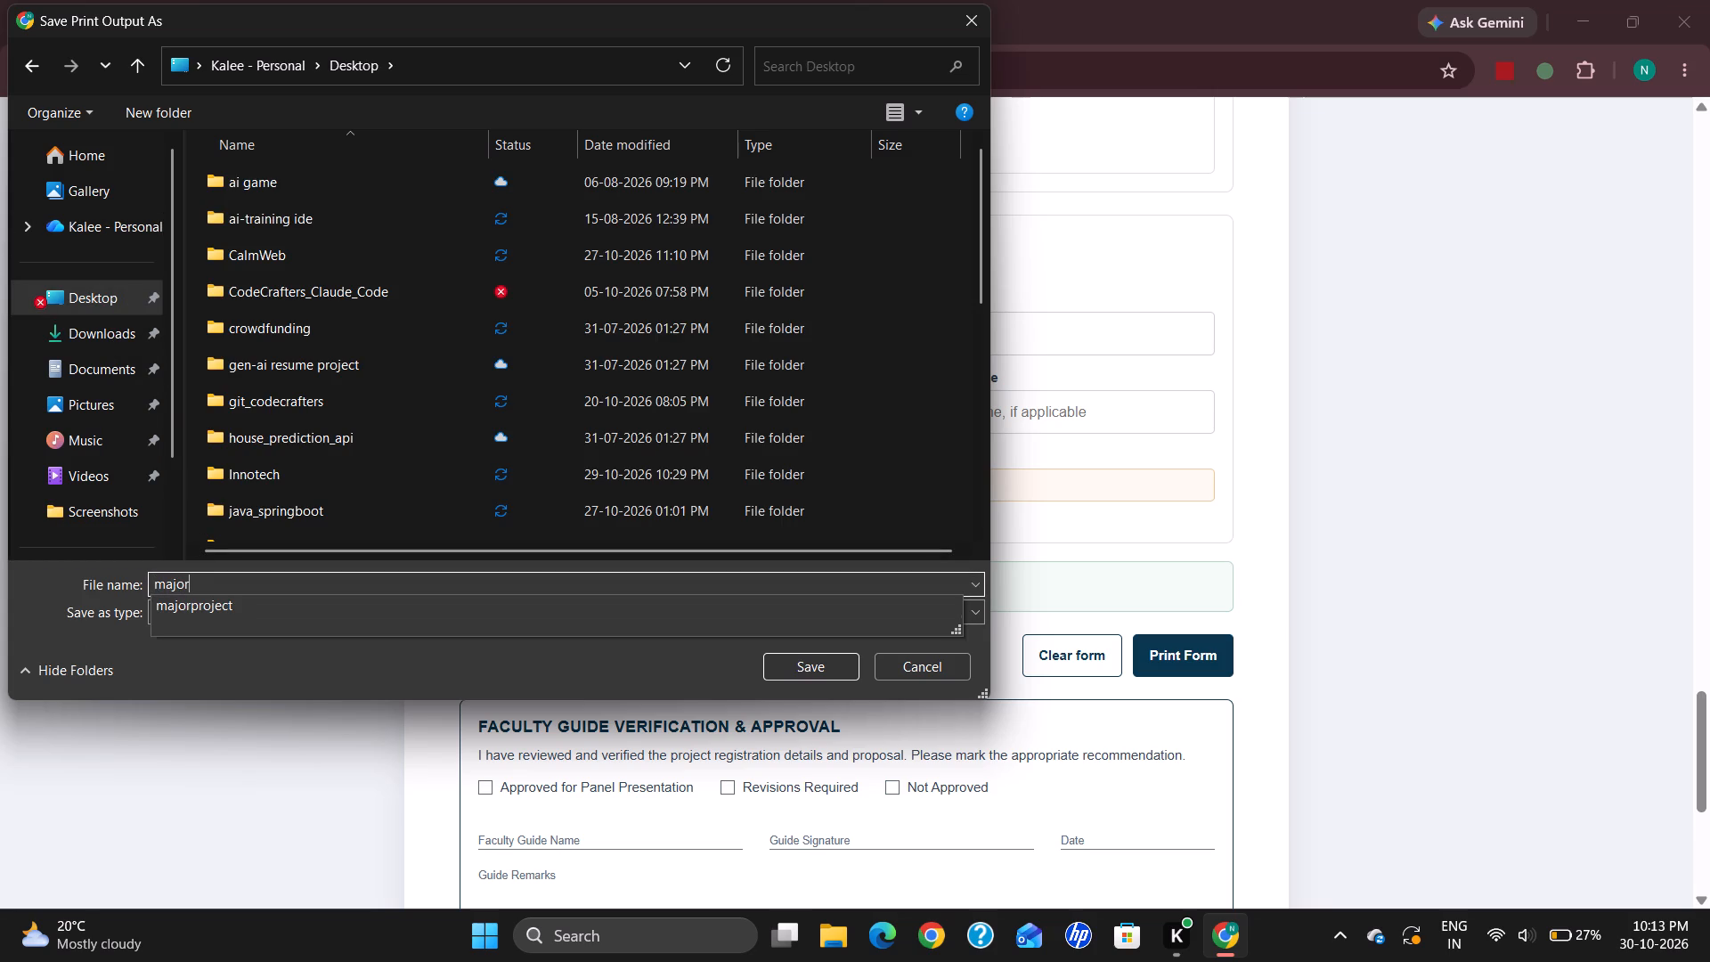
pyautogui.click(822, 674)
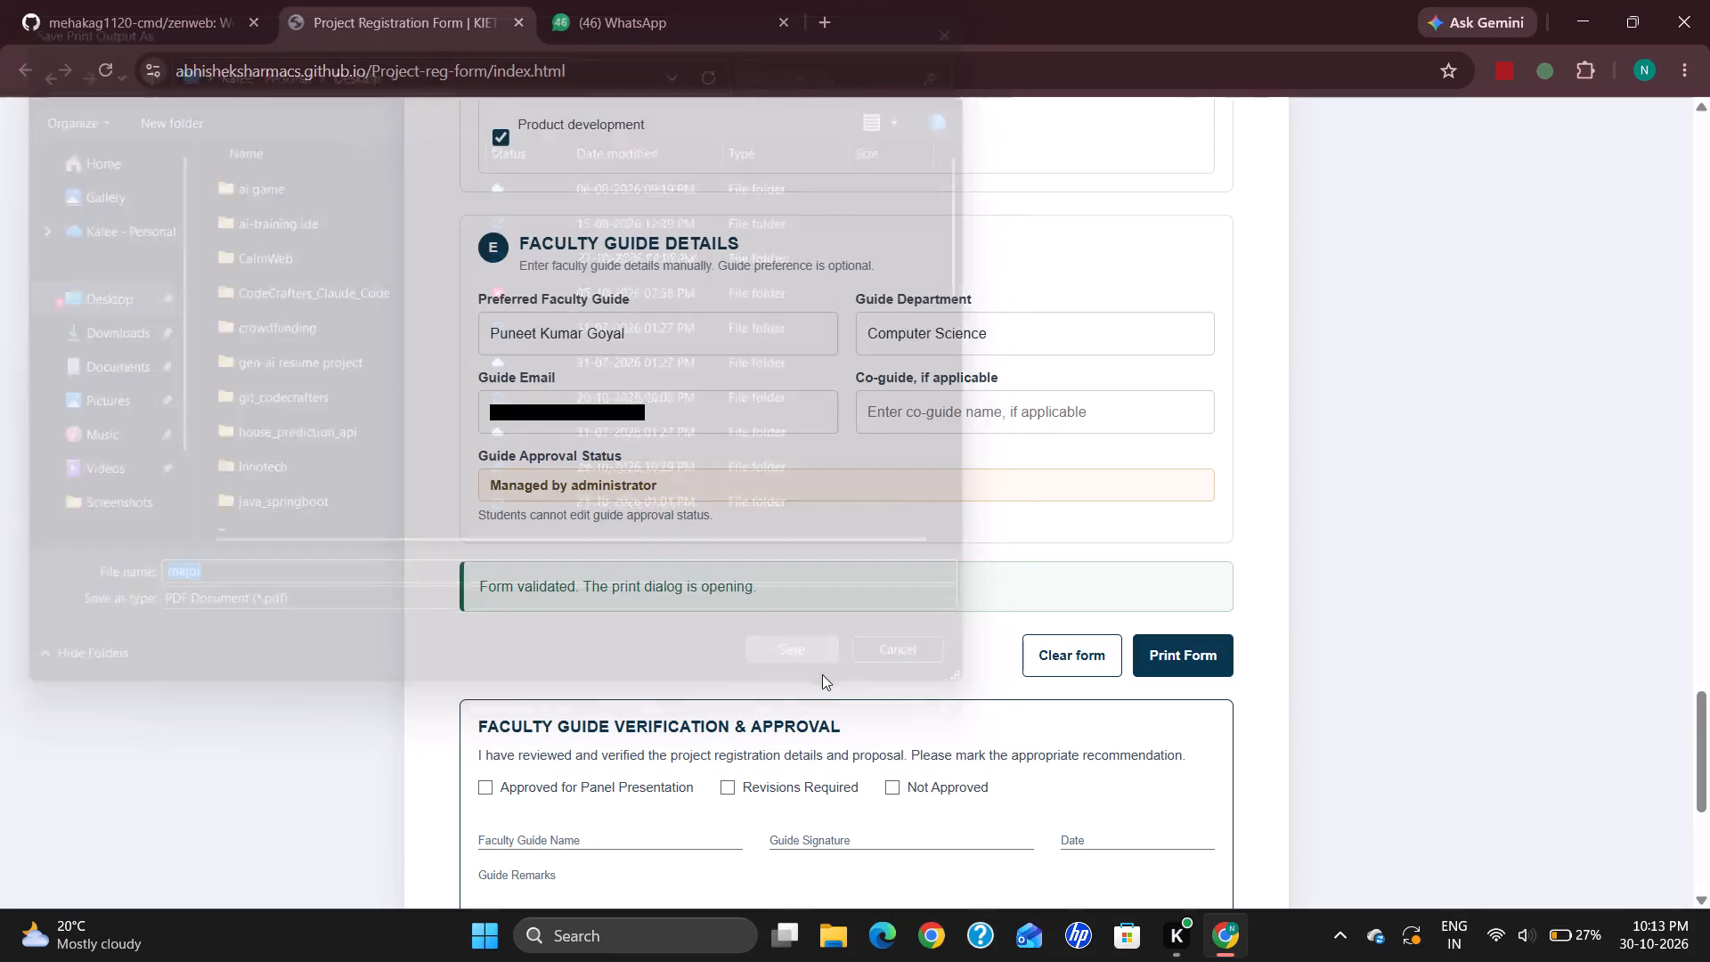
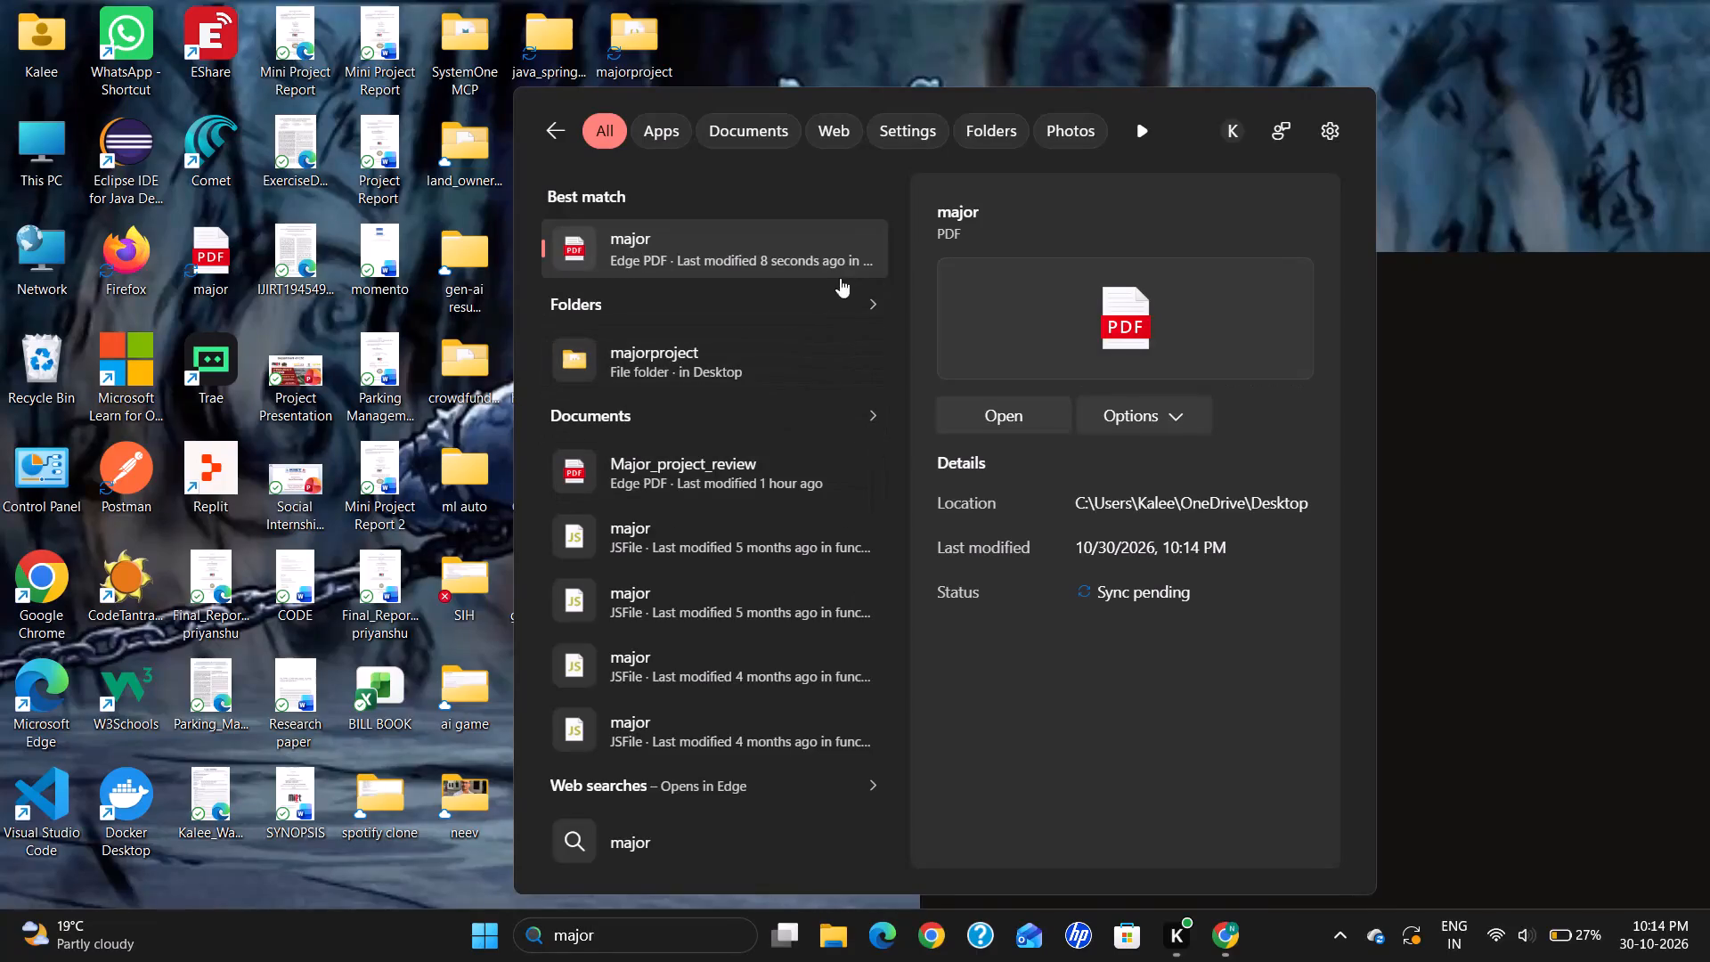
# Open the saved major PDF and review its three pages from team information through panel marking.
pyautogui.click(983, 412)
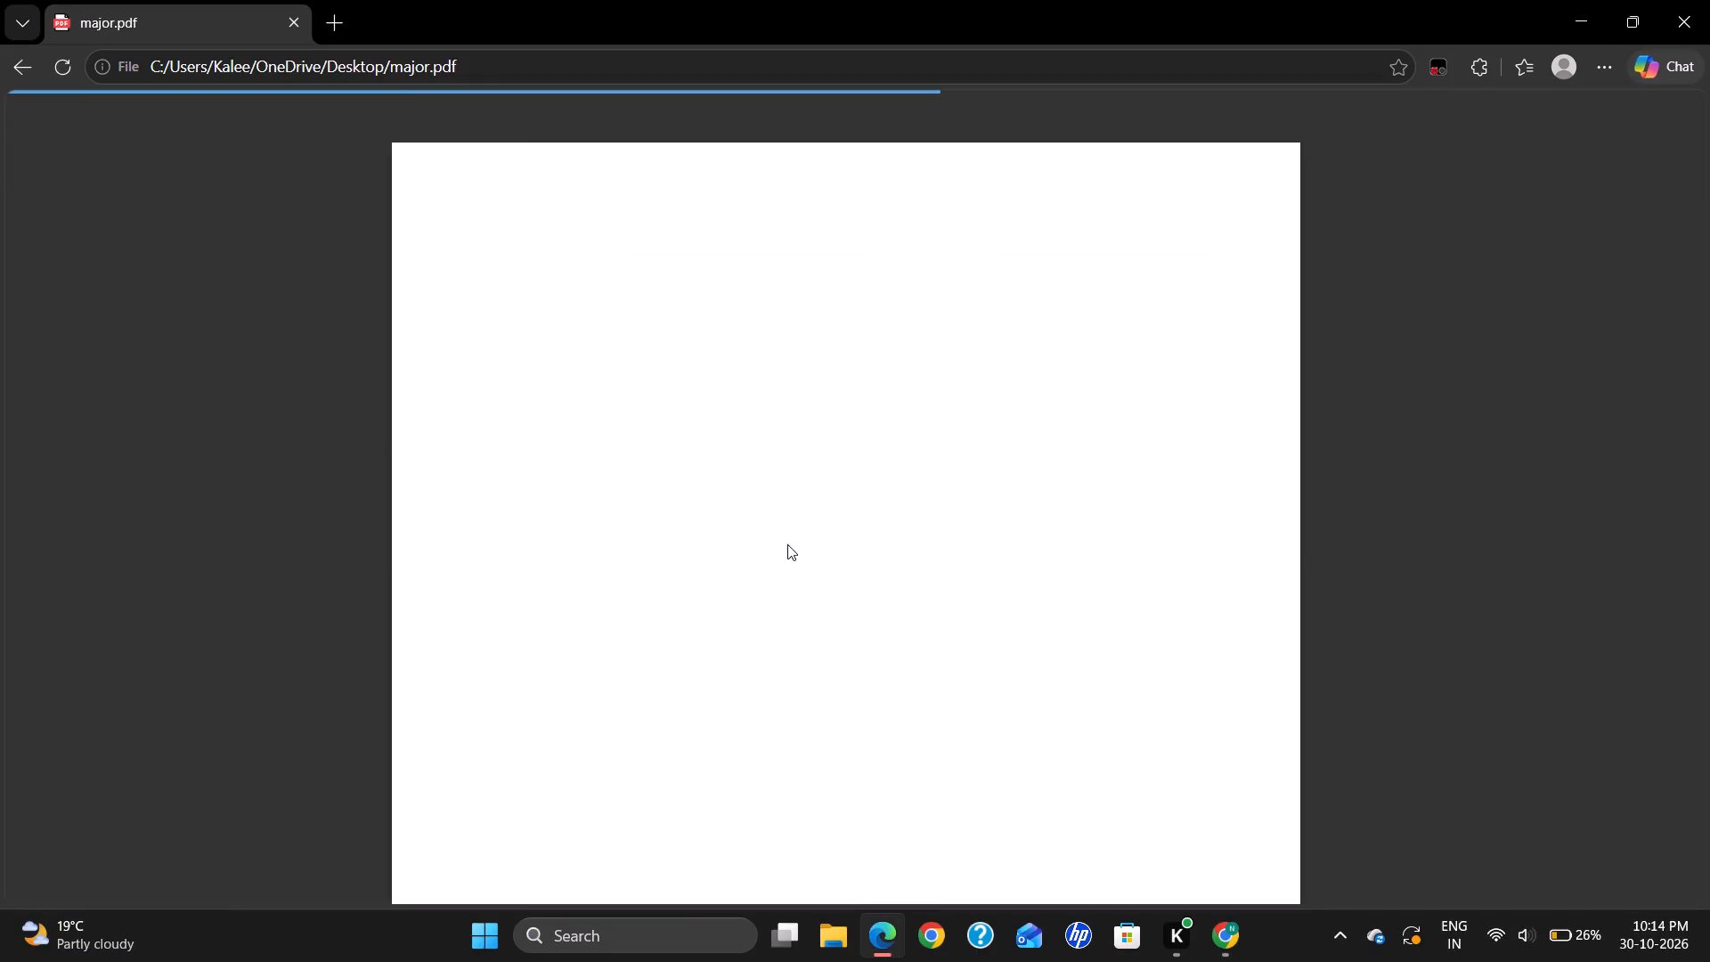
pyautogui.scroll(-3, 1030, 545)
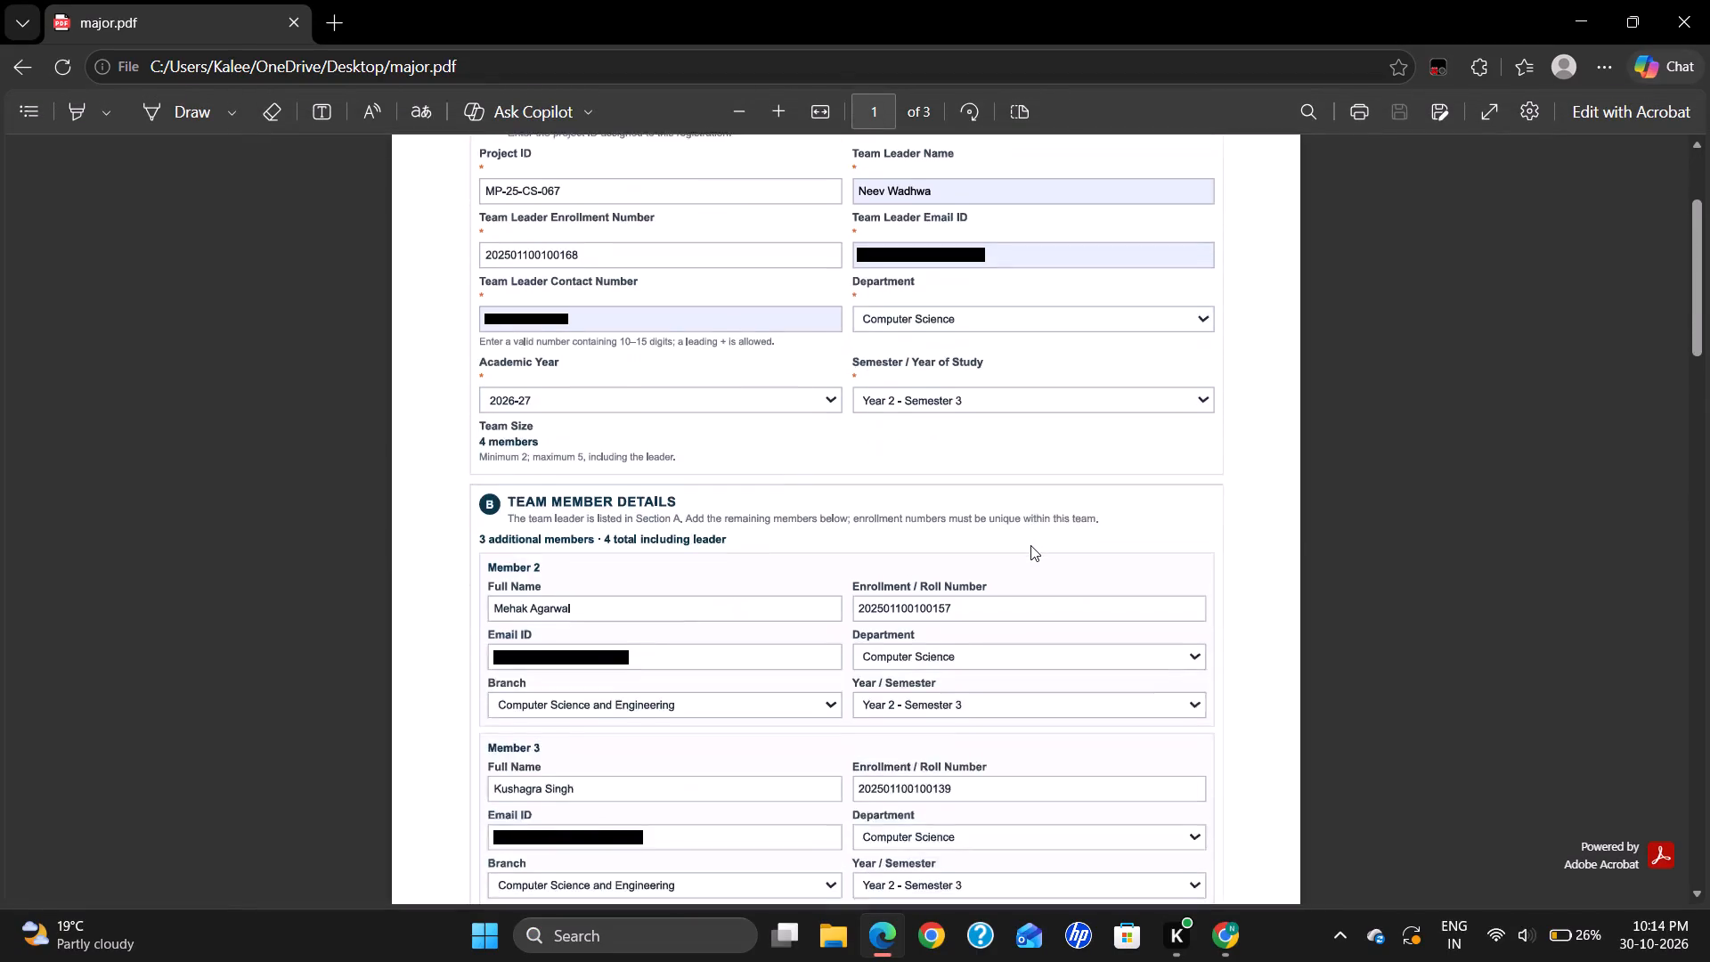
pyautogui.scroll(-5, 1030, 545)
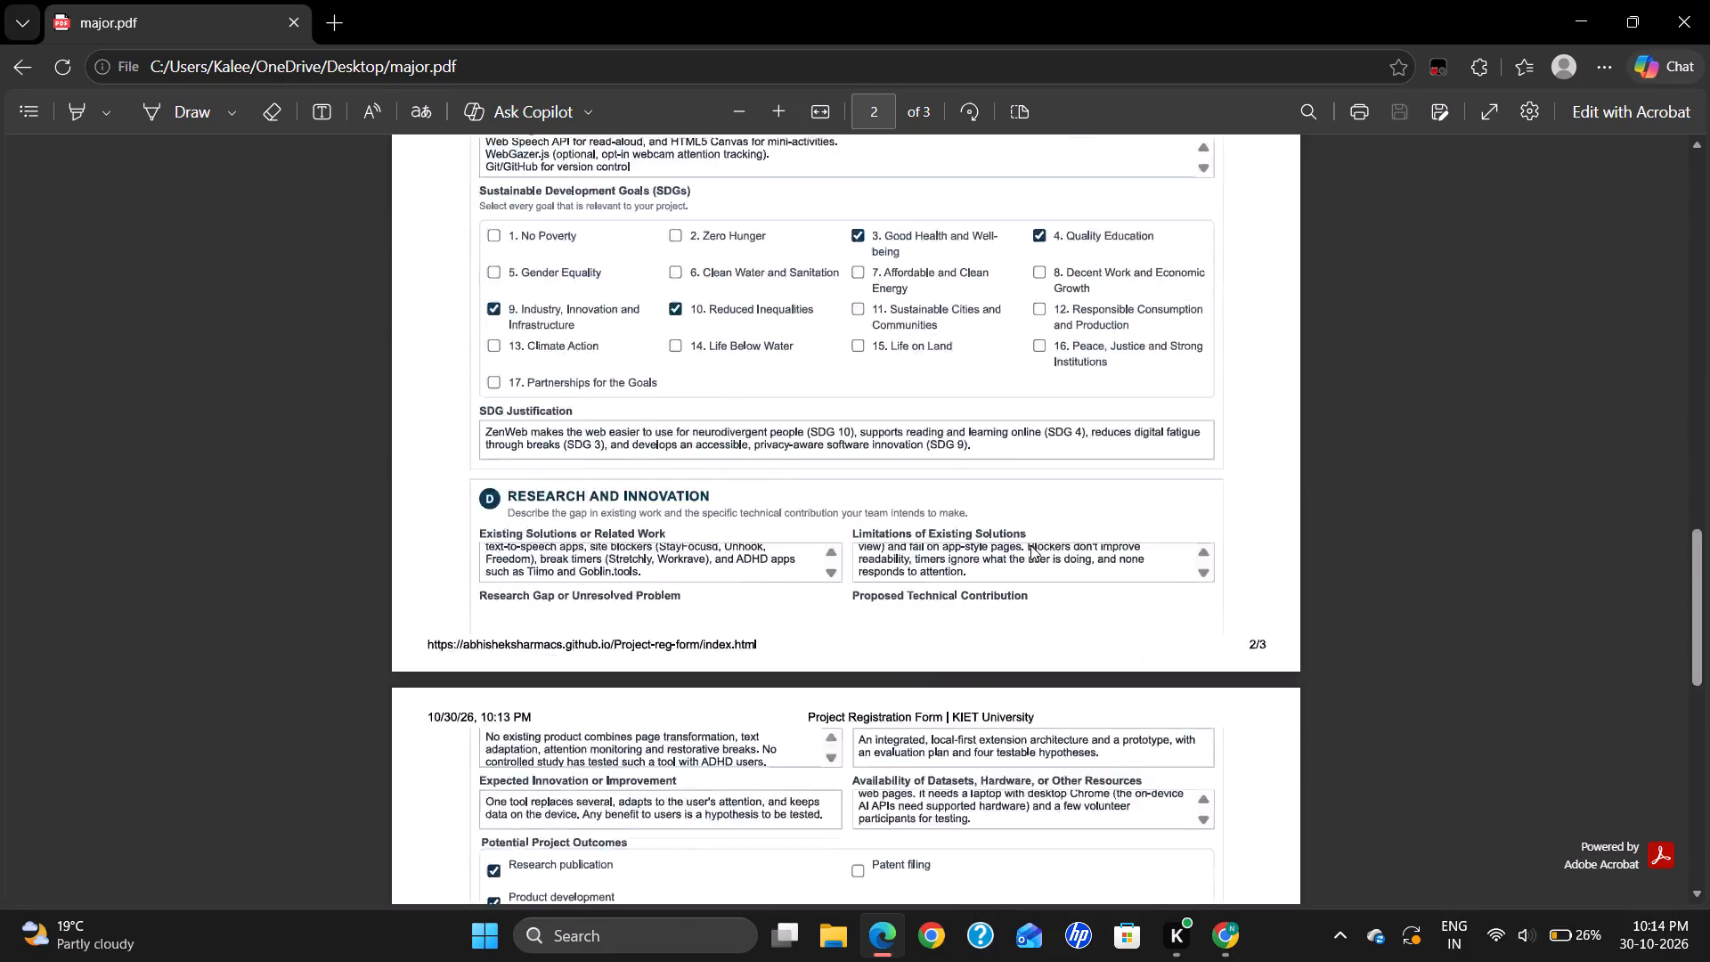
pyautogui.scroll(-5, 1030, 545)
pyautogui.scroll(2, 1030, 545)
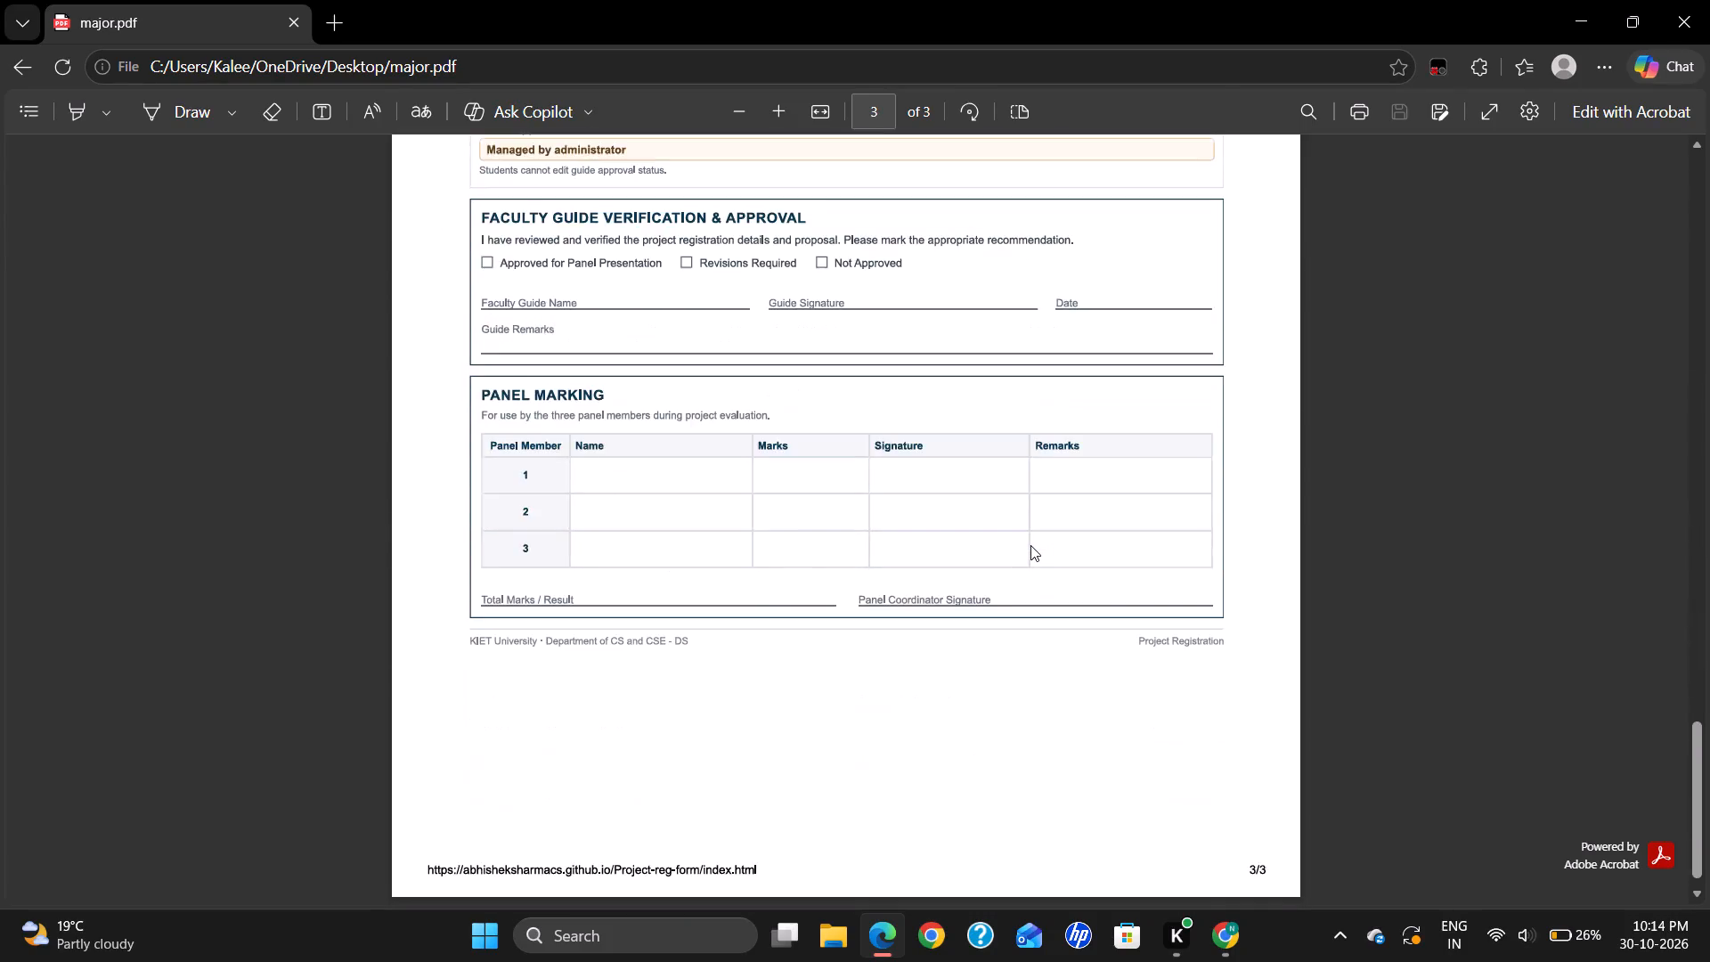
pyautogui.scroll(10, 1030, 545)
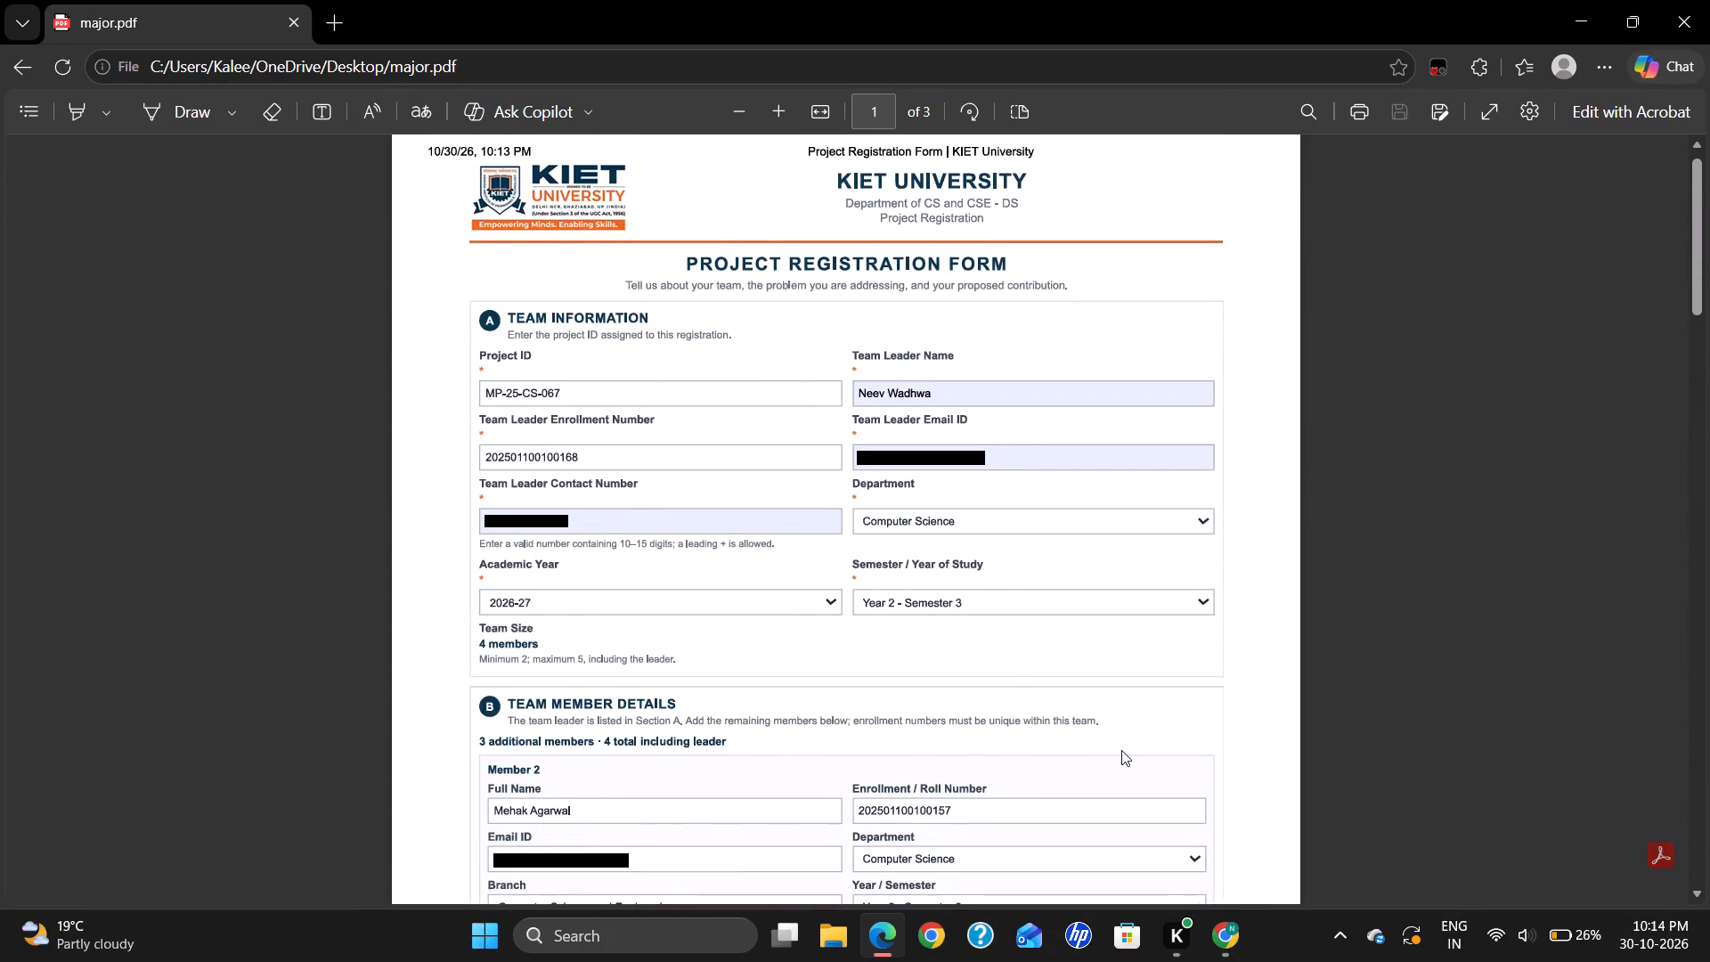
# Switch to the registration form in Chrome, examine the faculty guide and approval sections, and try to mark Revisions Required.
pyautogui.click(1208, 937)
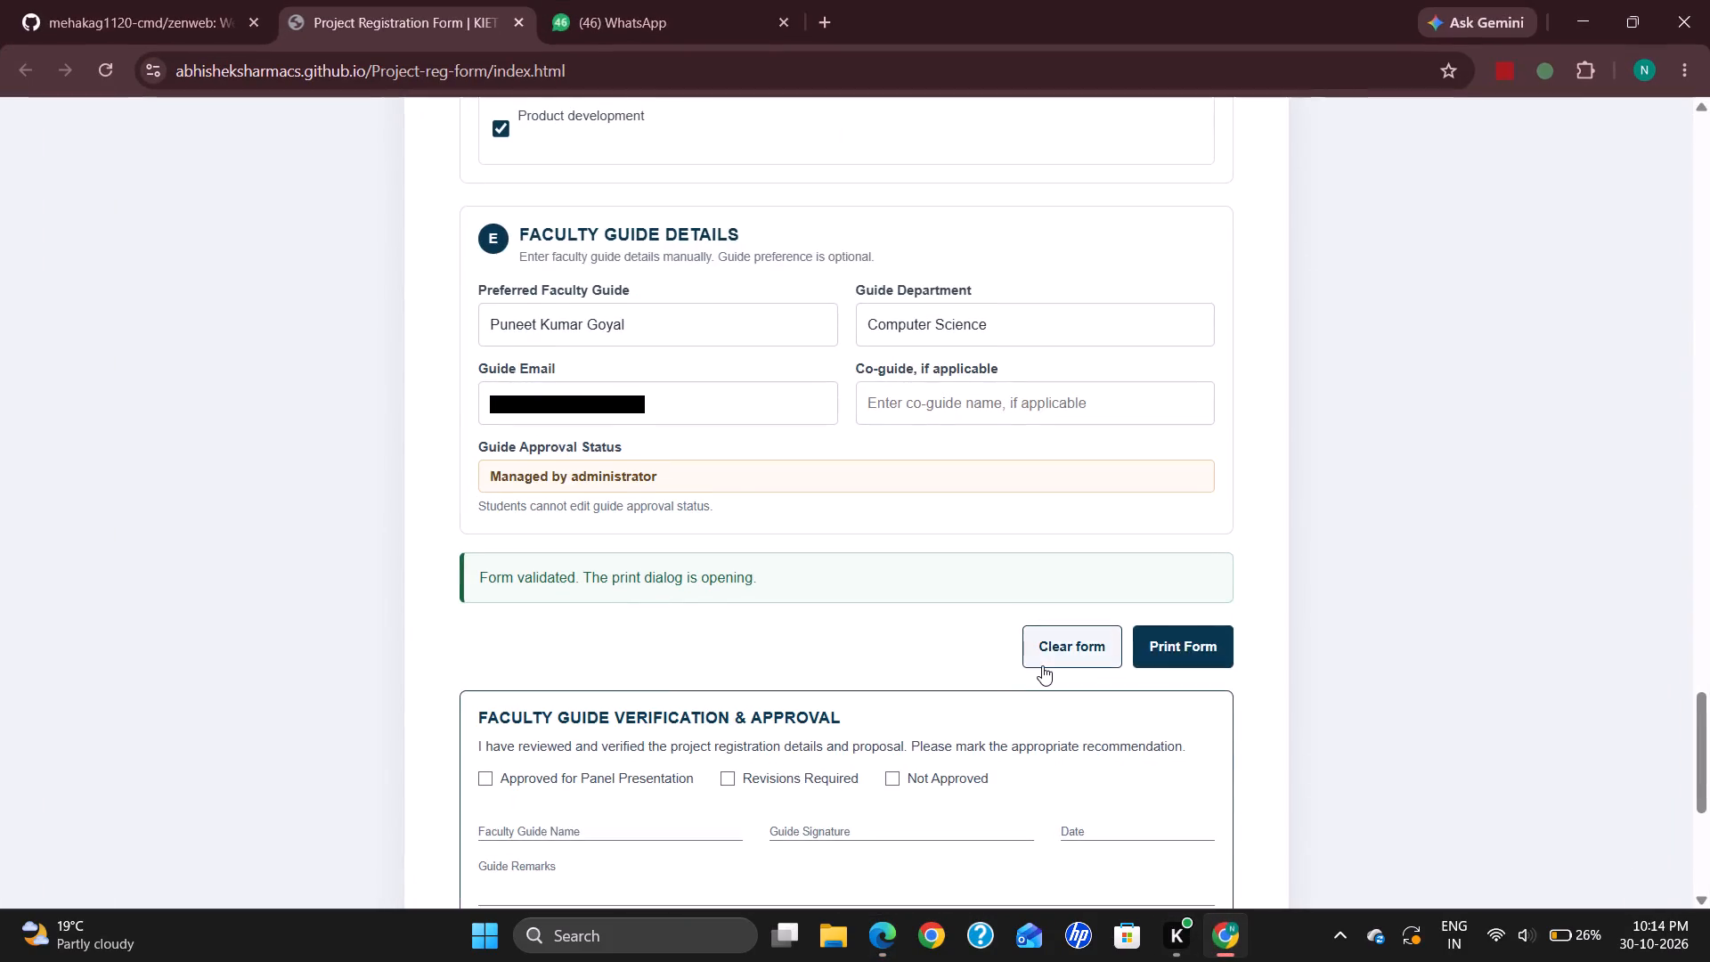
pyautogui.scroll(-3, 1042, 665)
pyautogui.scroll(1, 1042, 665)
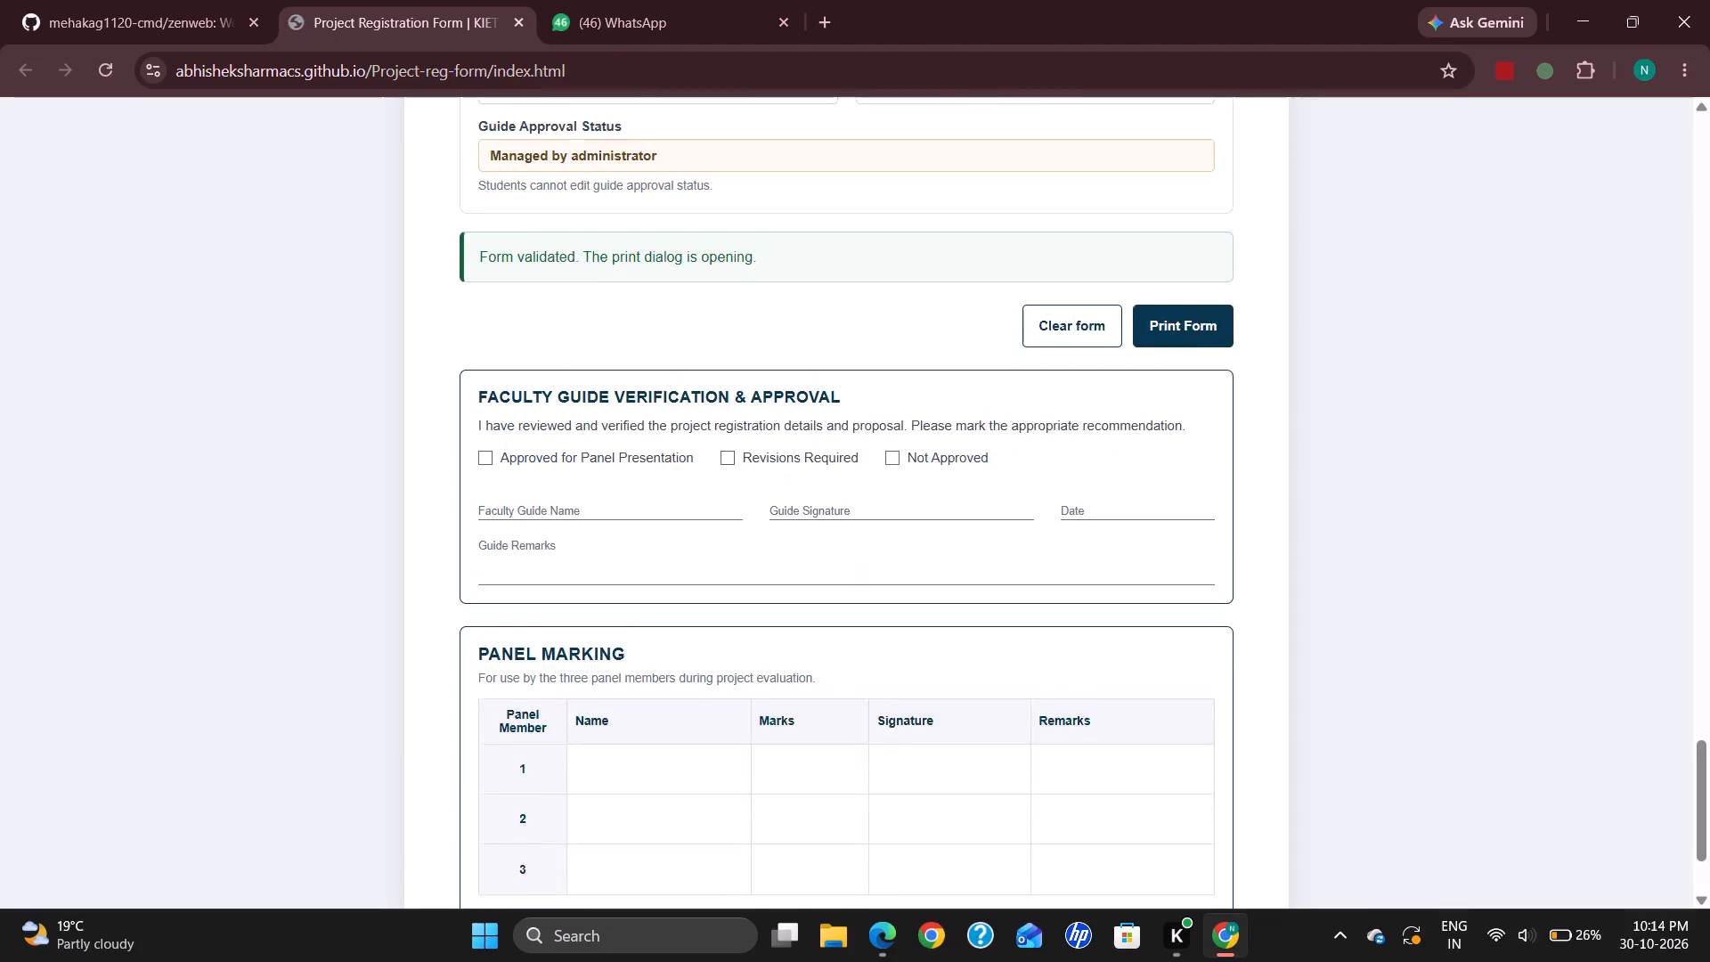
pyautogui.scroll(1, 1042, 665)
pyautogui.scroll(1, 685, 566)
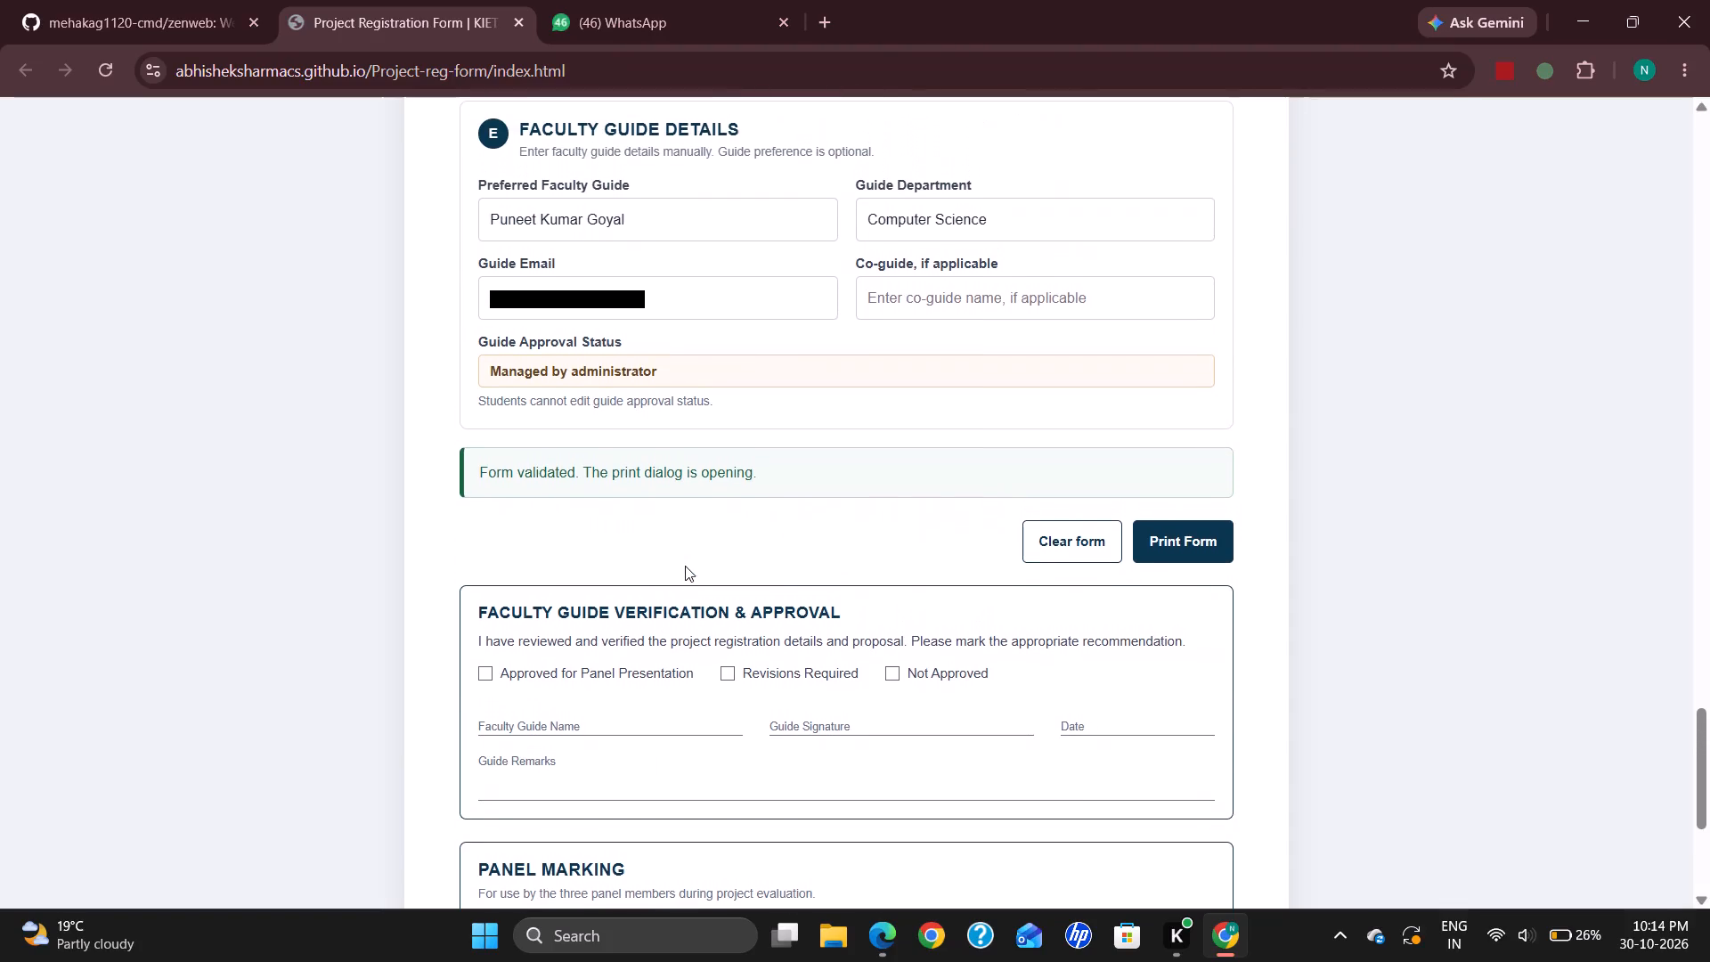
pyautogui.scroll(1, 621, 562)
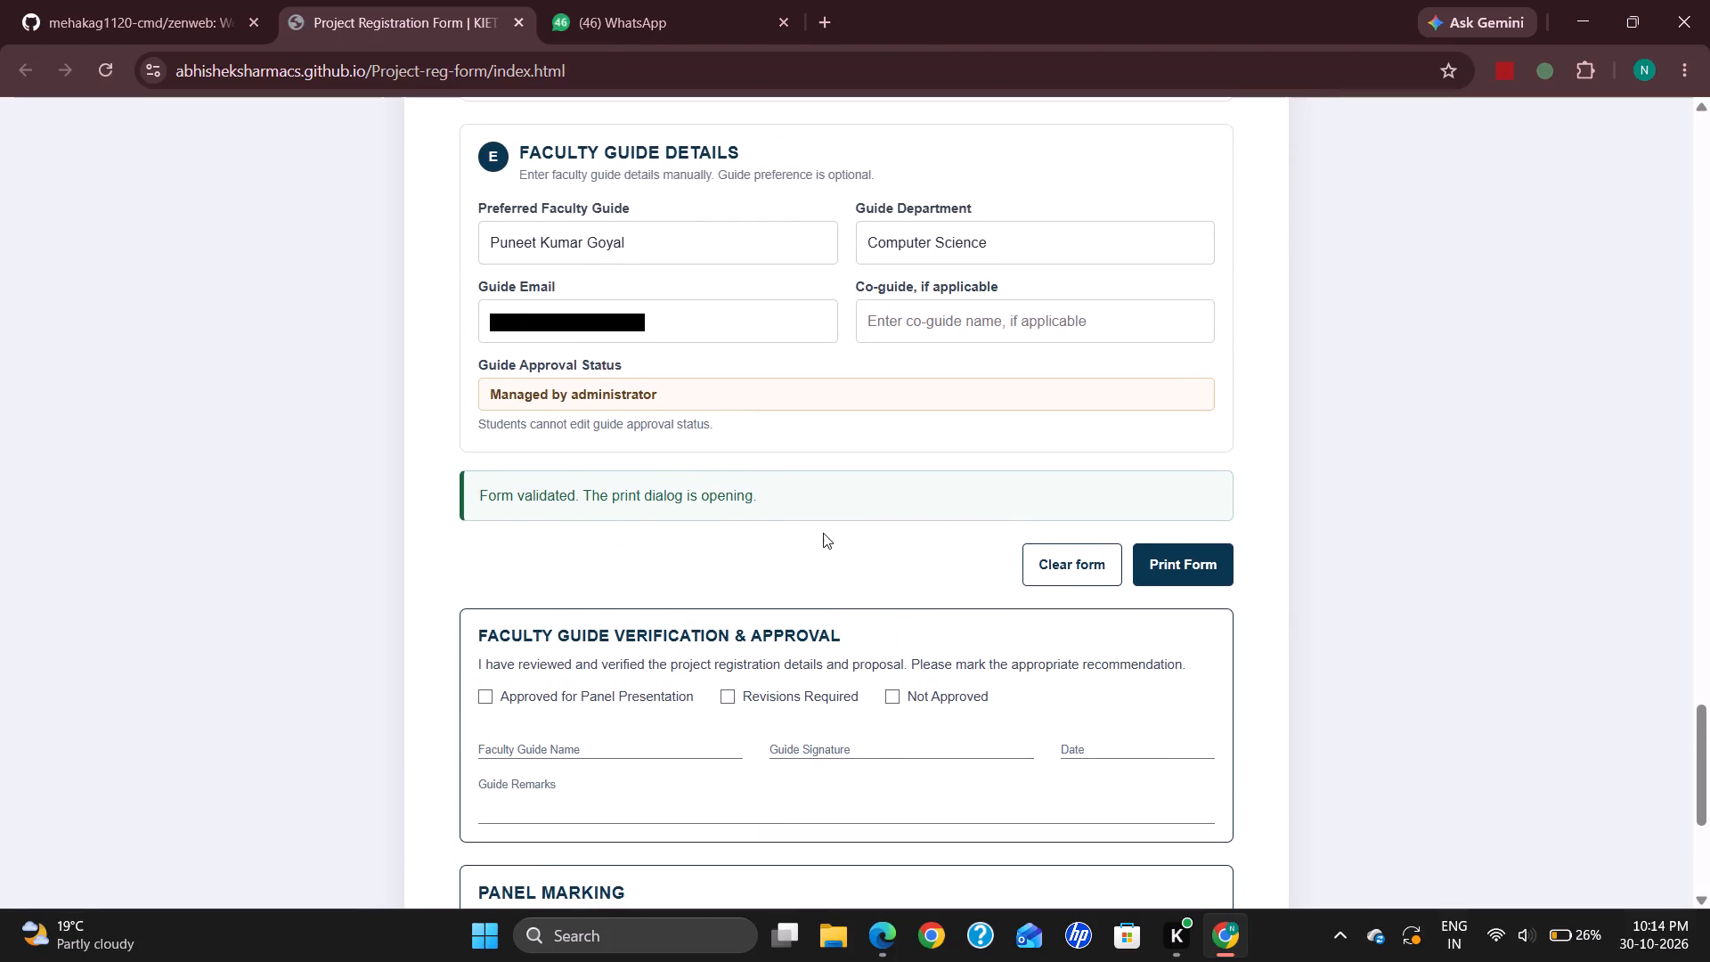
pyautogui.scroll(1, 823, 533)
pyautogui.scroll(-3, 823, 533)
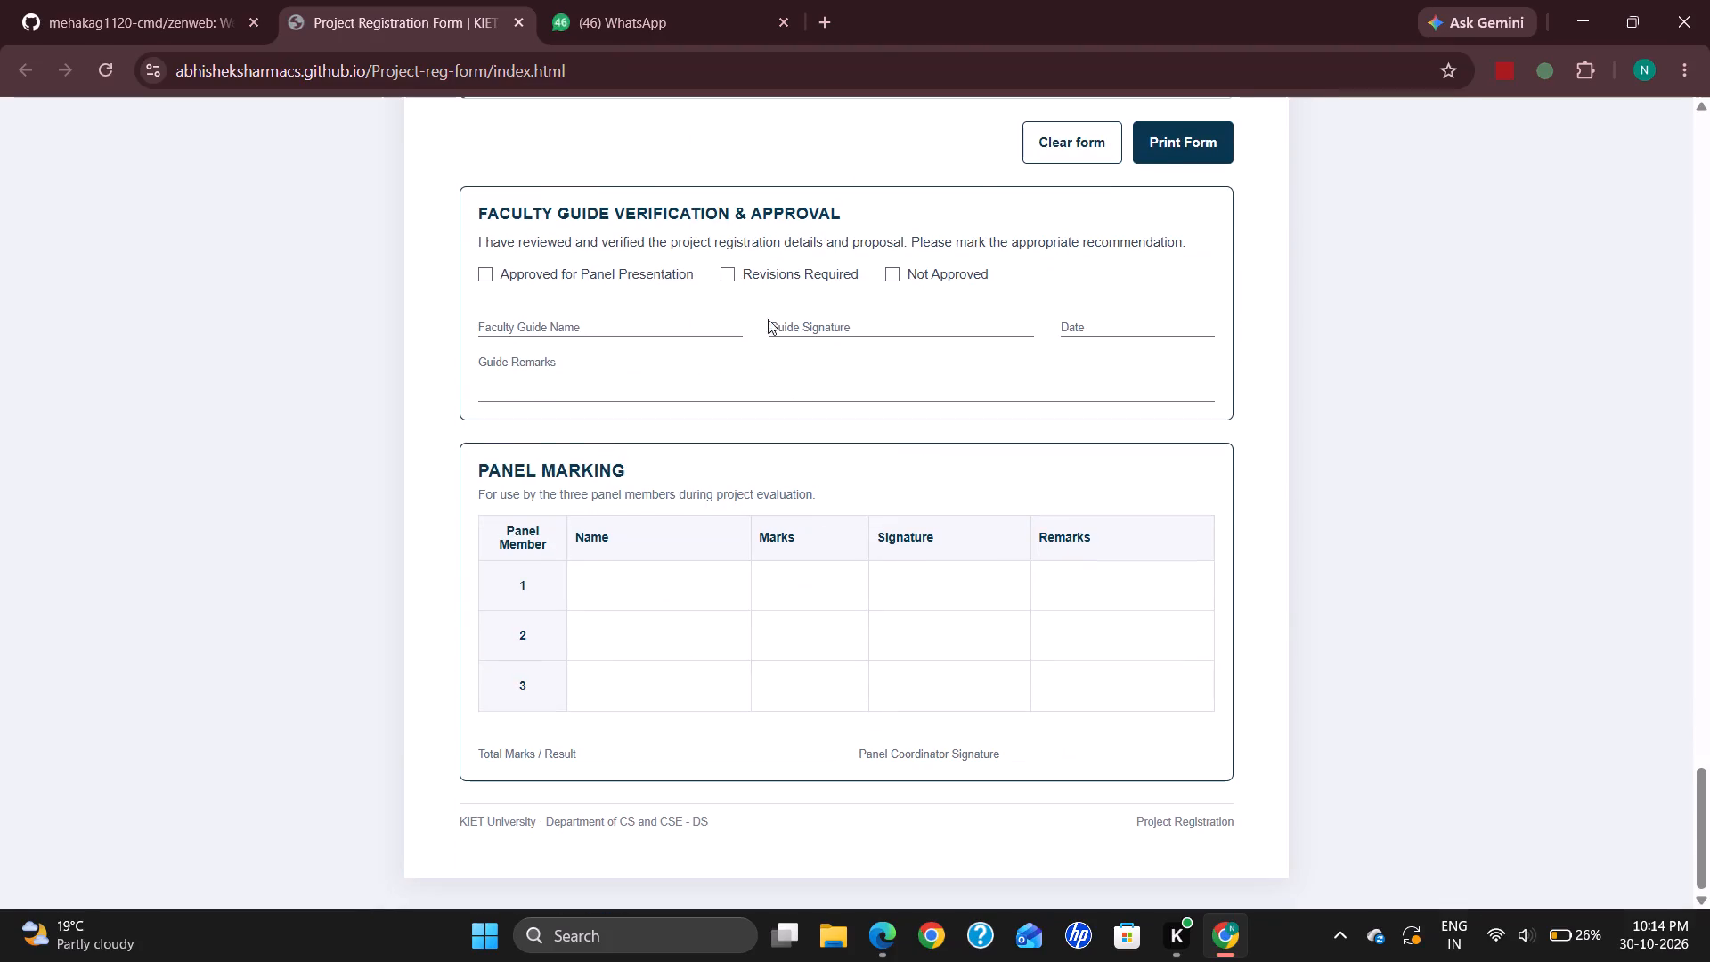
pyautogui.click(731, 279)
# Recheck the online form from team information to panel marking, including project outcomes and the Guide Email entry.
pyautogui.scroll(6, 530, 290)
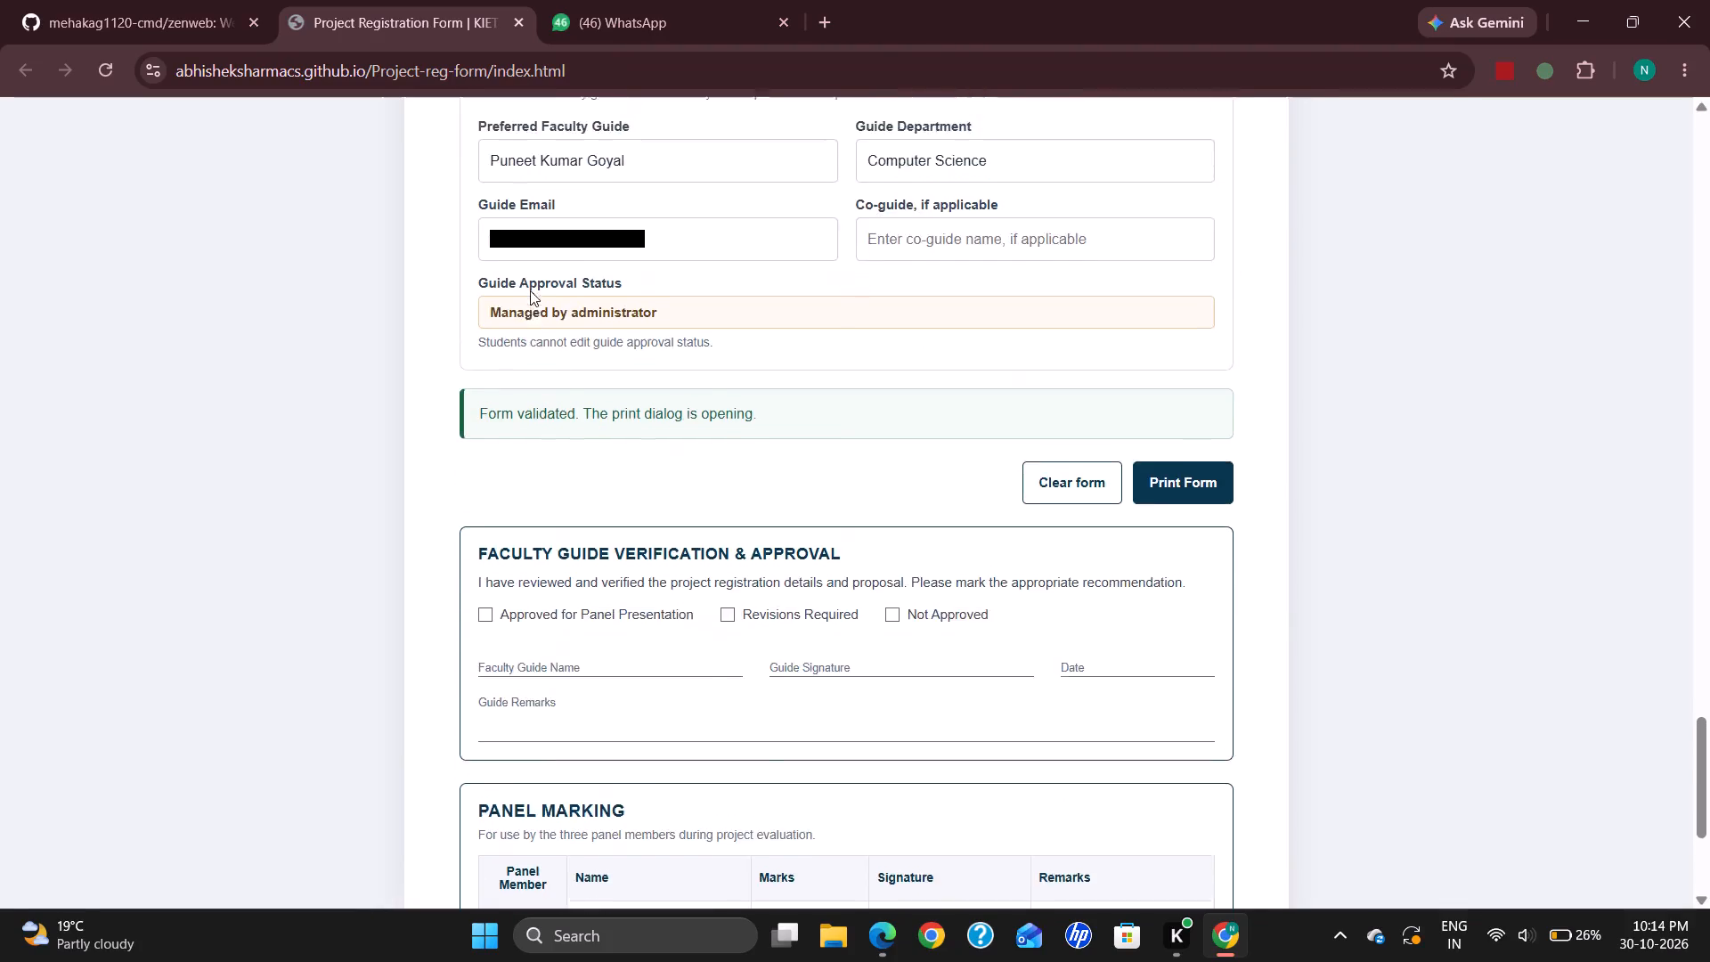
pyautogui.scroll(11, 530, 290)
pyautogui.scroll(-3, 530, 290)
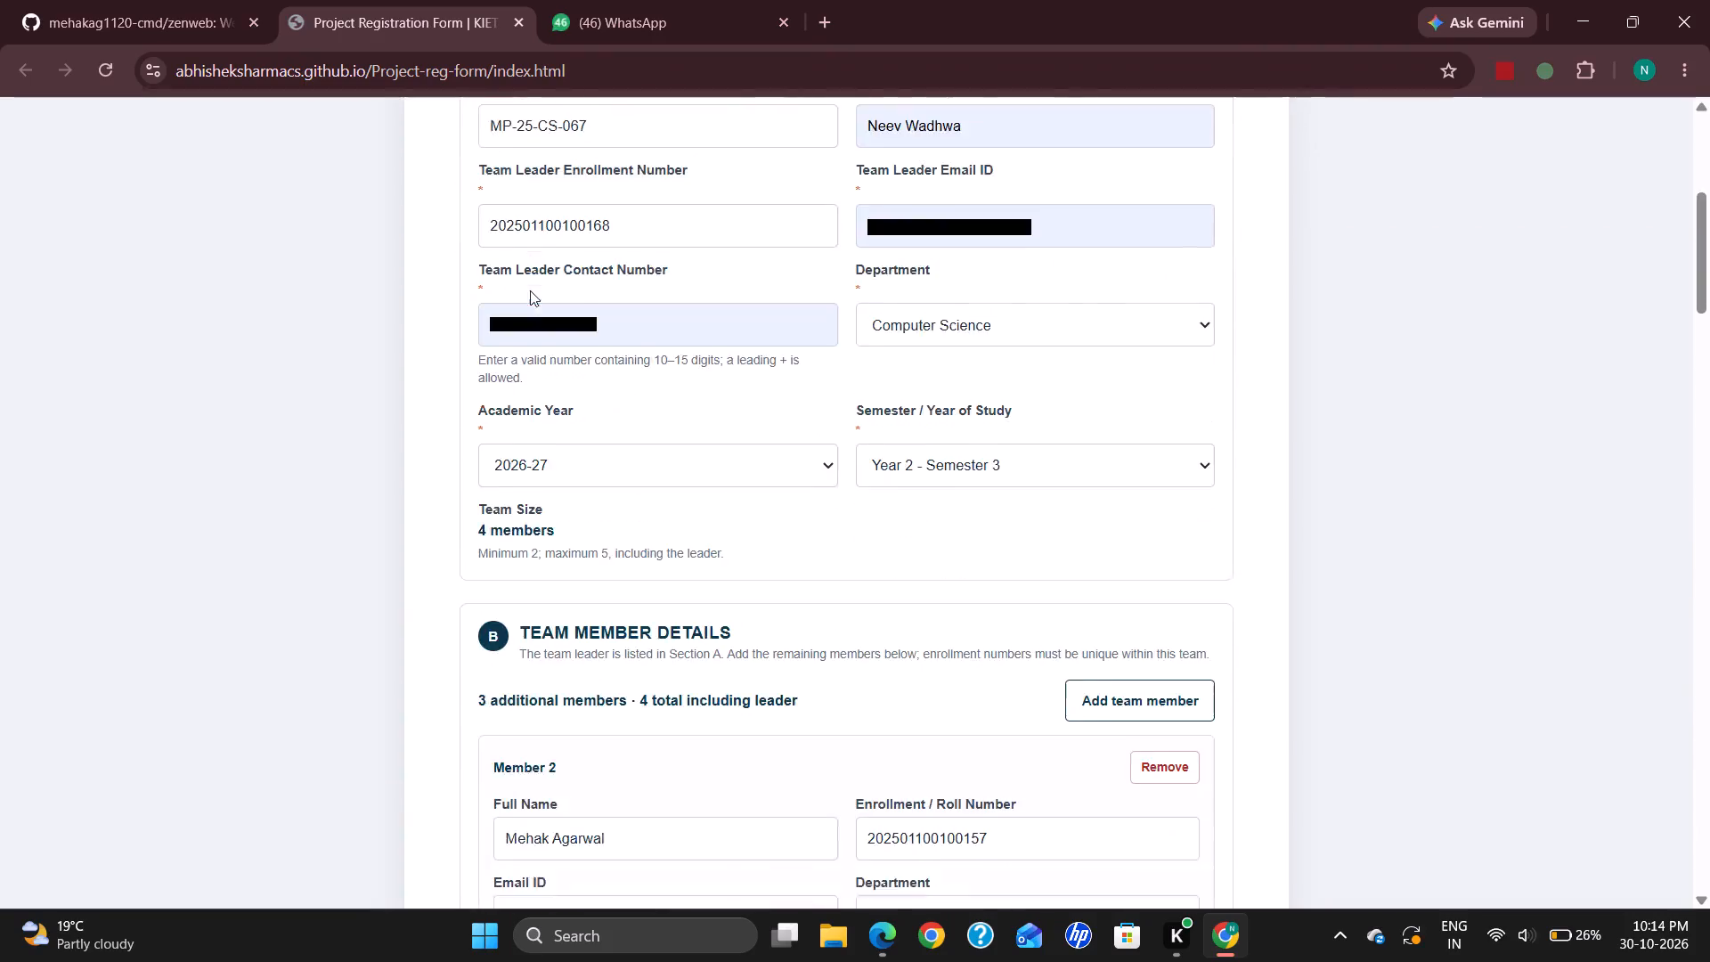
pyautogui.scroll(-9, 530, 290)
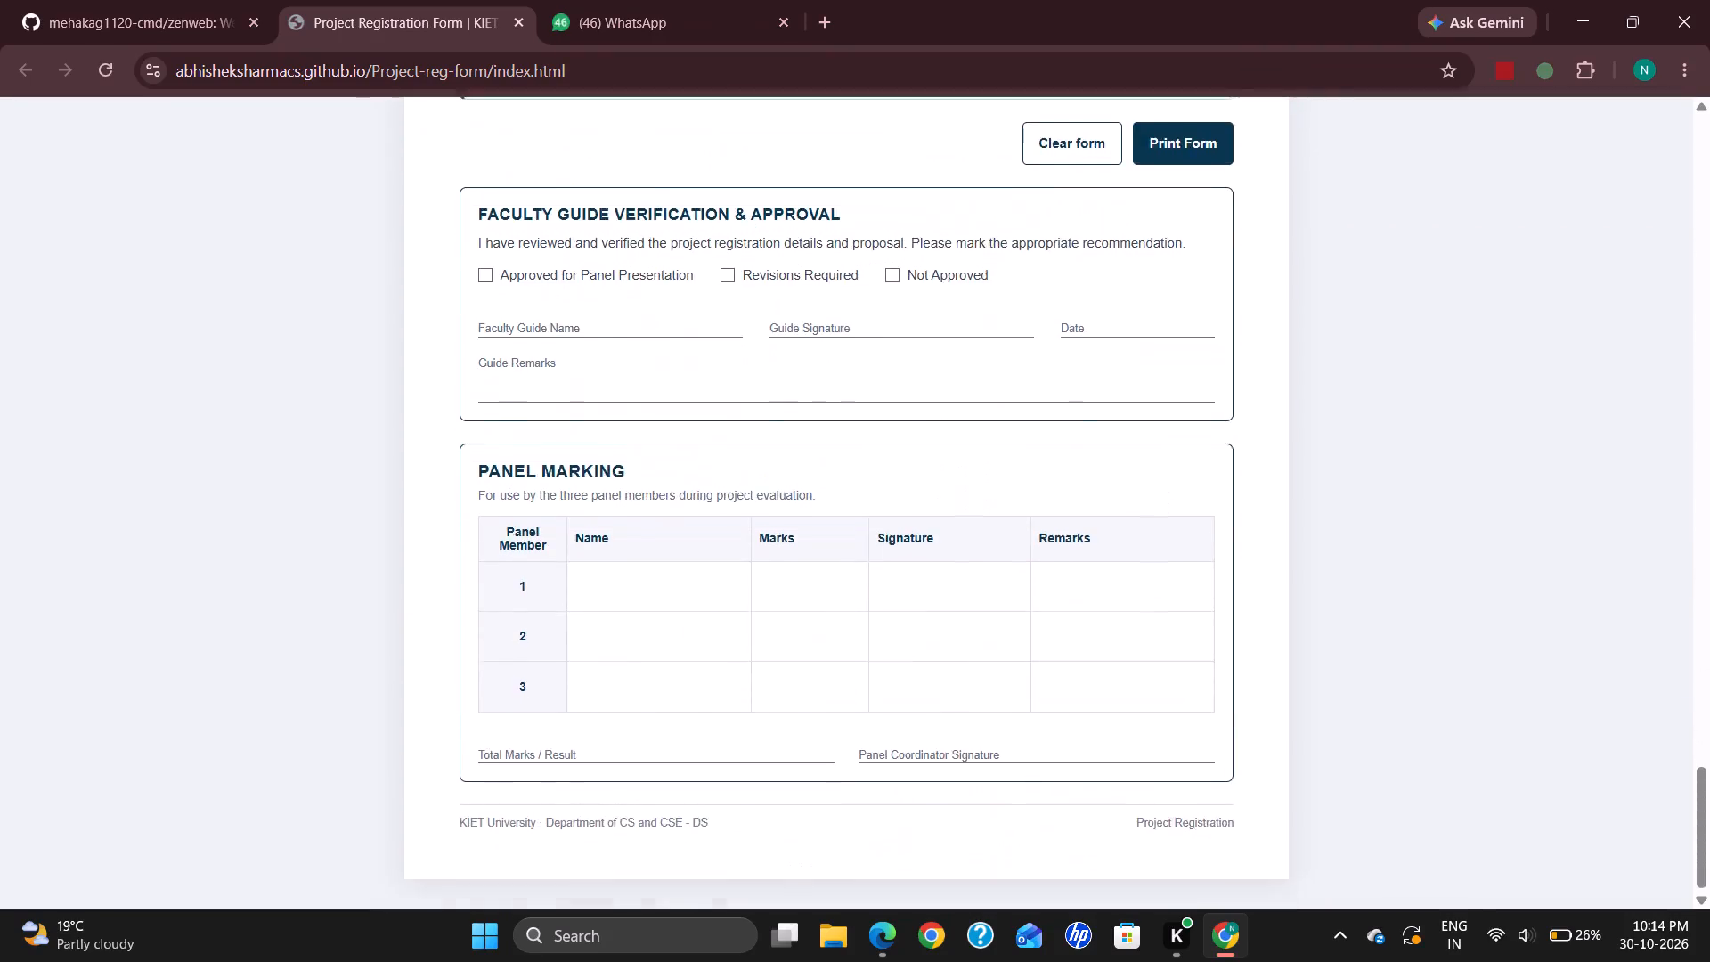
pyautogui.scroll(-3, 530, 290)
pyautogui.scroll(1, 711, 372)
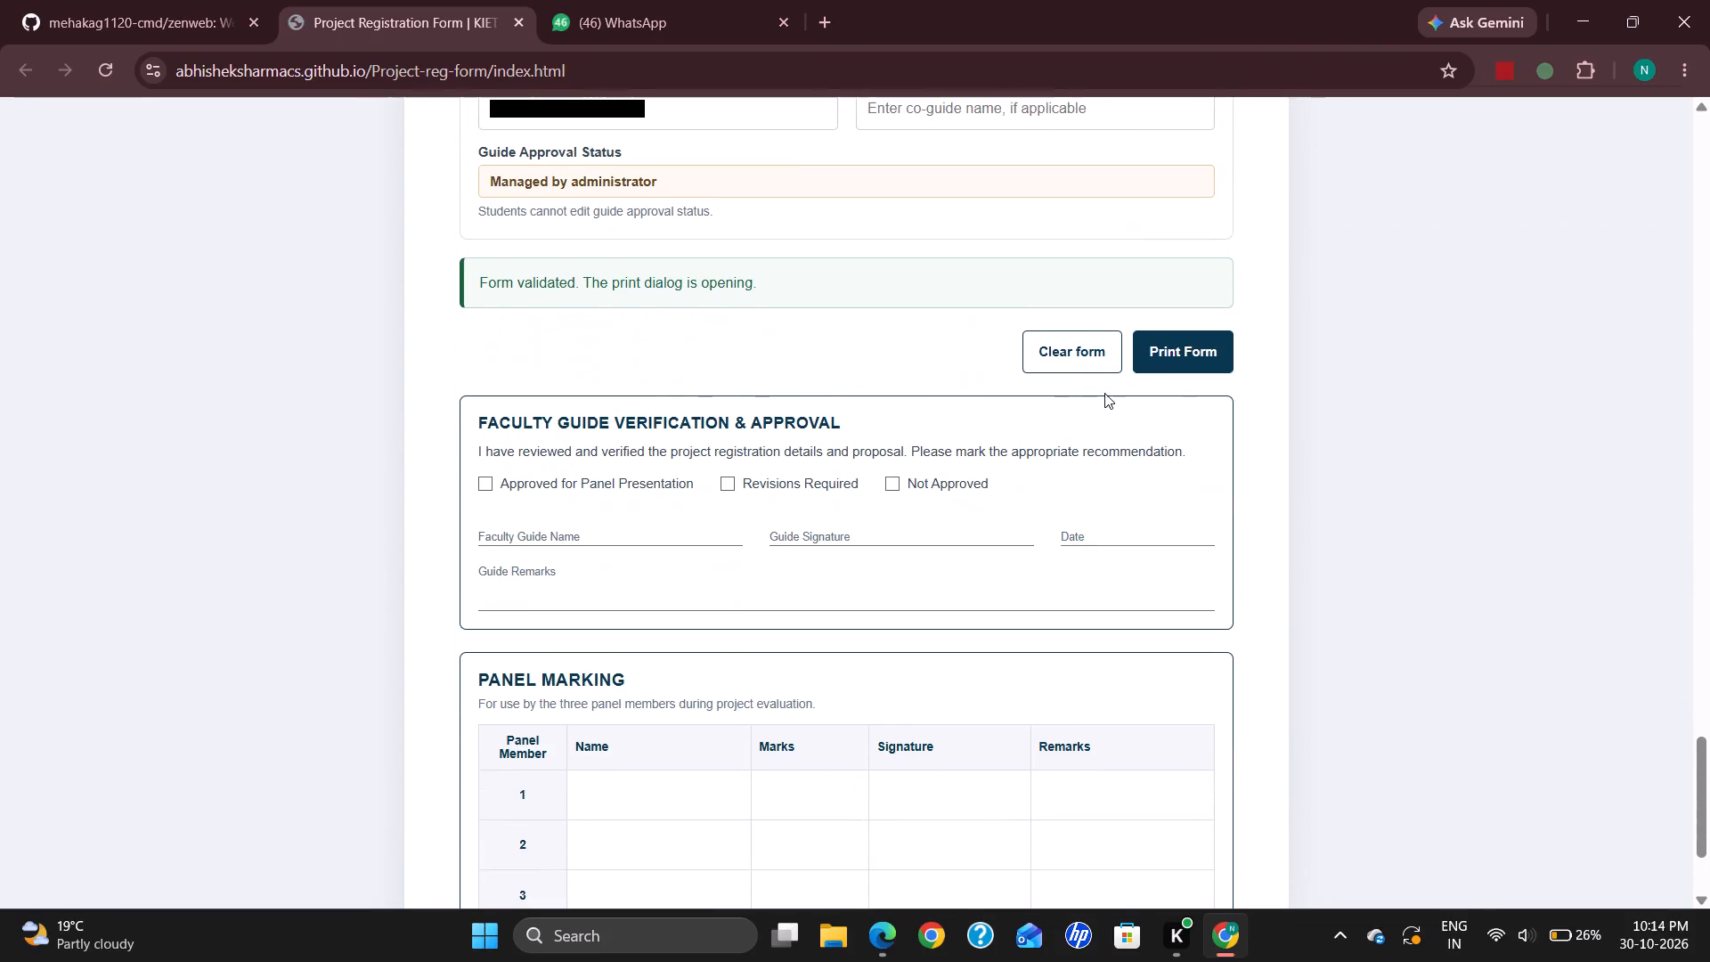
pyautogui.scroll(2, 743, 315)
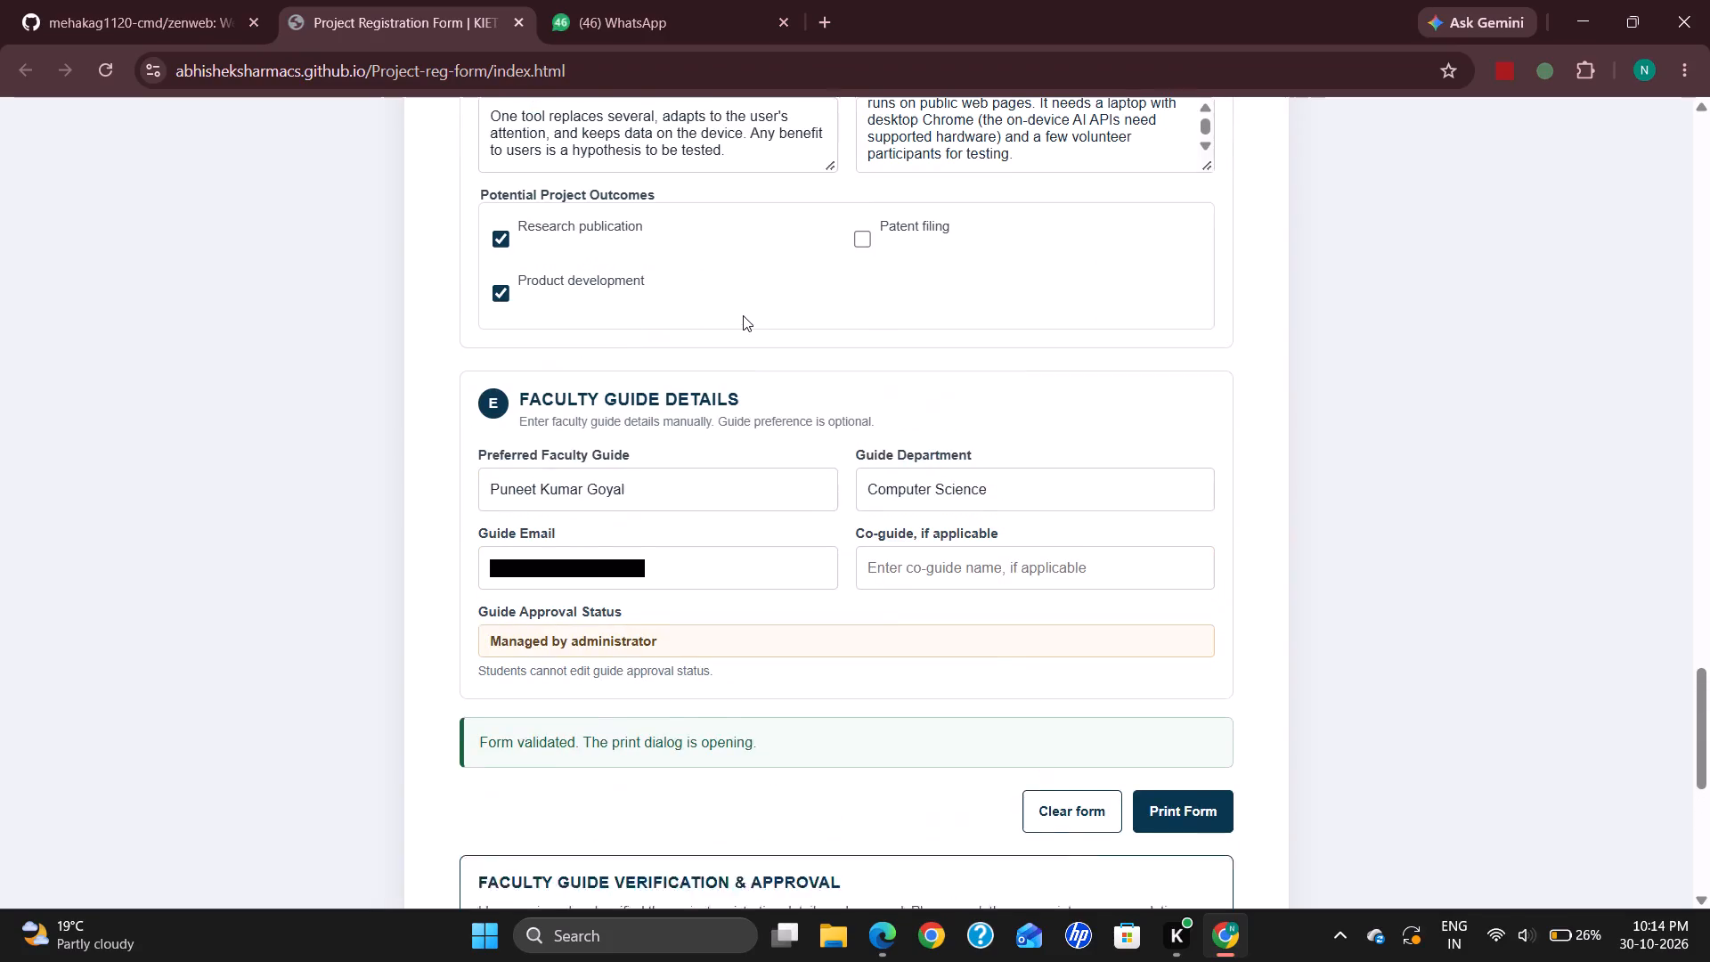
pyautogui.scroll(3, 743, 315)
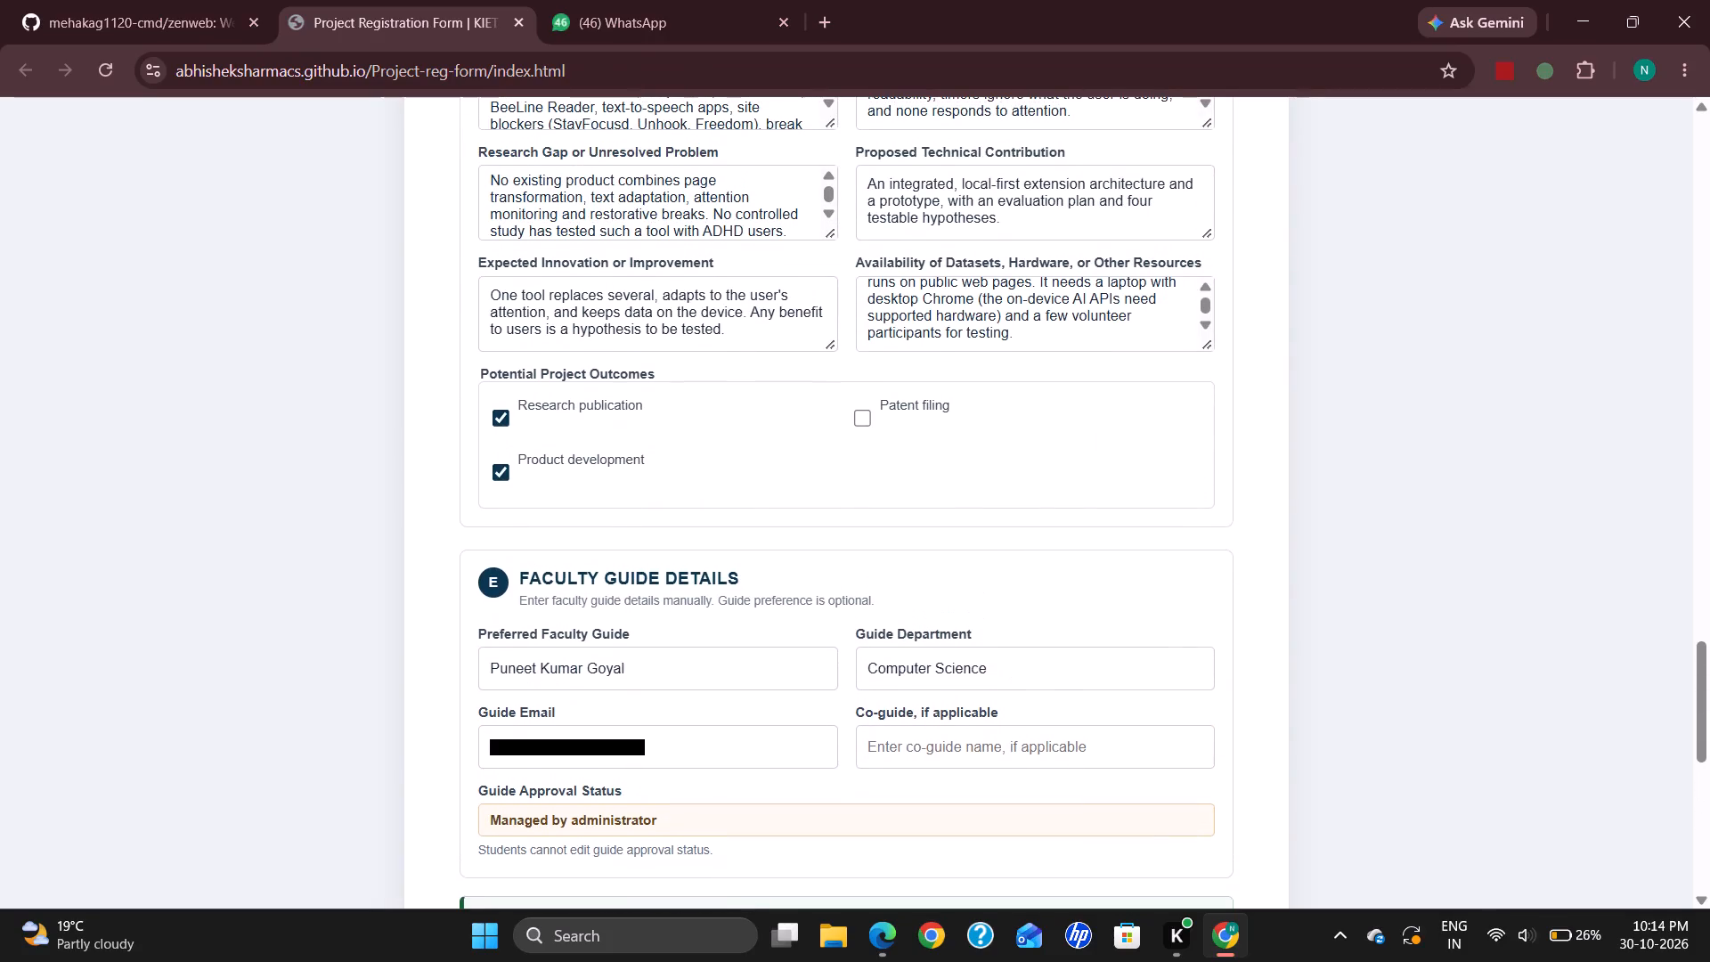
pyautogui.scroll(-1, 712, 664)
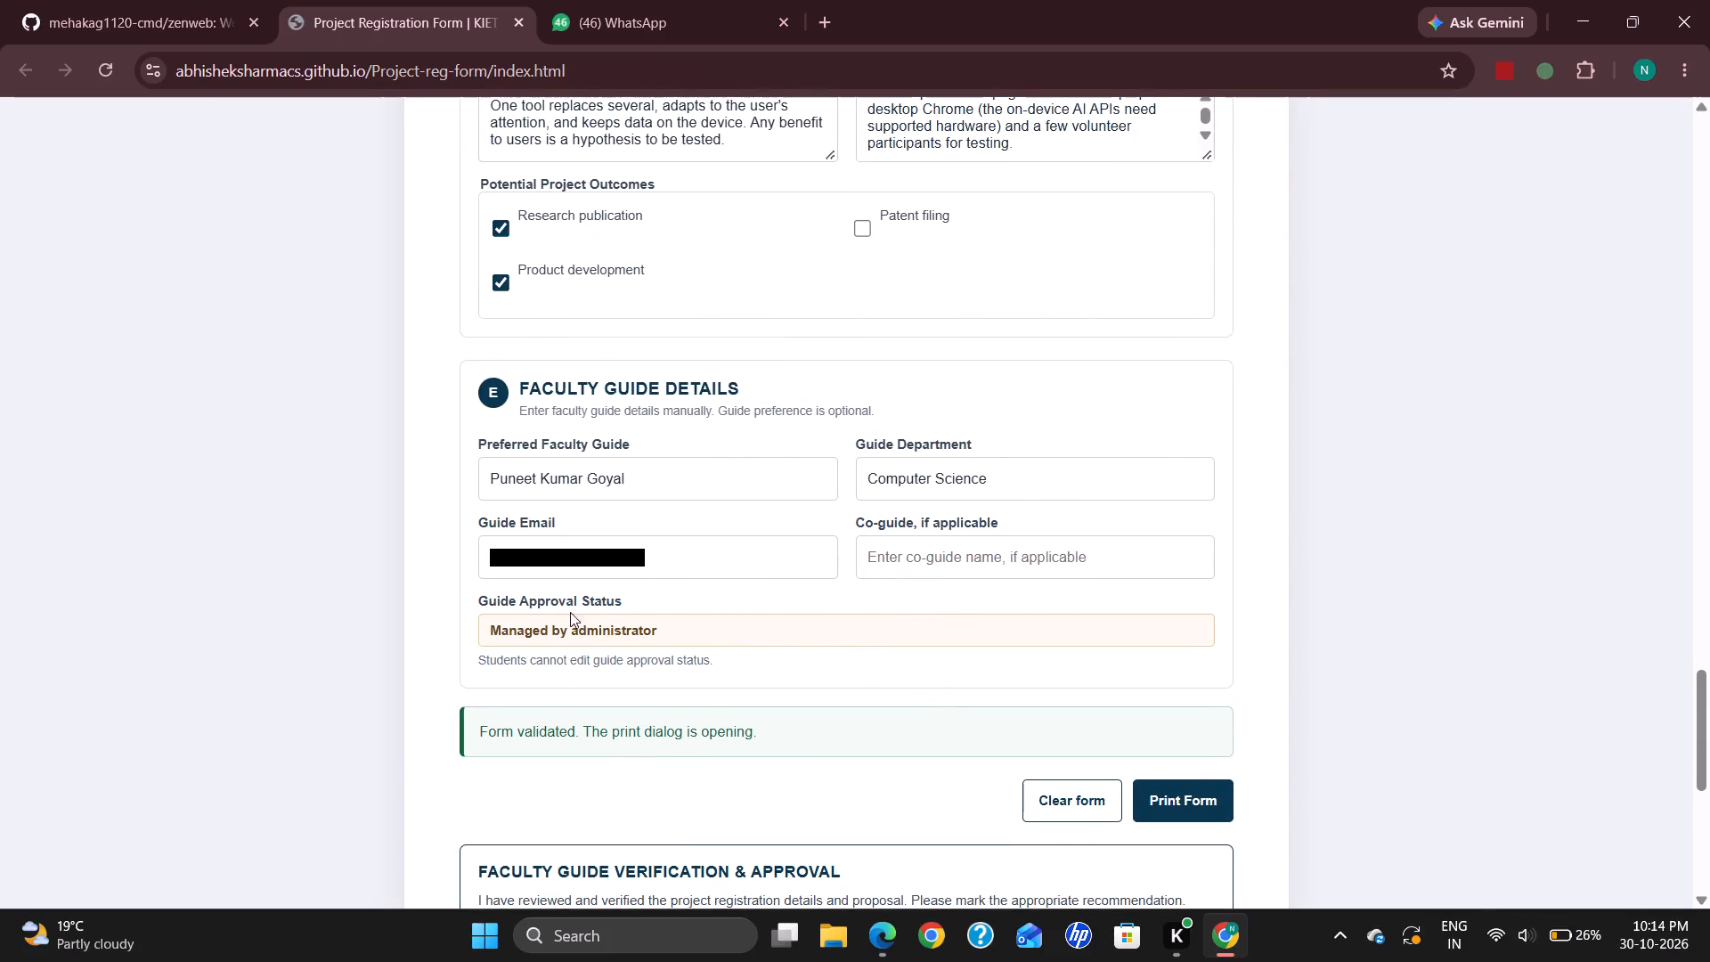
pyautogui.click(534, 566)
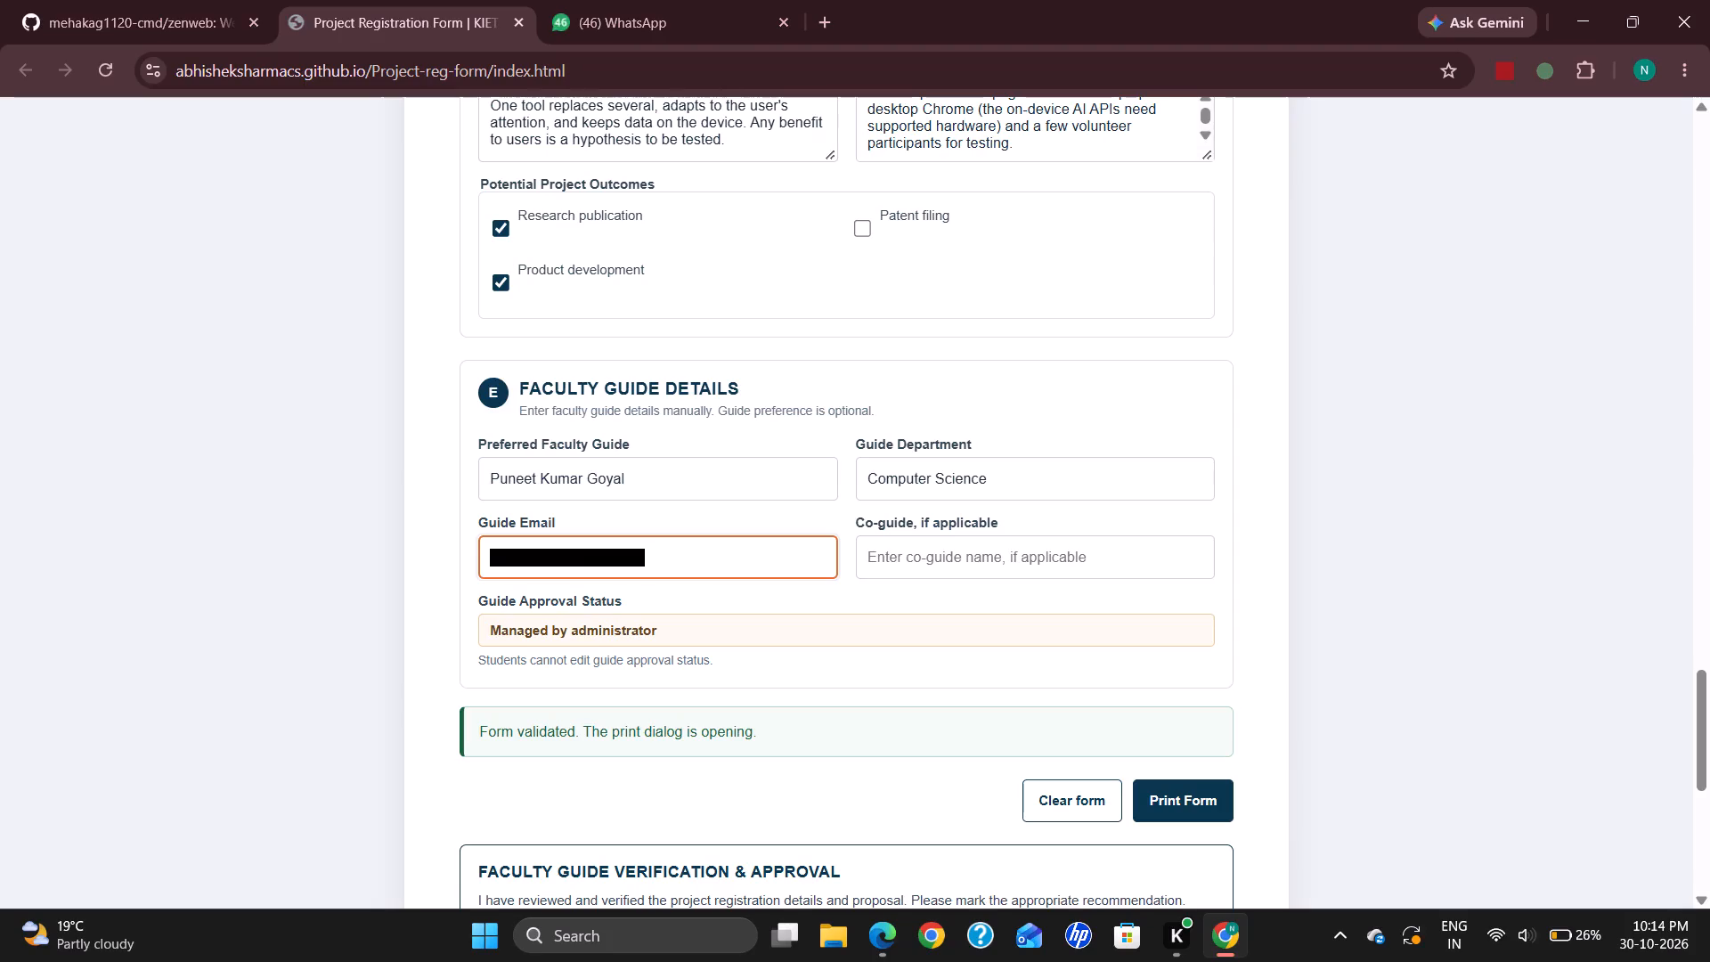
pyautogui.press('Right')
# Review the guide verification, panel marking, research and team information sections of the online form once more.
pyautogui.scroll(-1, 883, 769)
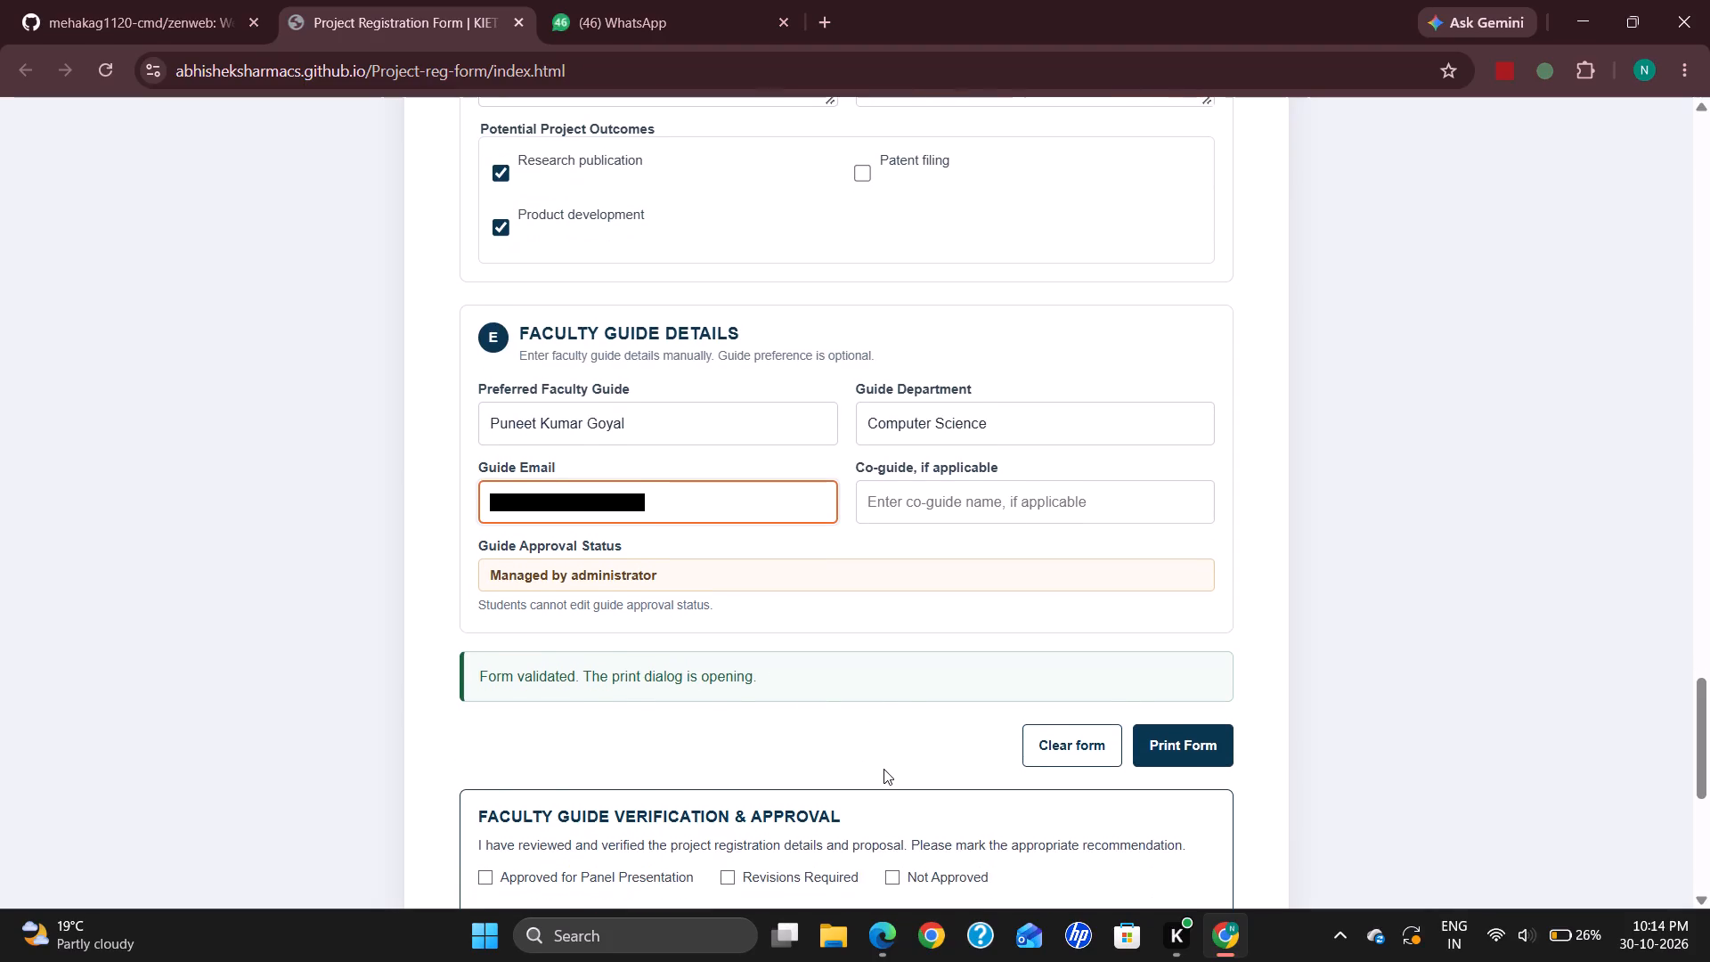
pyautogui.scroll(-5, 883, 769)
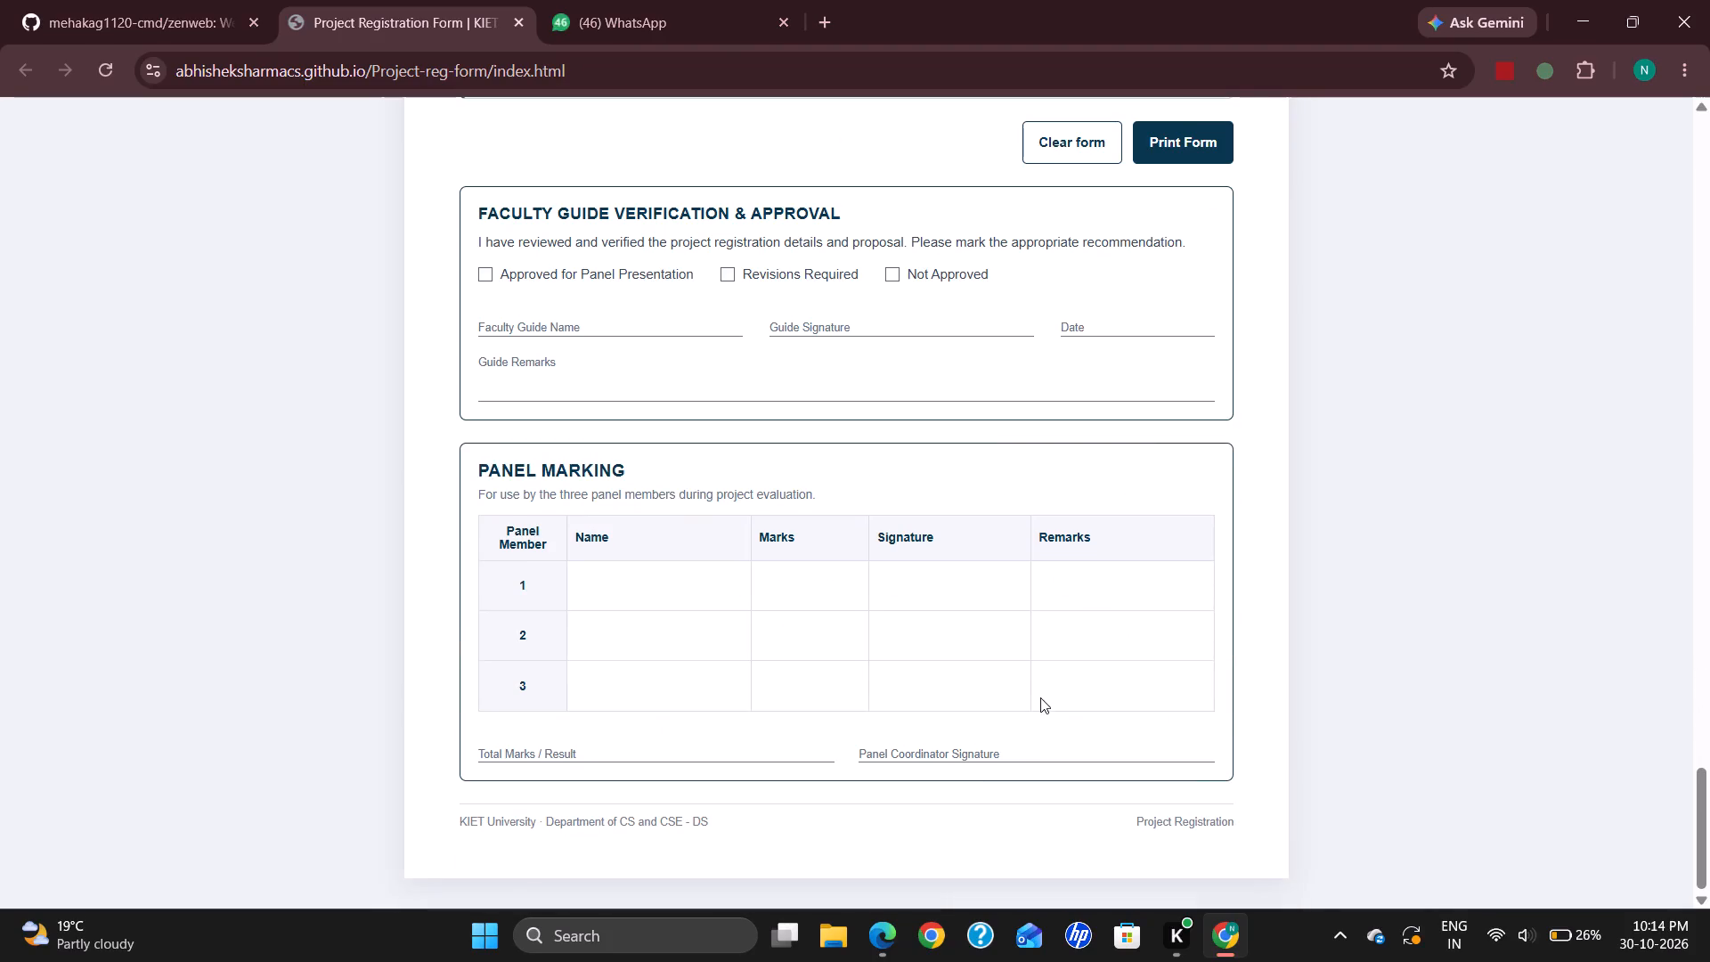
pyautogui.scroll(1, 1062, 616)
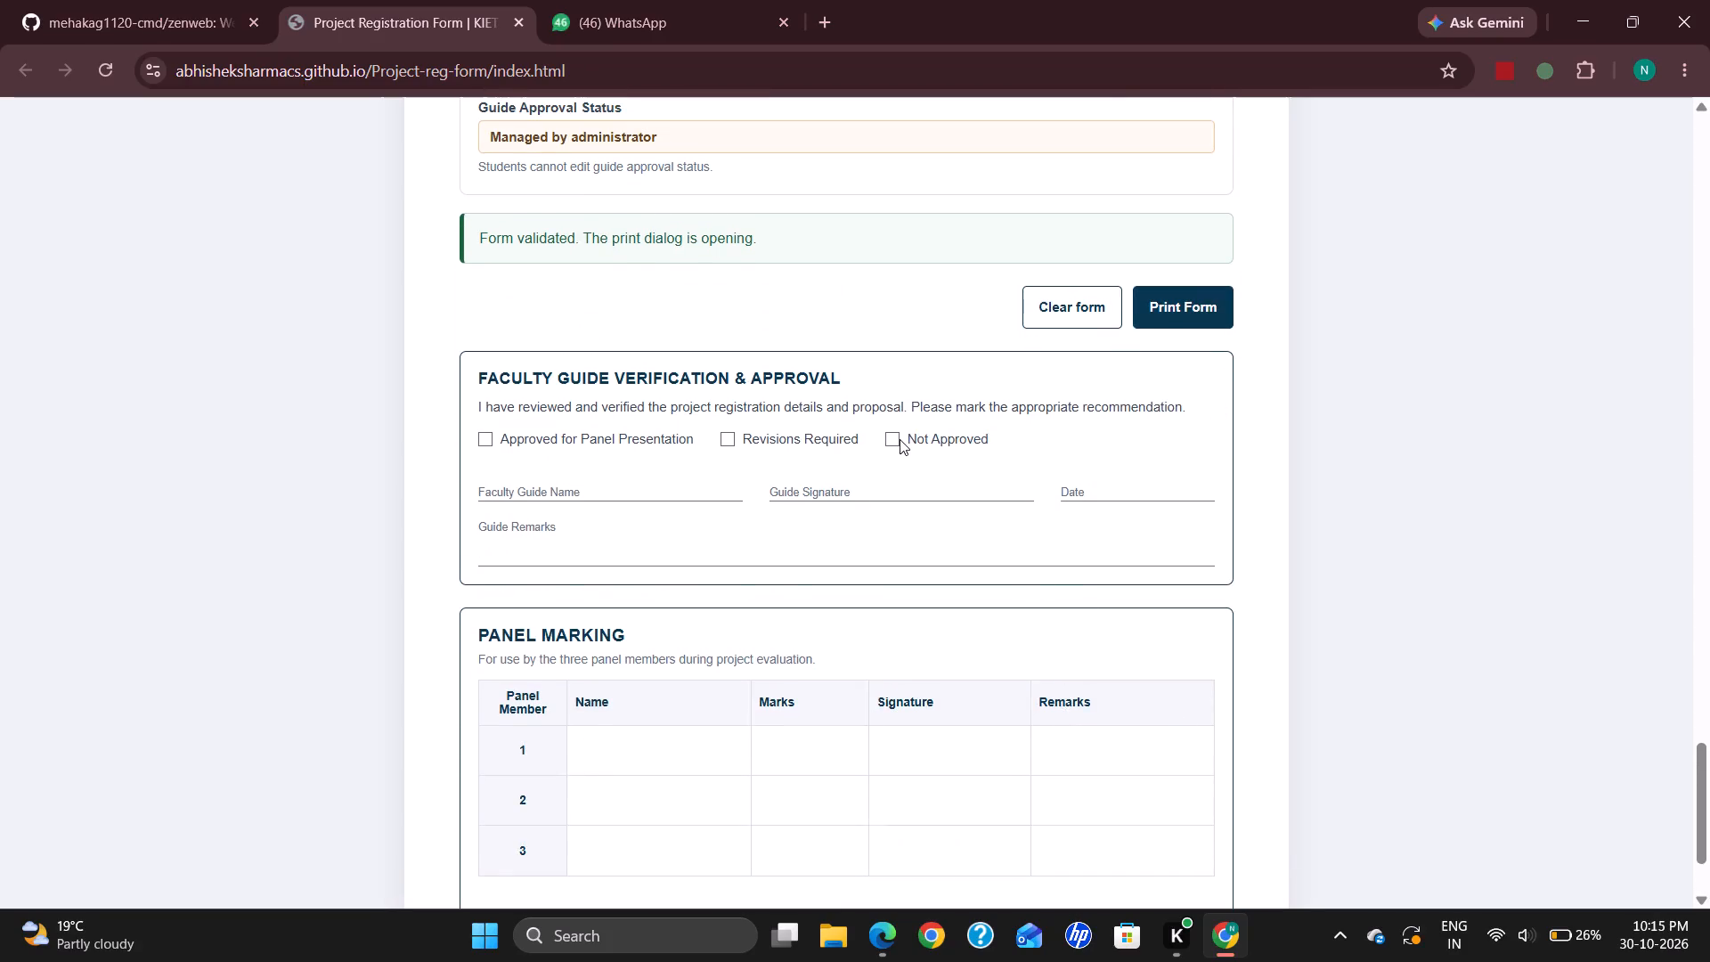
pyautogui.scroll(-2, 883, 487)
pyautogui.scroll(8, 883, 487)
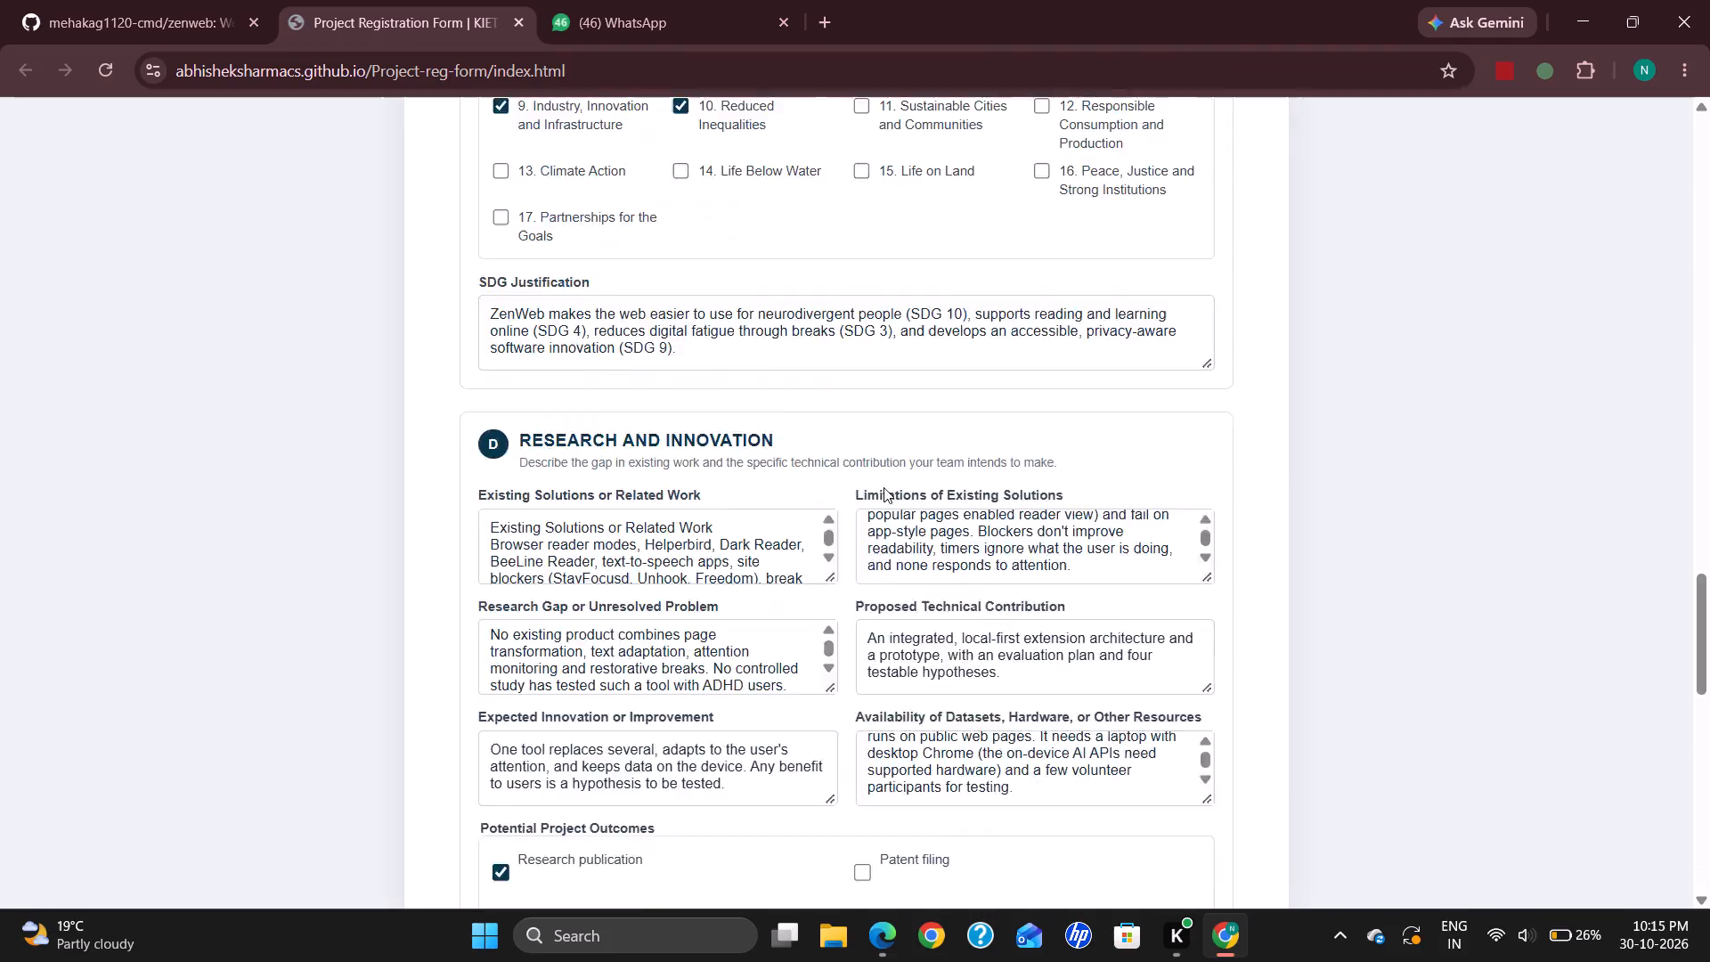
pyautogui.scroll(3, 883, 487)
pyautogui.scroll(-4, 883, 487)
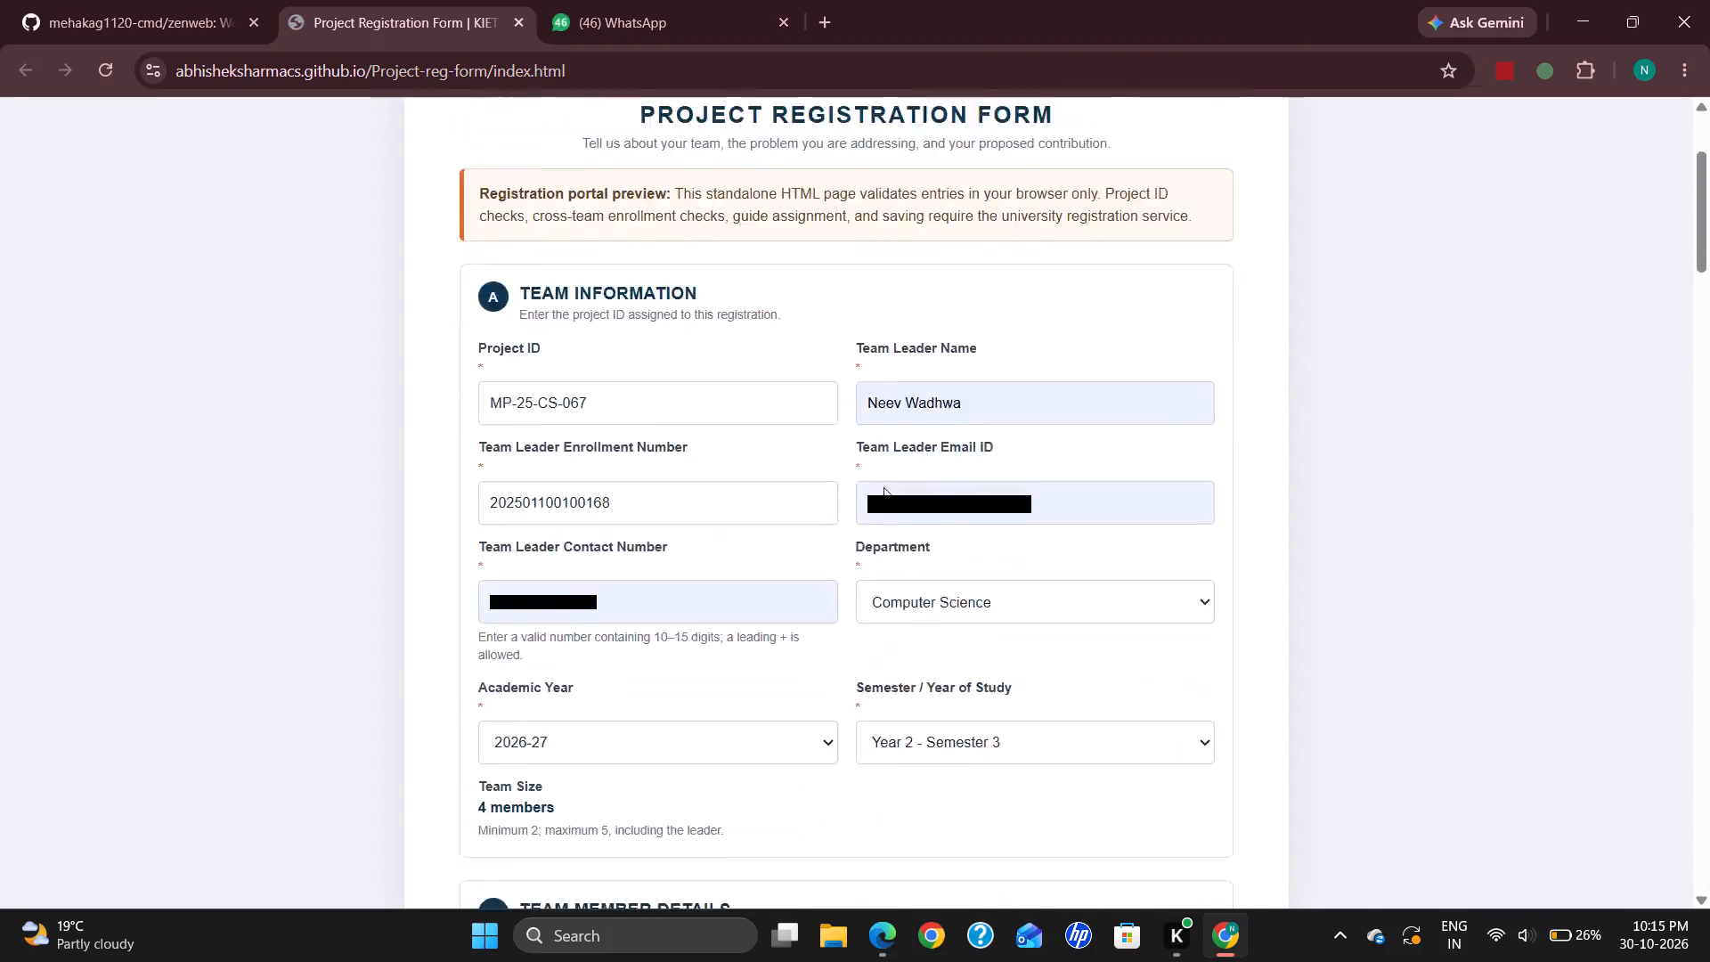
pyautogui.scroll(-9, 883, 487)
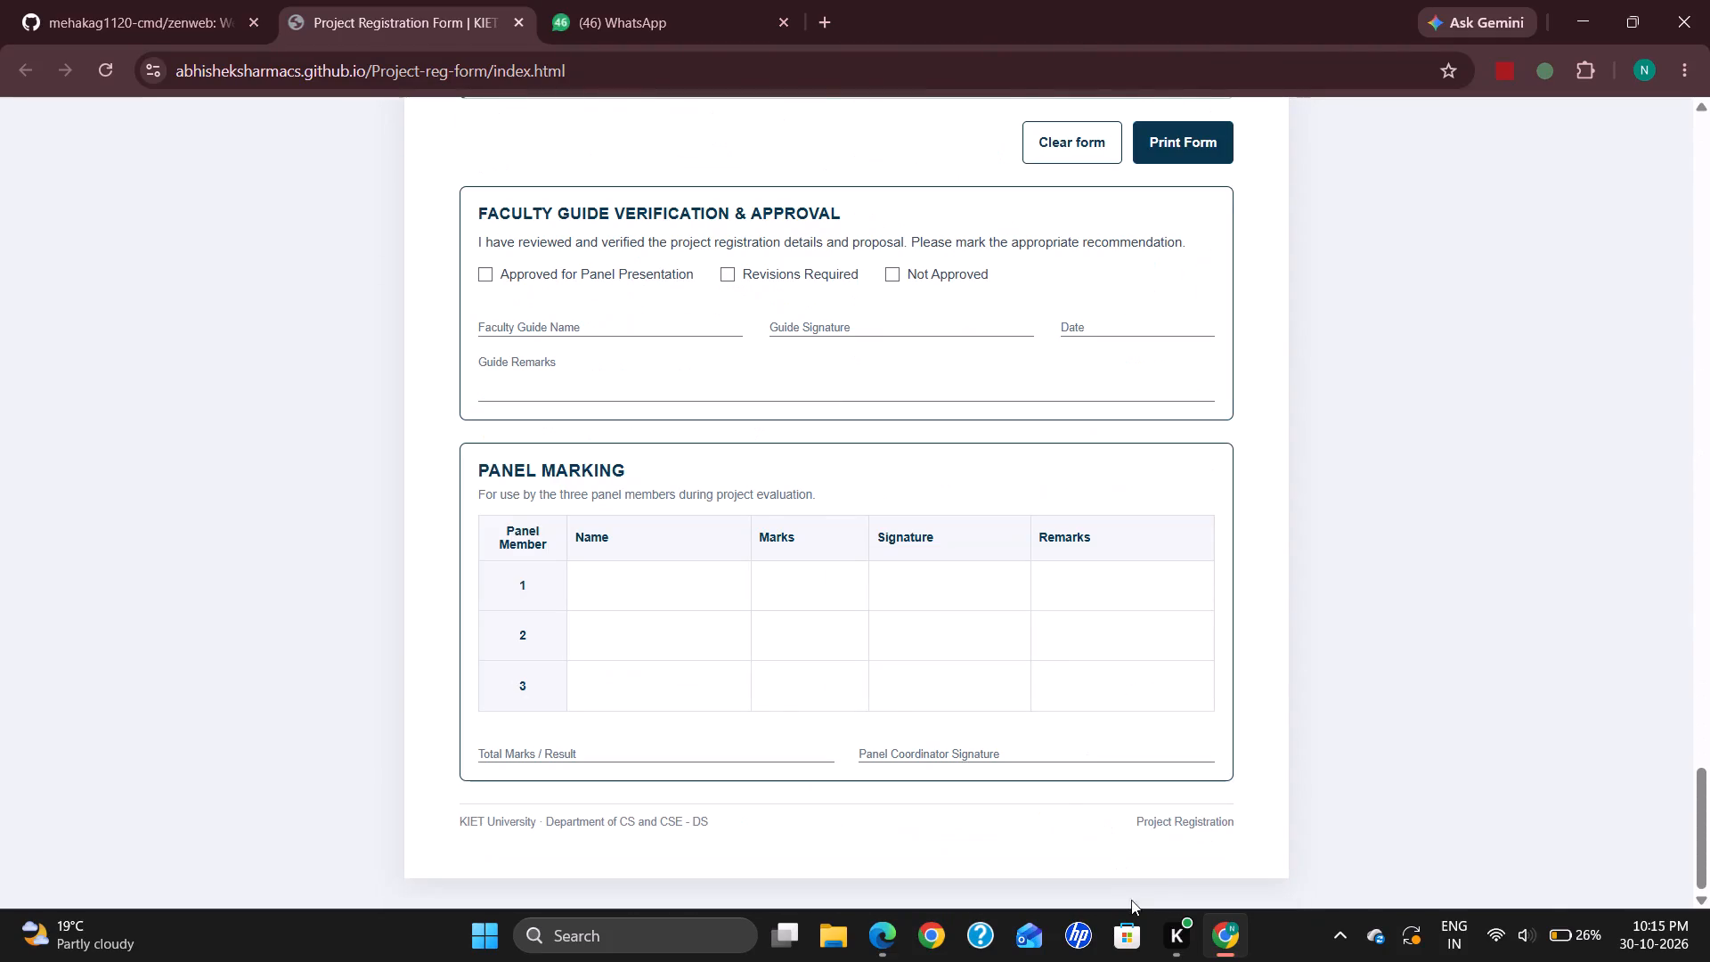
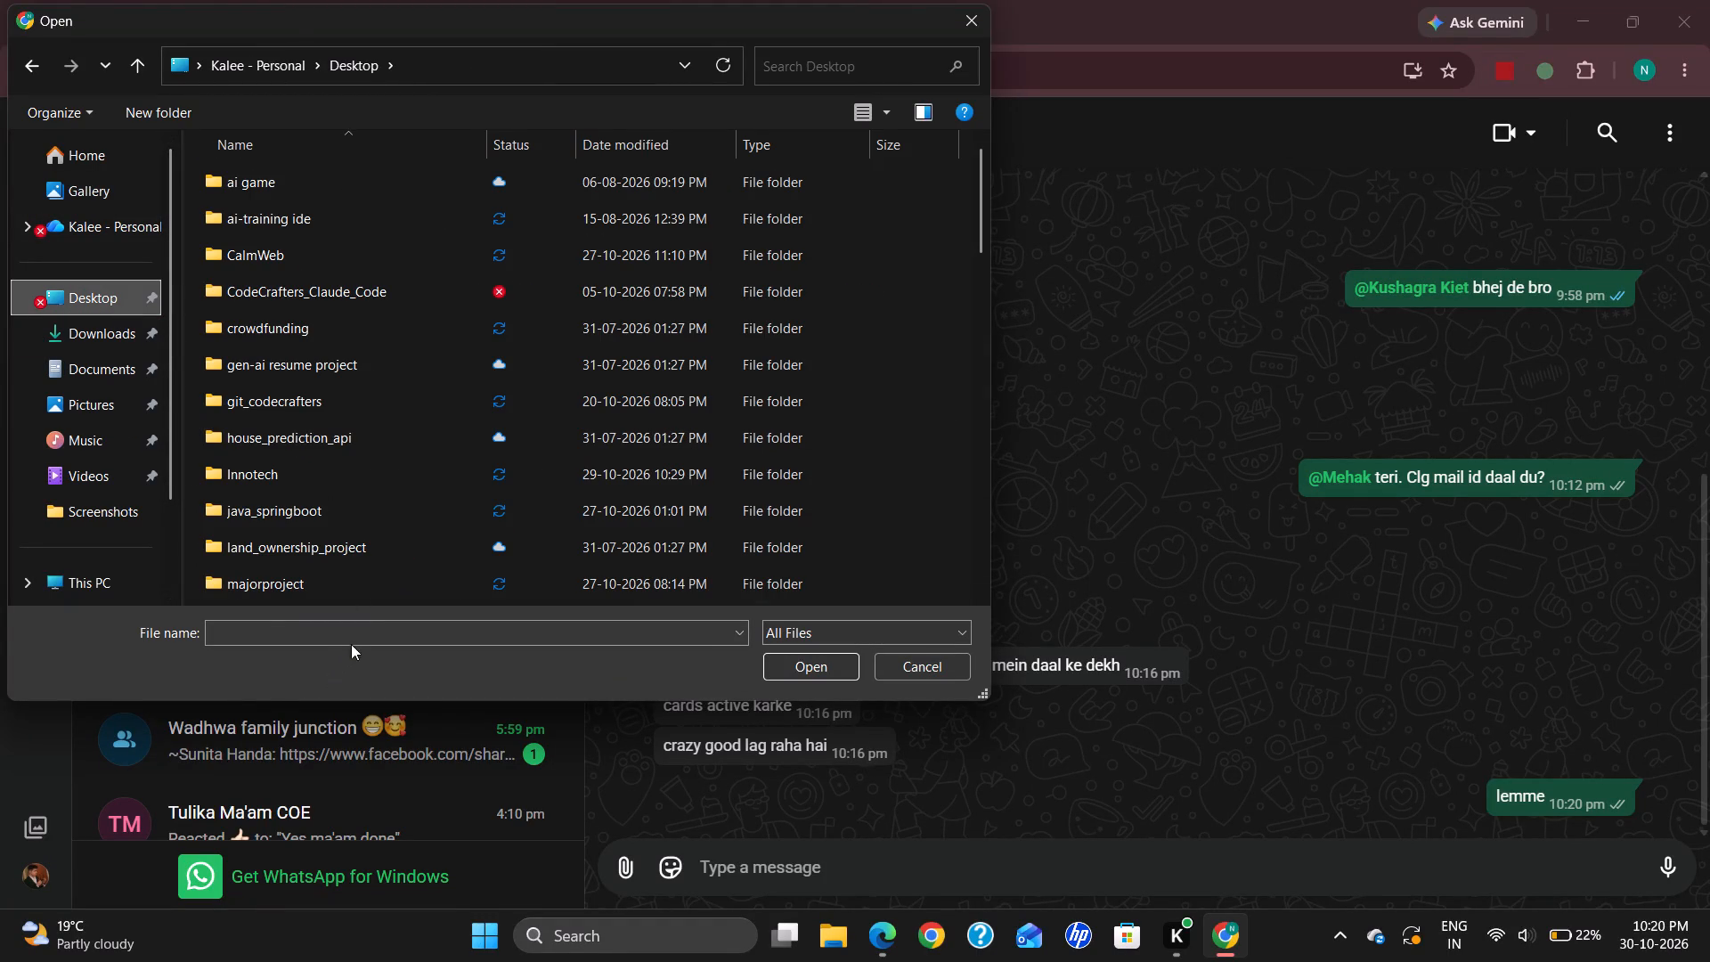
# Choose major.pdf from the Desktop folder as the document to attach in the WhatsApp chat.
pyautogui.click(360, 630)
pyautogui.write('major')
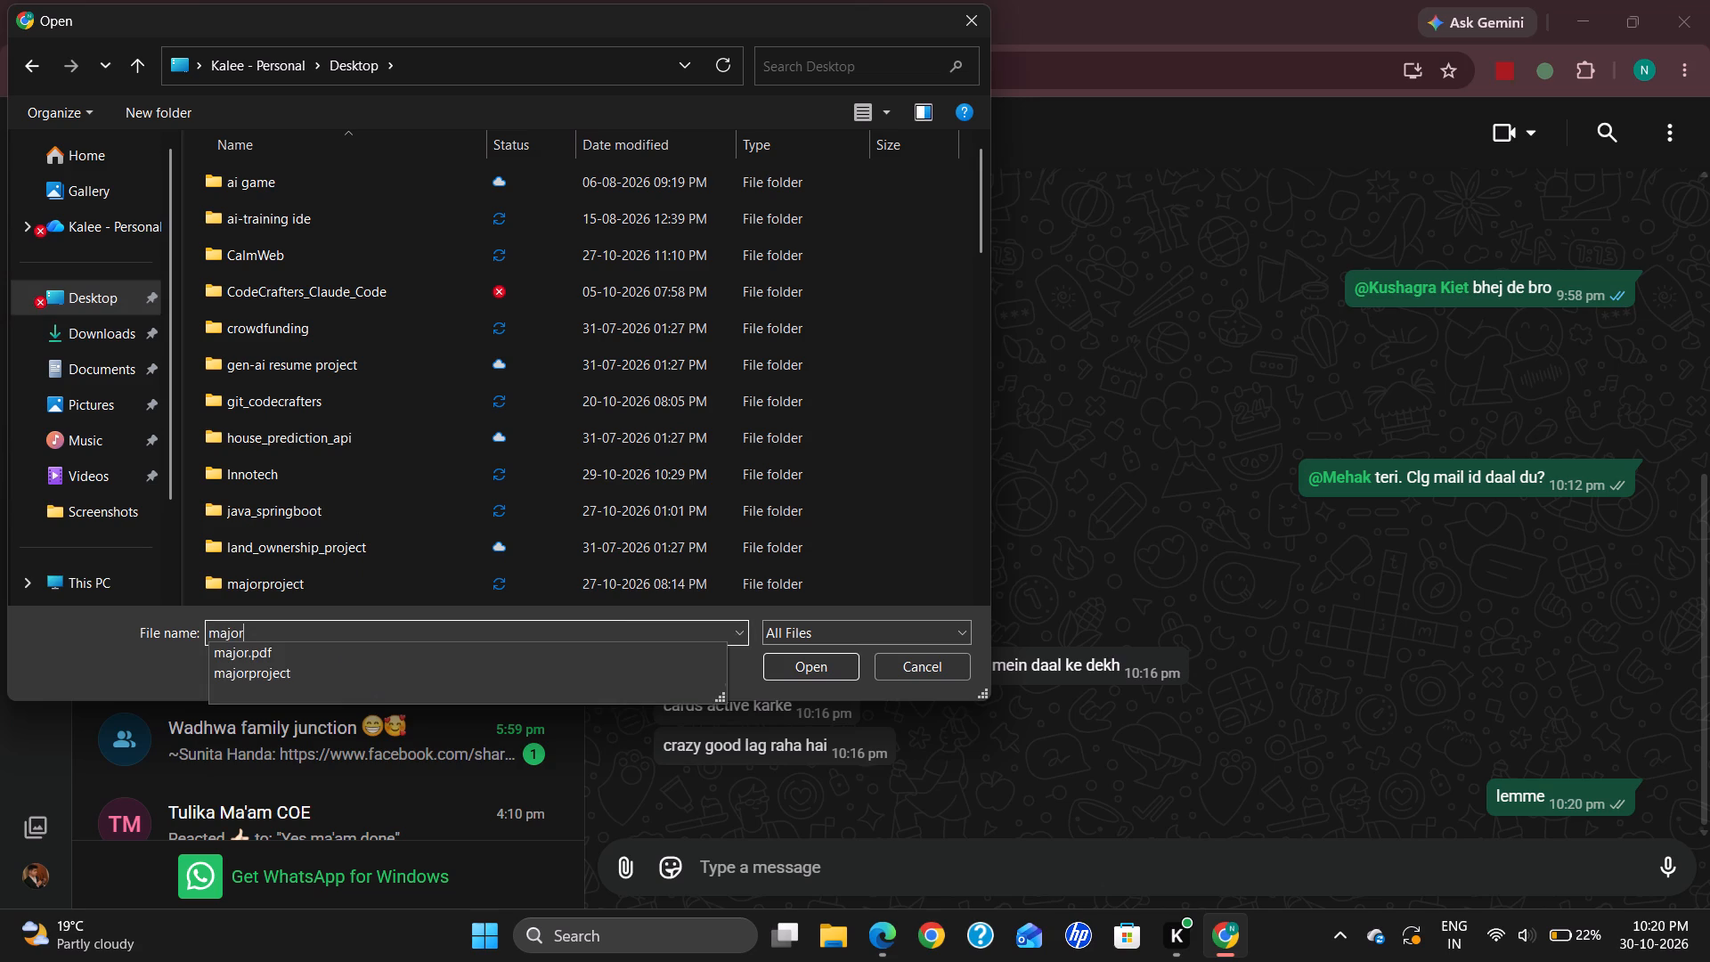
pyautogui.click(347, 653)
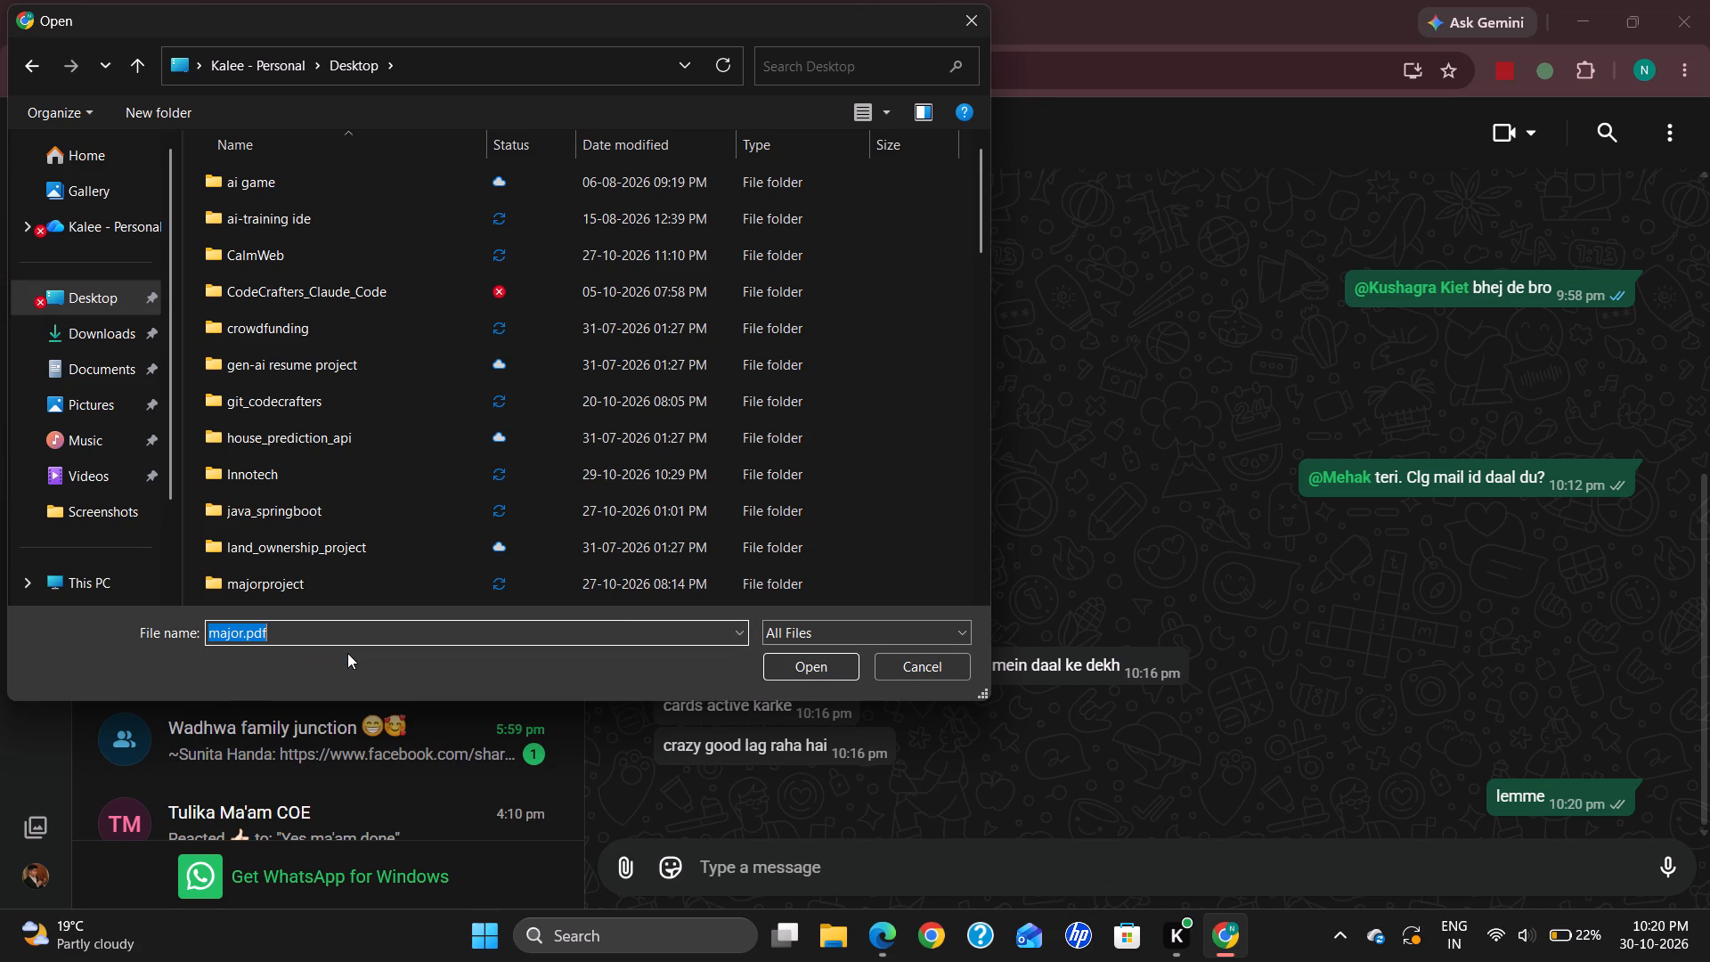